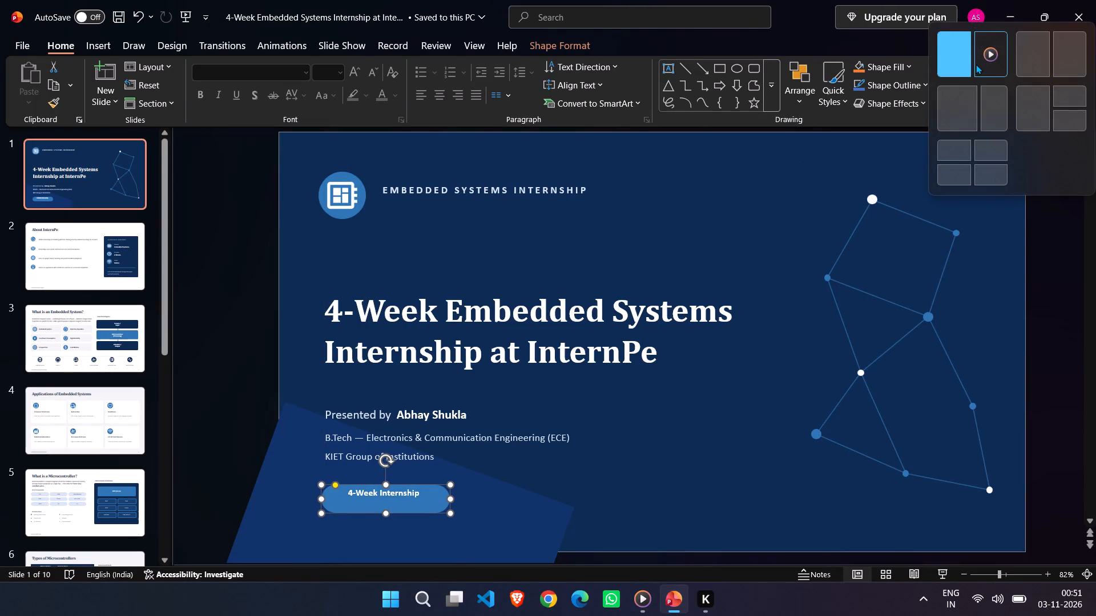
Arrange Media Player and the presentation side by side, with Media Player on the left taking the wider share.
{"action": "left_click", "coordinate": [967, 65]}
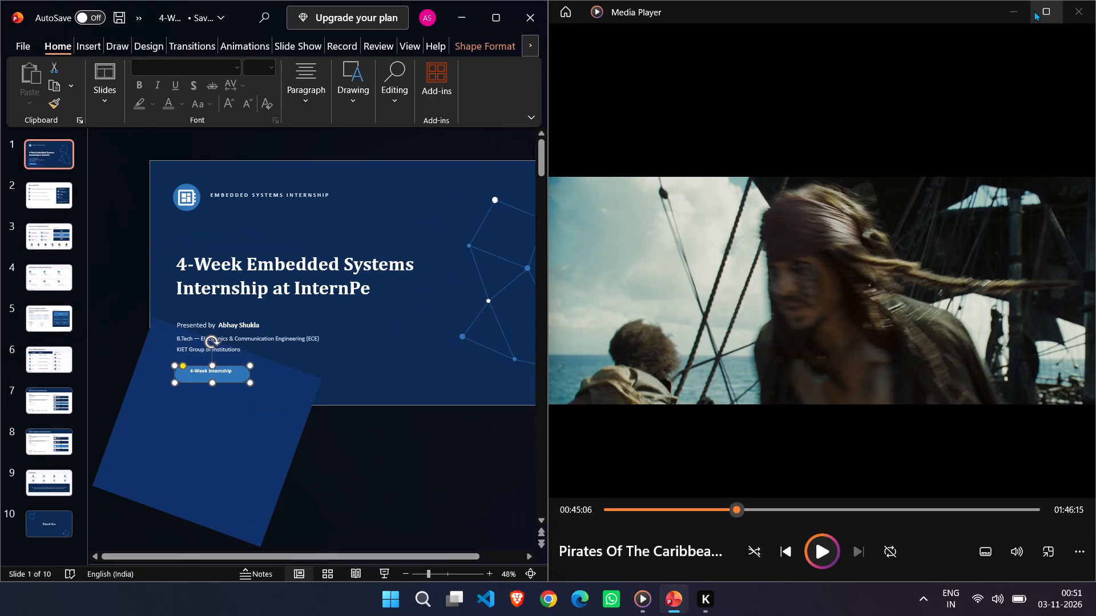
{"action": "left_click", "coordinate": [957, 72]}
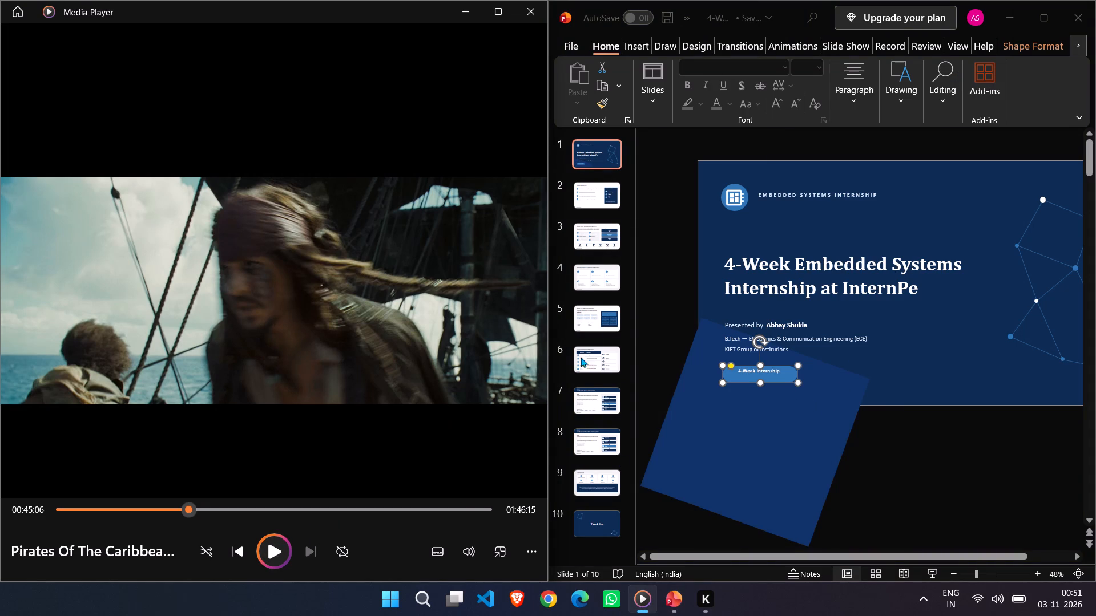
{"action": "left_click_drag", "start_coordinate": [549, 375], "coordinate": [567, 374]}
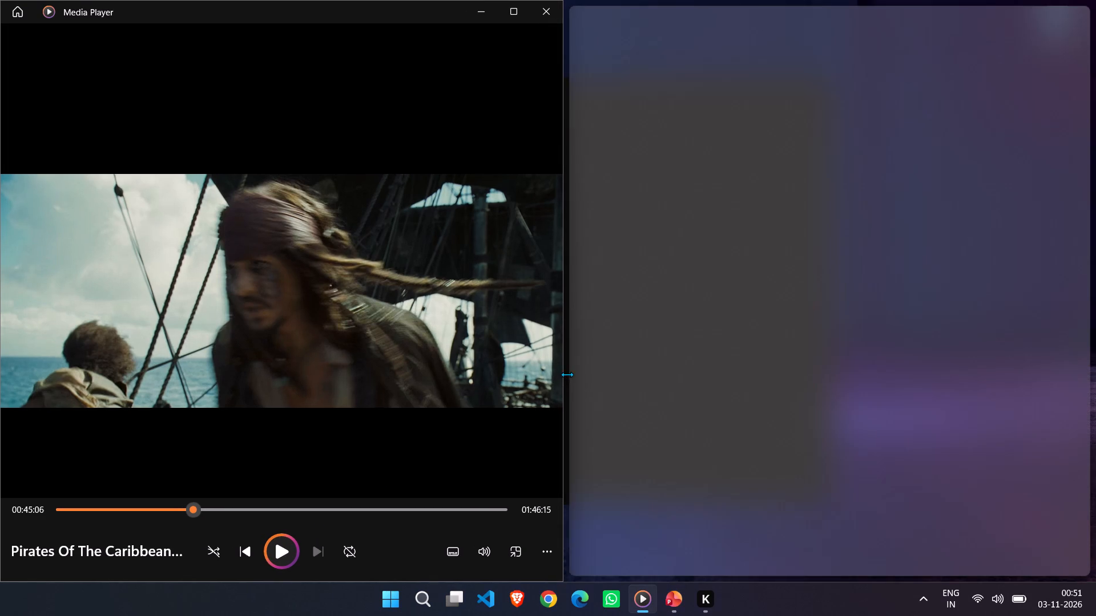
{"action": "left_click_drag", "start_coordinate": [567, 374], "coordinate": [638, 357]}
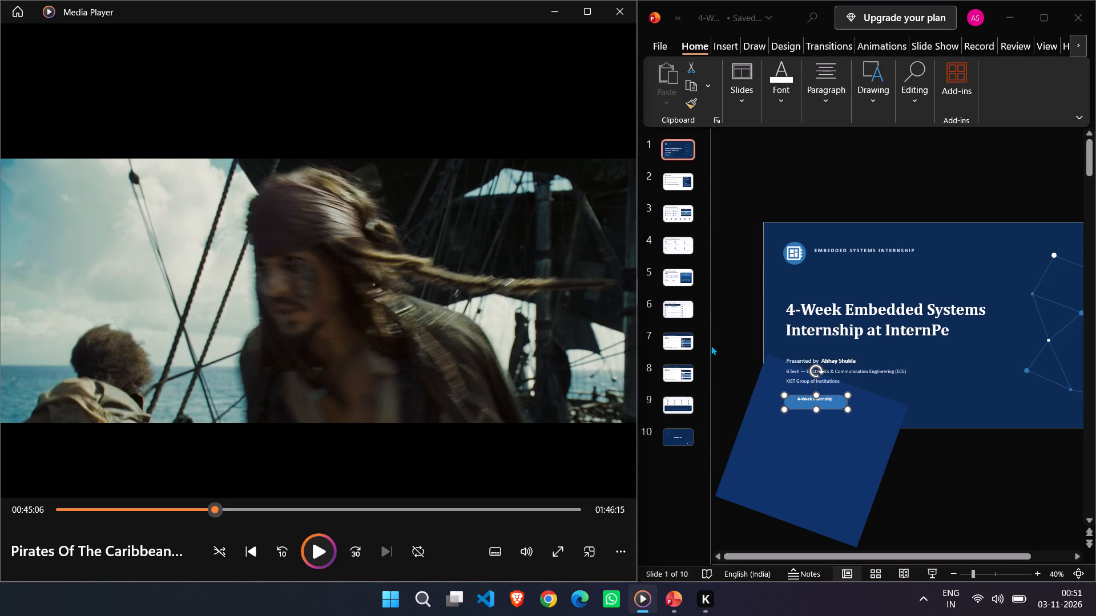
Delete the large rotated blue rectangle overhanging the lower-left corner of the title slide.
{"action": "left_click", "coordinate": [702, 566]}
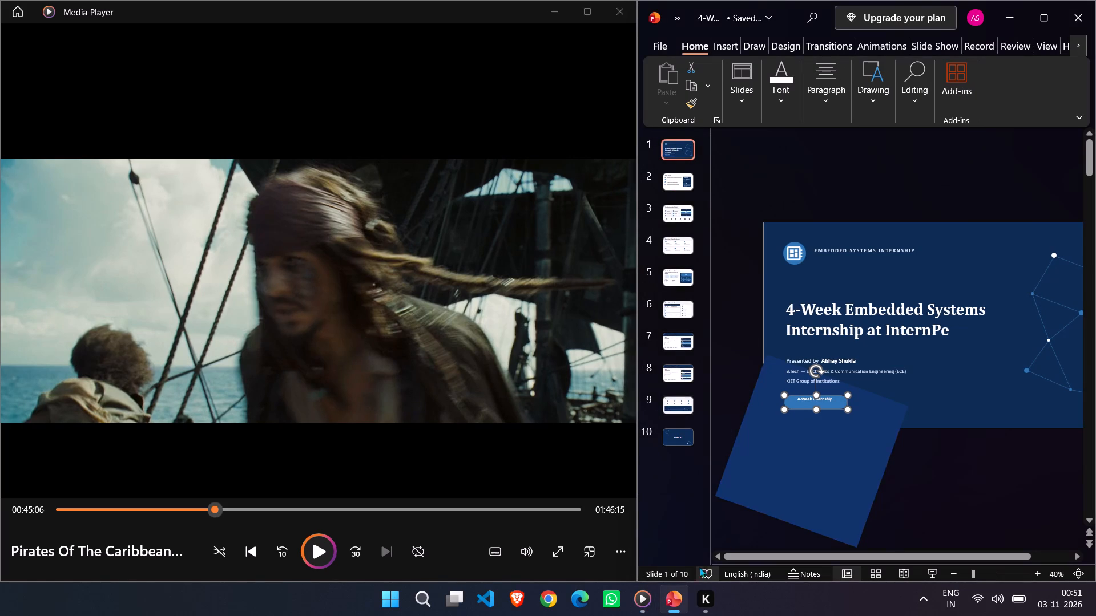
{"action": "left_click", "coordinate": [683, 572]}
{"action": "left_click", "coordinate": [719, 551]}
{"action": "left_click_drag", "start_coordinate": [969, 265], "coordinate": [902, 279]}
{"action": "left_click", "coordinate": [902, 279]}
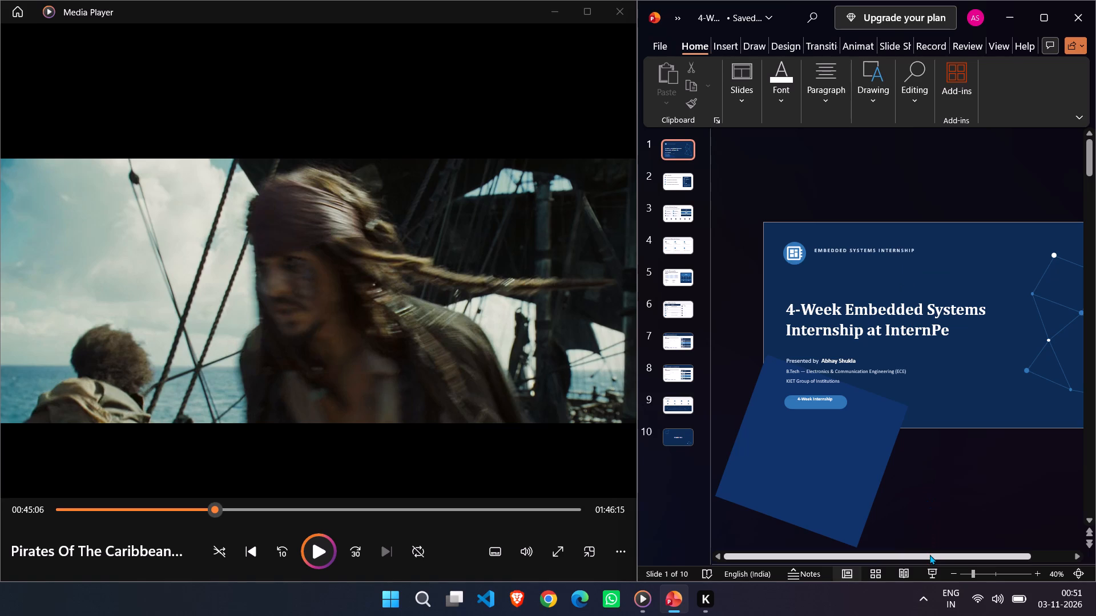
{"action": "left_click_drag", "start_coordinate": [930, 554], "coordinate": [1025, 546]}
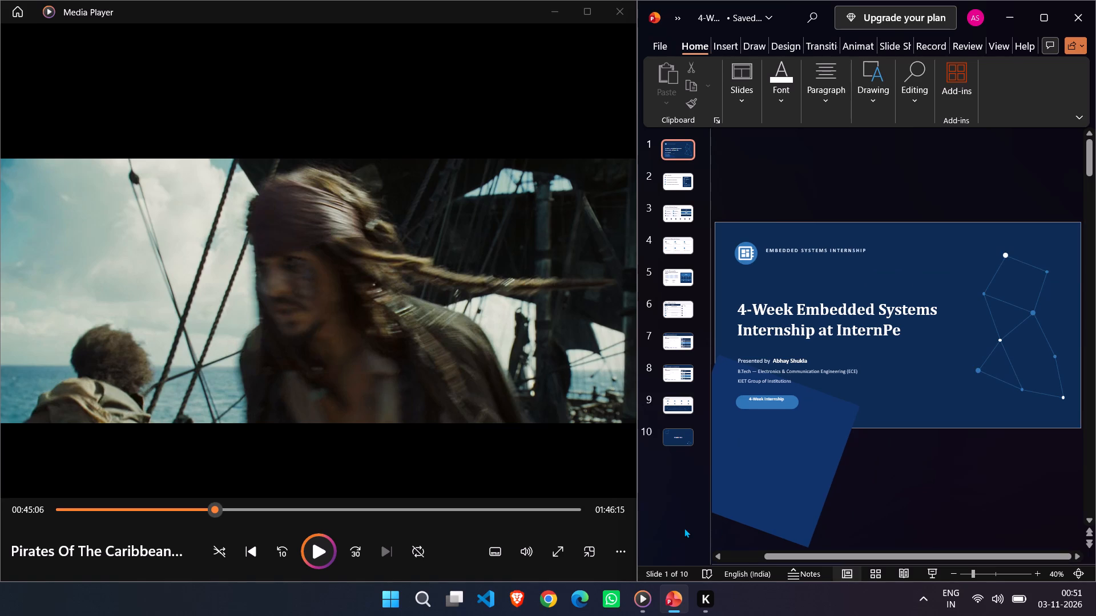
{"action": "left_click", "coordinate": [793, 459]}
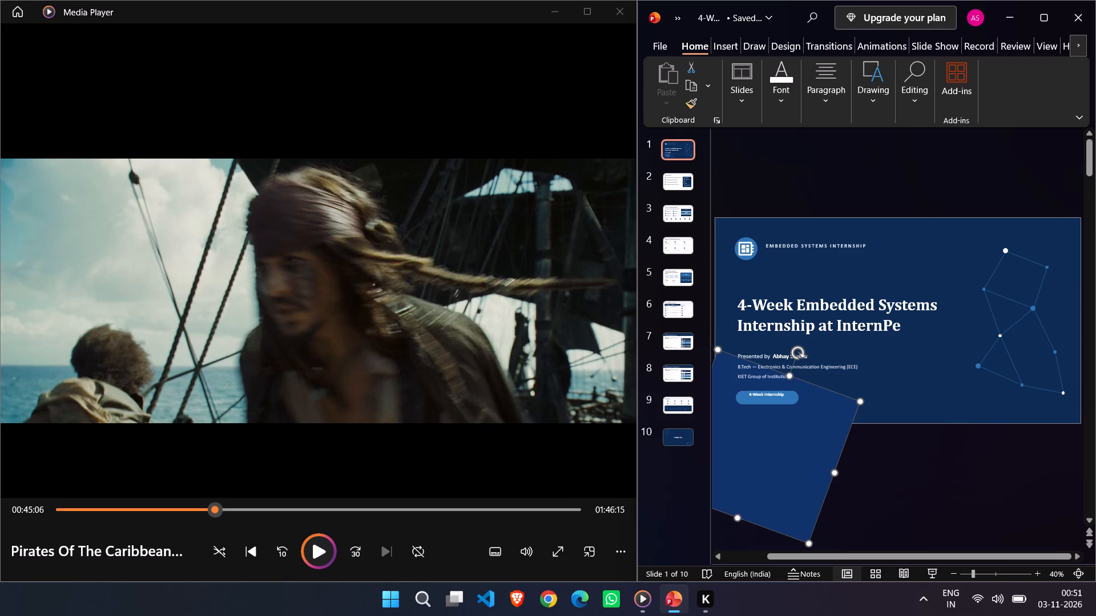
{"action": "key", "text": "Delete"}
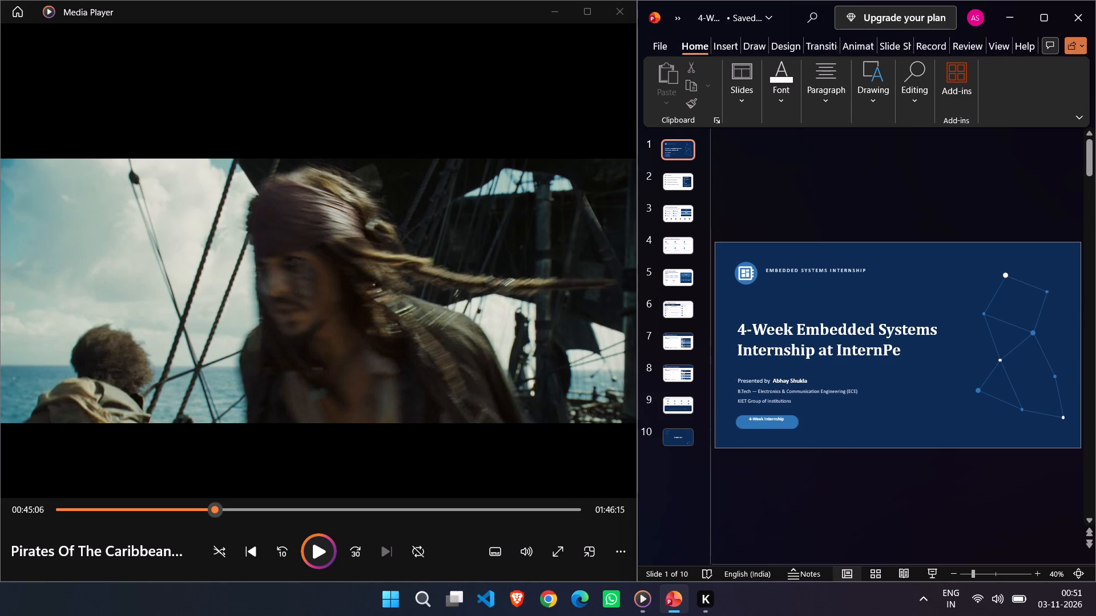
Start playback of the paused Pirates of the Caribbean video in Media Player.
{"action": "left_click", "coordinate": [317, 560]}
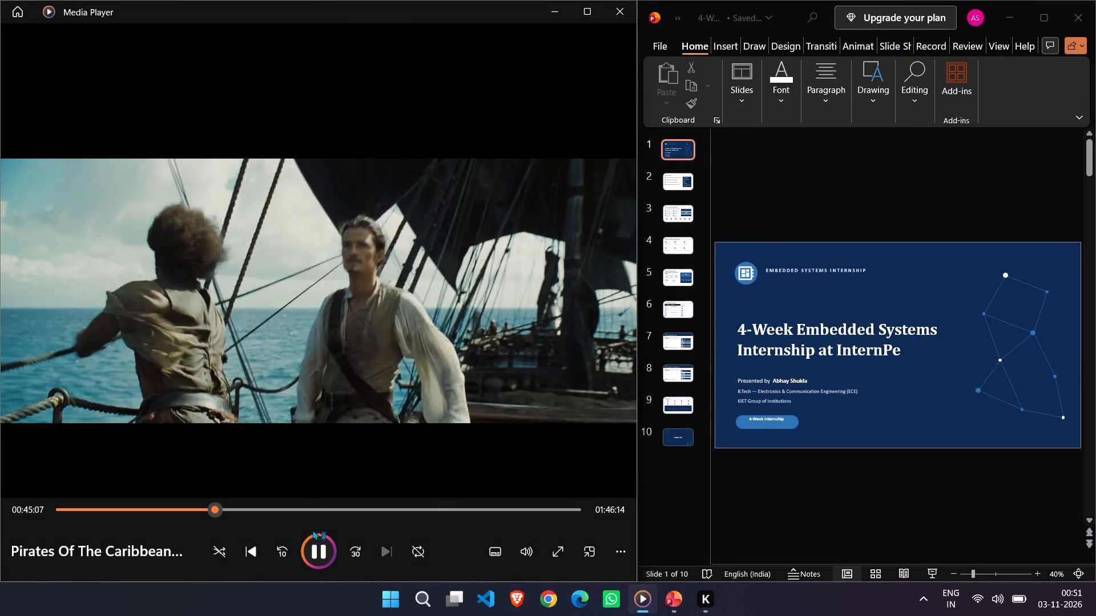
Pause the Pirates of the Caribbean video in Media Player.
{"action": "left_click", "coordinate": [311, 558]}
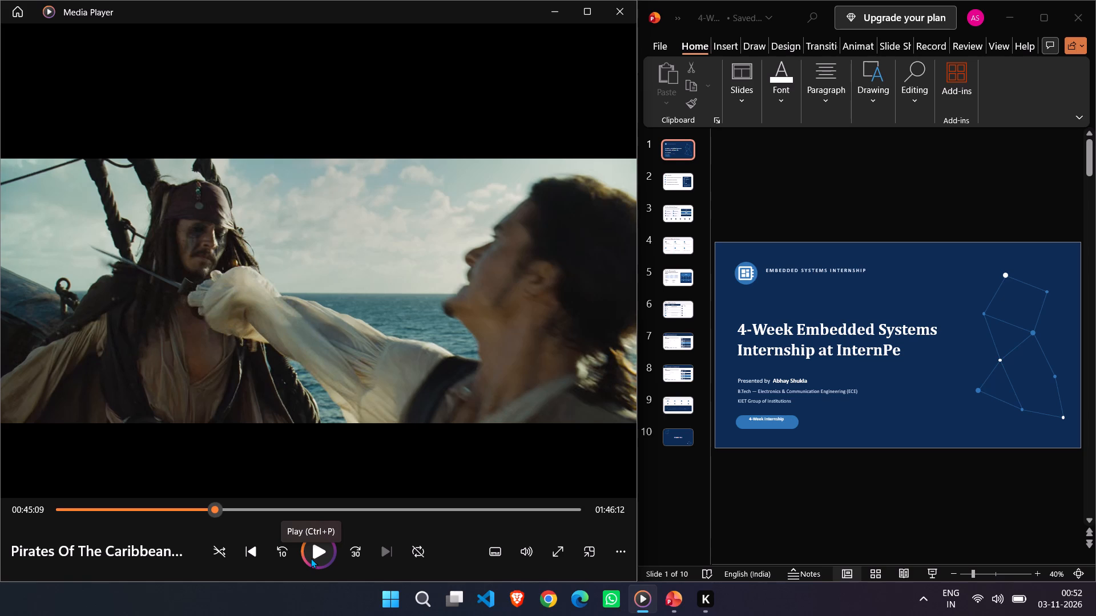
Toggle the computer's Bluetooth in the system quick settings, and close the settings.
{"action": "left_click", "coordinate": [970, 604]}
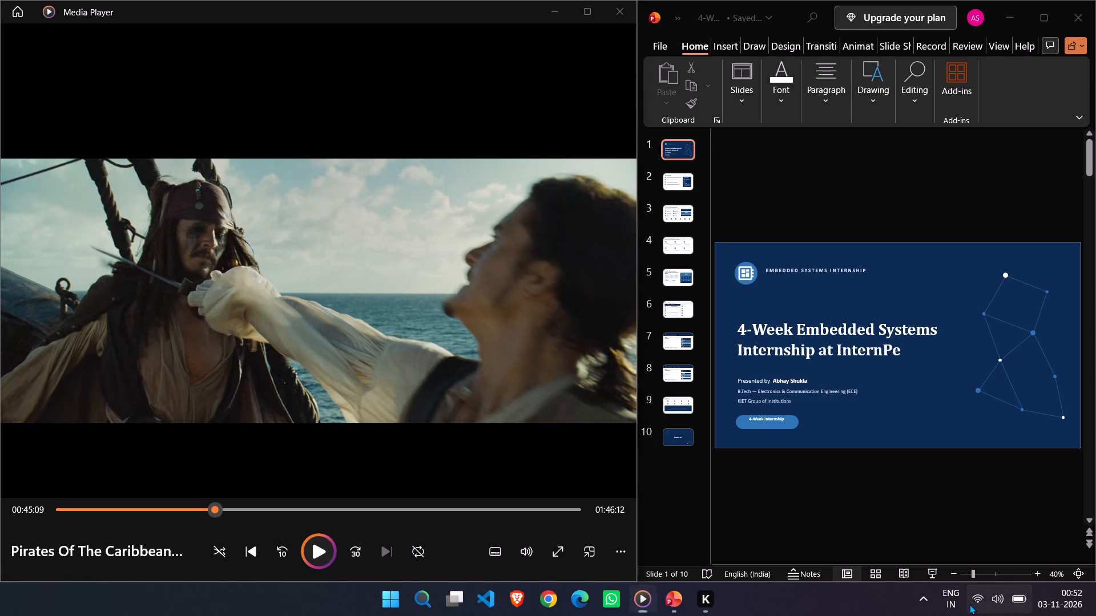
{"action": "left_click", "coordinate": [934, 331]}
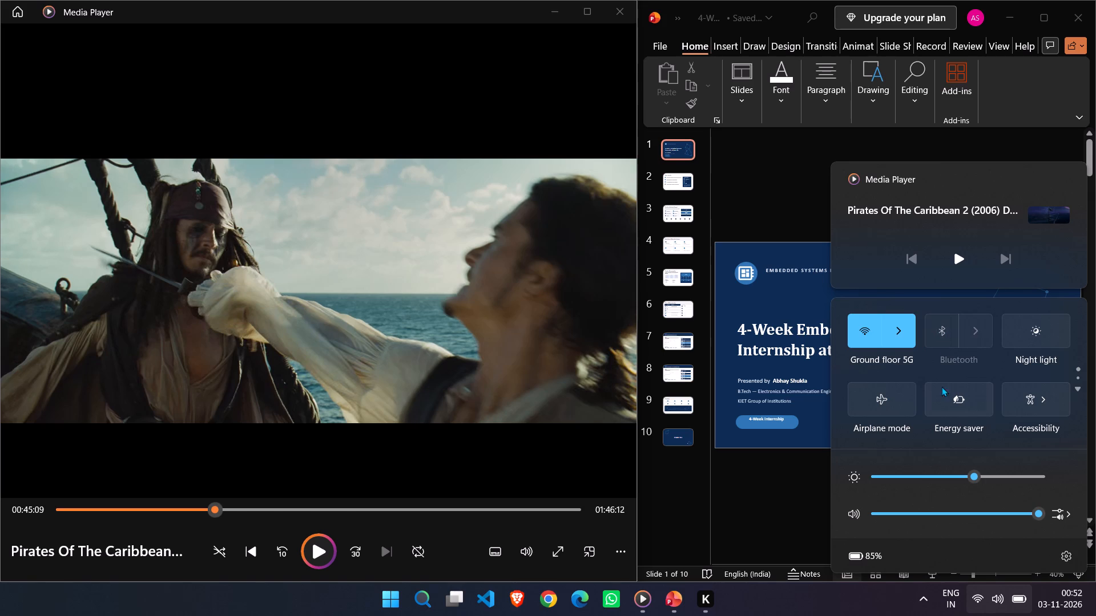
{"action": "left_click", "coordinate": [828, 608]}
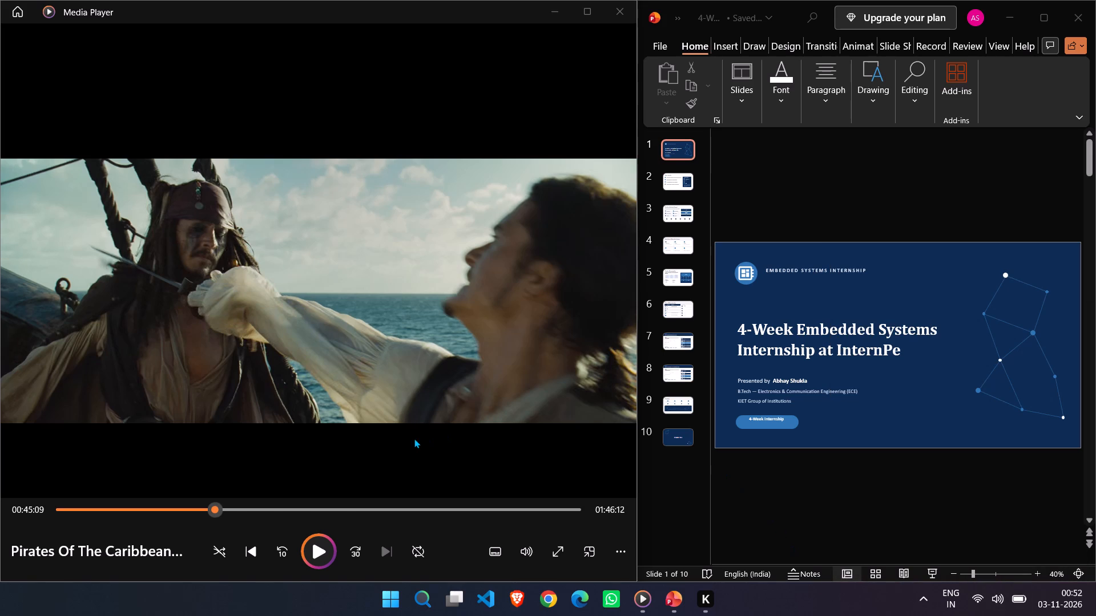
Resume playback of the Pirates of the Caribbean video in Media Player.
{"action": "left_click", "coordinate": [414, 438]}
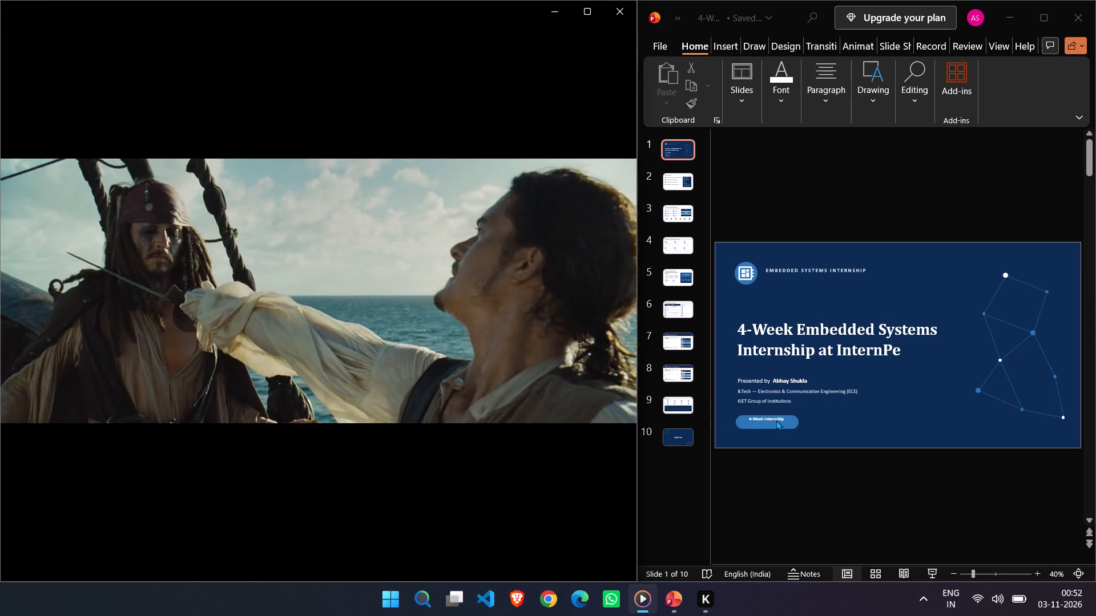
Switch to the PowerPoint presentation at the "4-Week Internship" label on the title slide.
{"action": "left_click", "coordinate": [776, 420]}
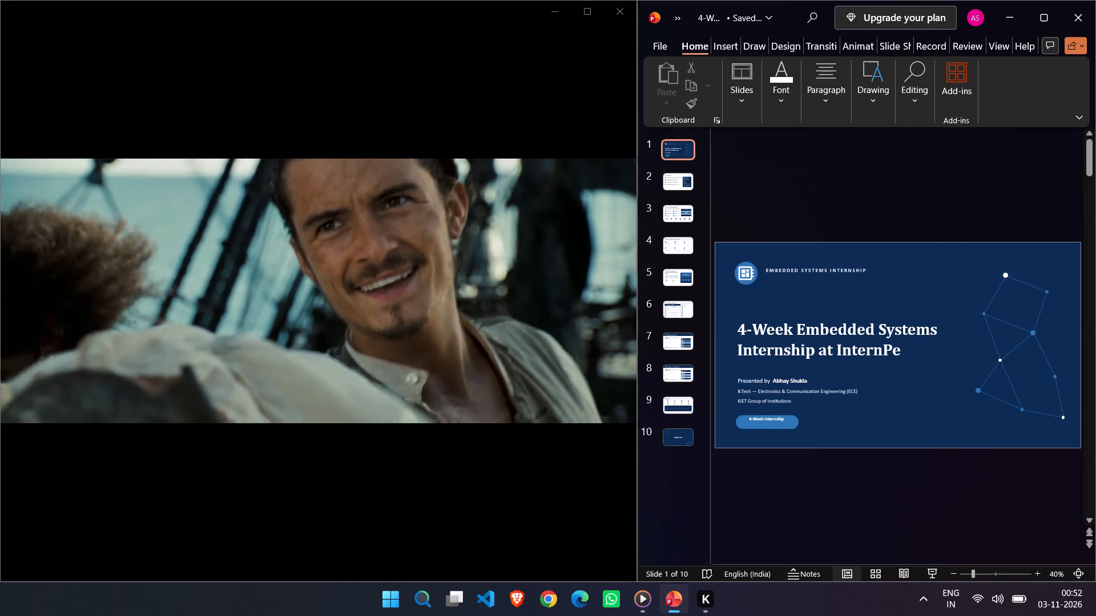
Move the blue pill shape behind the "4-Week Internship" label slightly to the right.
{"action": "left_click", "coordinate": [780, 428]}
{"action": "left_click_drag", "start_coordinate": [780, 428], "coordinate": [789, 427]}
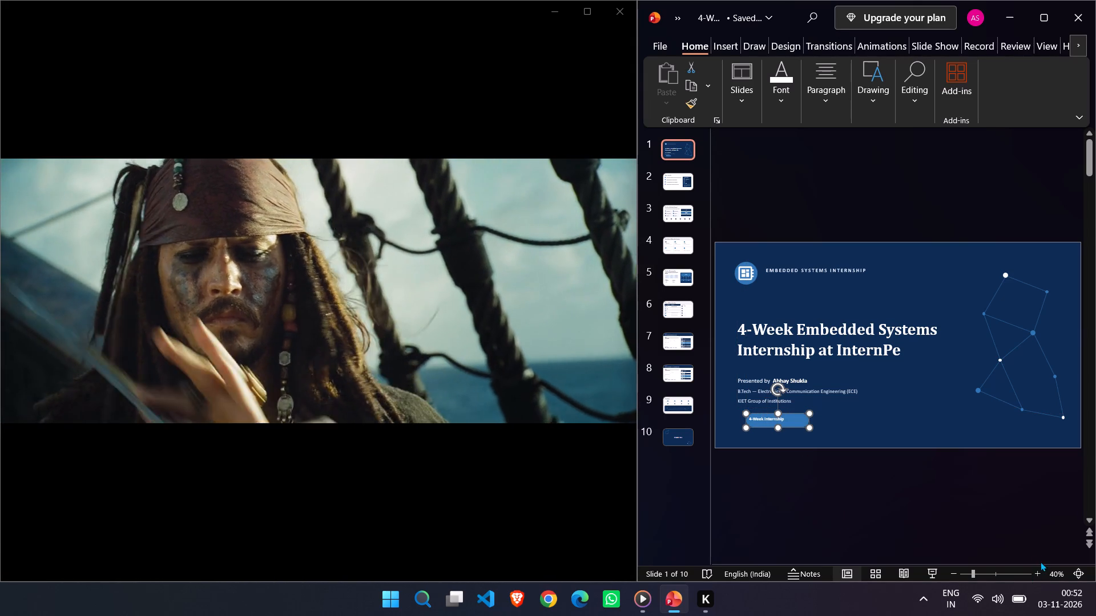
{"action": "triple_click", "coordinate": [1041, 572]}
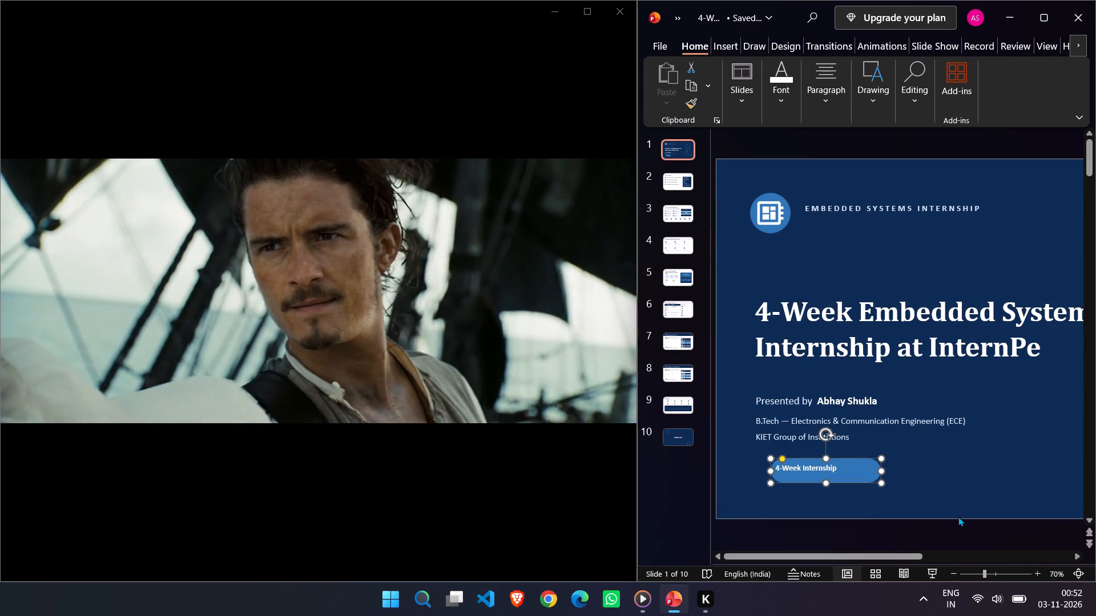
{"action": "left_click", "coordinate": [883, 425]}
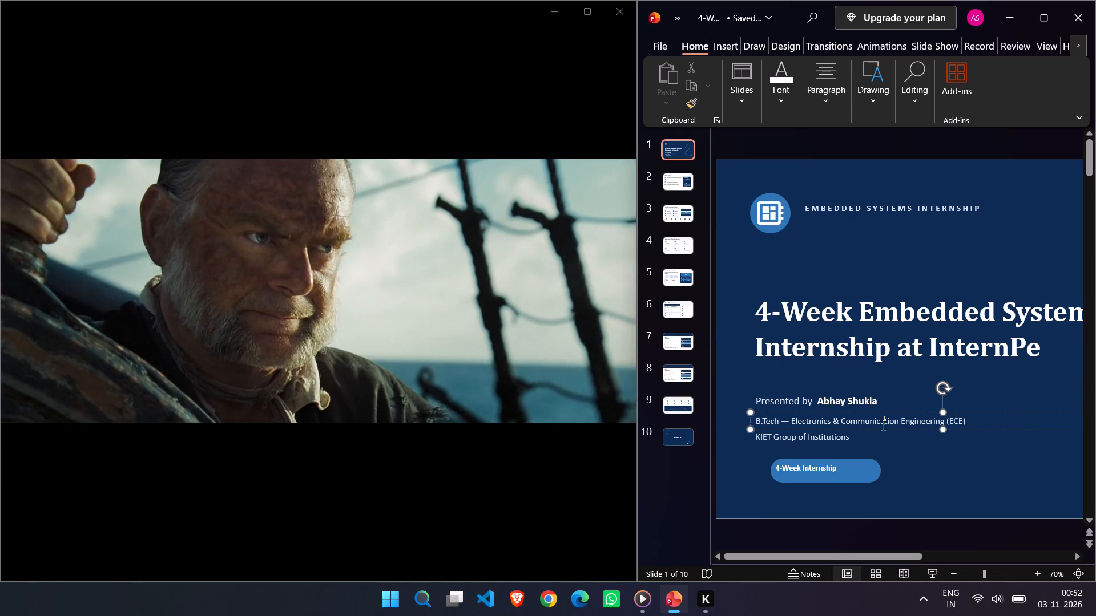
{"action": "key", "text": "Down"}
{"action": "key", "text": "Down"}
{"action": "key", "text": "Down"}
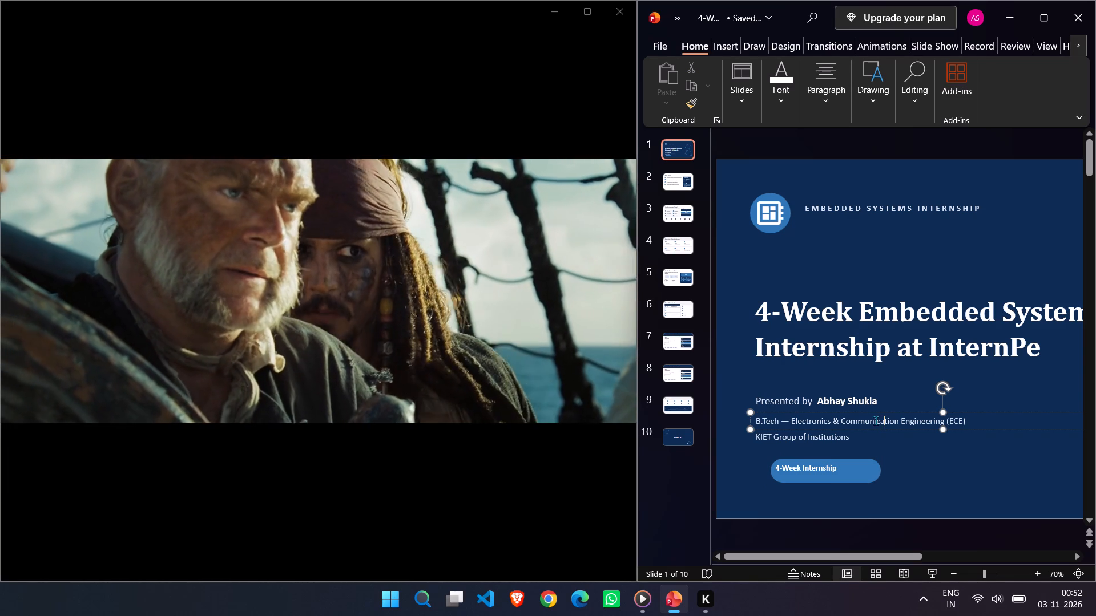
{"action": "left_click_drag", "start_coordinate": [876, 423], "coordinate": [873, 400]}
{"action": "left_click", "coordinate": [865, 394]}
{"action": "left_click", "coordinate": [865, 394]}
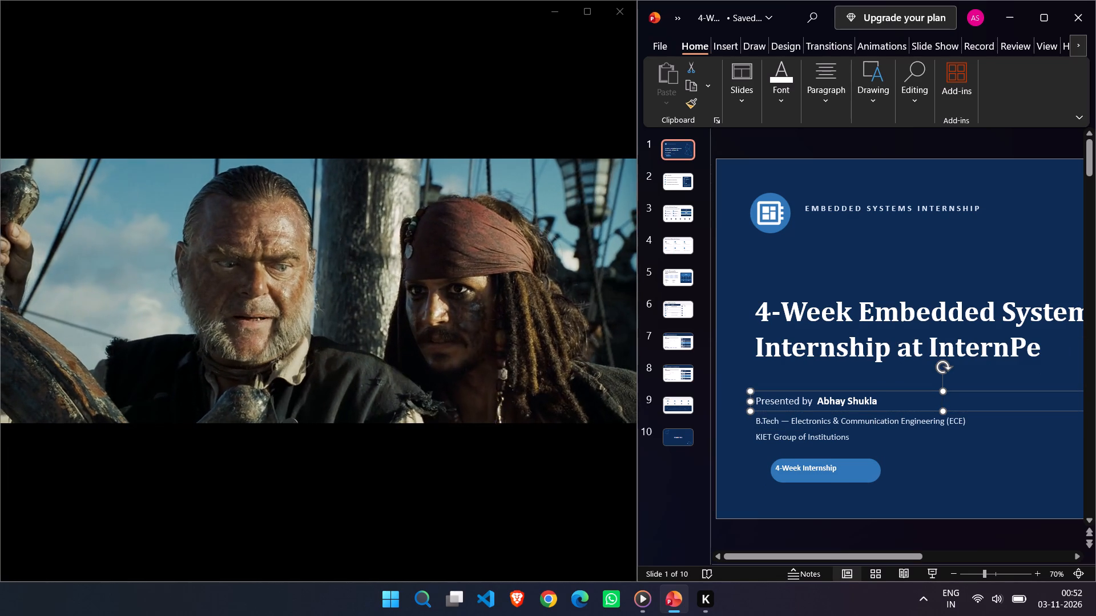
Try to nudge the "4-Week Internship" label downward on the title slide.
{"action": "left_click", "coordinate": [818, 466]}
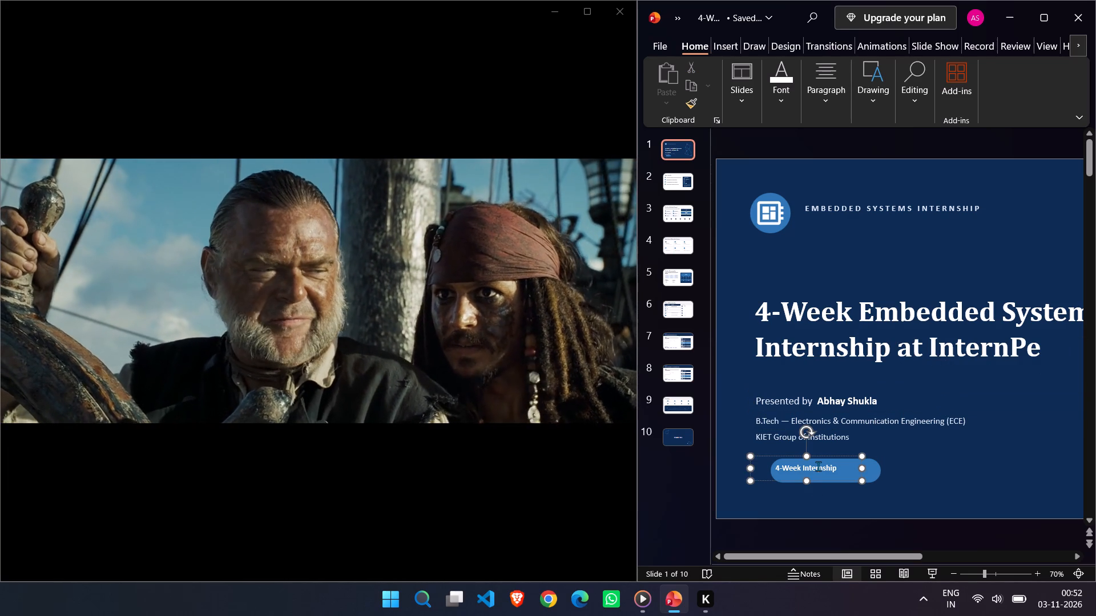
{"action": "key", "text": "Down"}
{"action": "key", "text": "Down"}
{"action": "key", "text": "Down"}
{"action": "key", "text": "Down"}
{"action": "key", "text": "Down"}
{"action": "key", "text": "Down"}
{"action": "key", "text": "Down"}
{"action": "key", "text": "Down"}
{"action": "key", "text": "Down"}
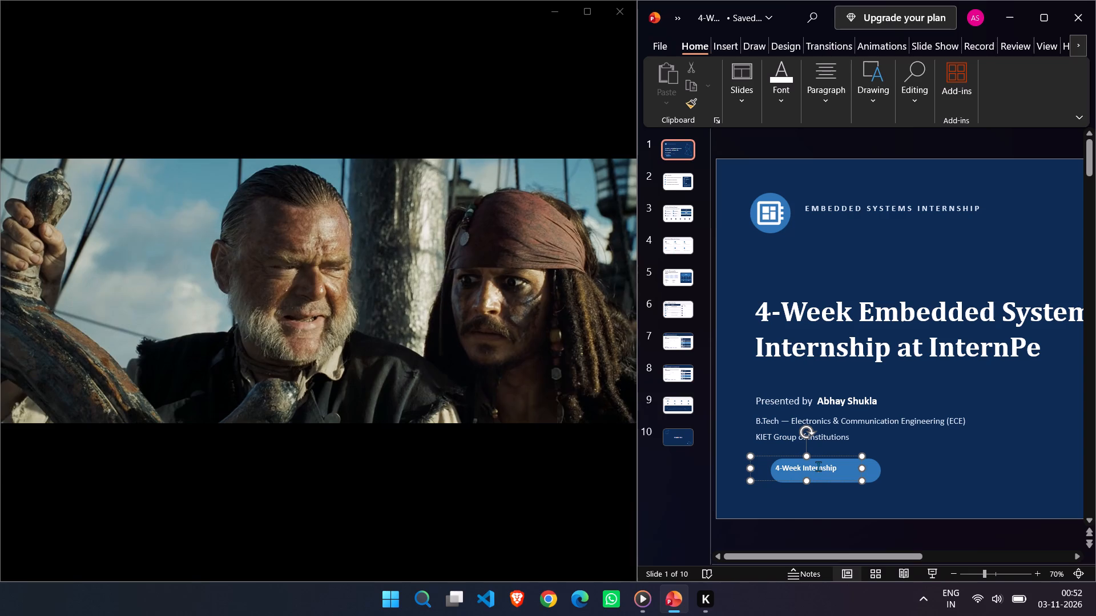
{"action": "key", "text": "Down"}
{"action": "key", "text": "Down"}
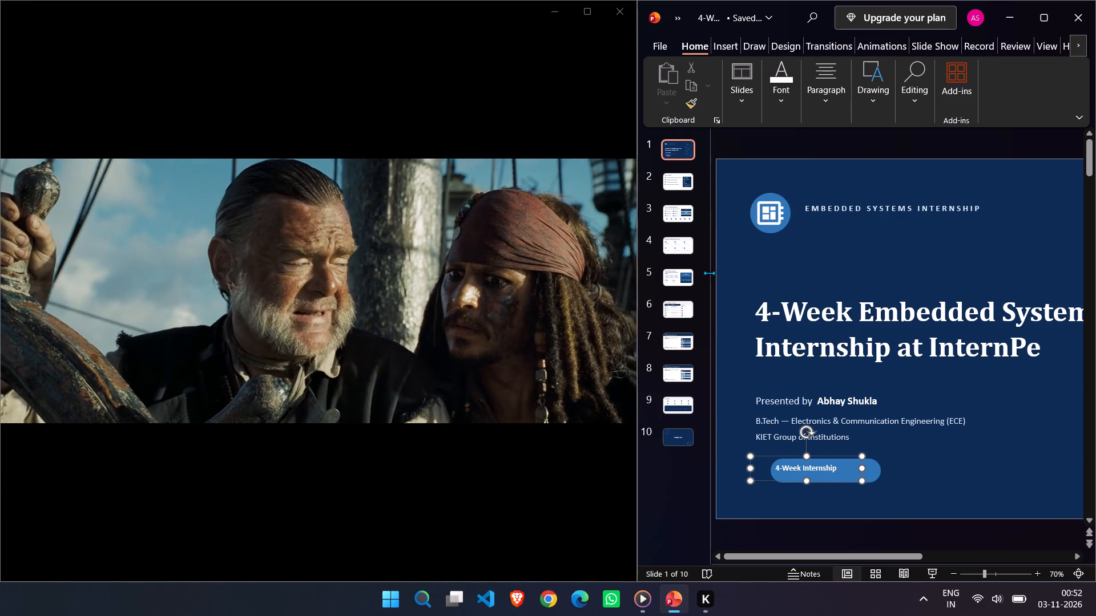
On slide 5, move the background pill behind GPIO up so it covers the CPU pill under Core Components.
{"action": "left_click", "coordinate": [687, 300]}
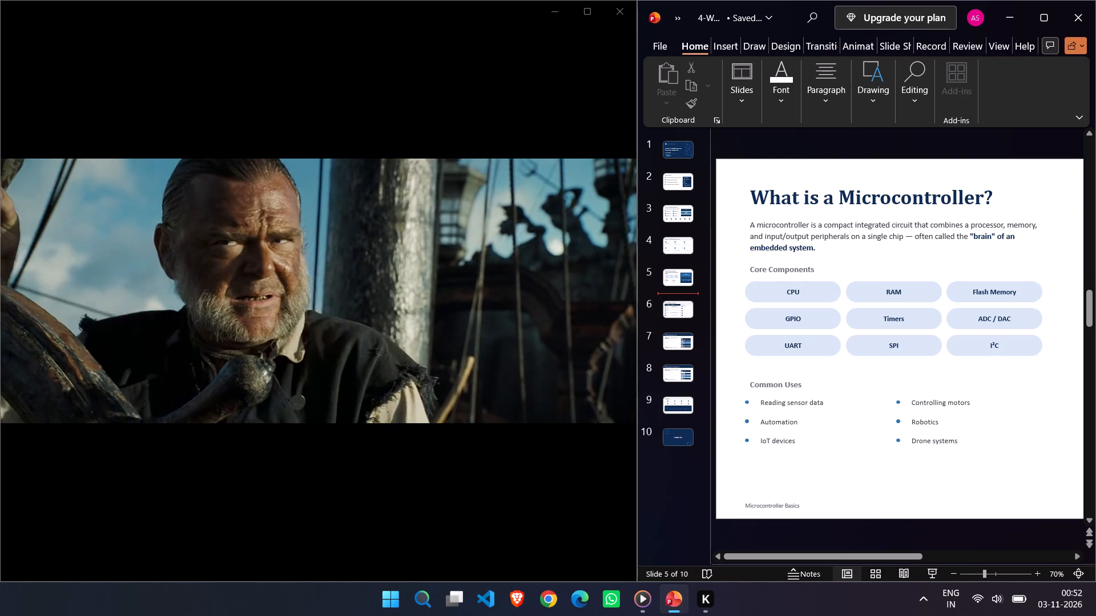
{"action": "left_click", "coordinate": [771, 314]}
{"action": "left_click_drag", "start_coordinate": [771, 314], "coordinate": [772, 335]}
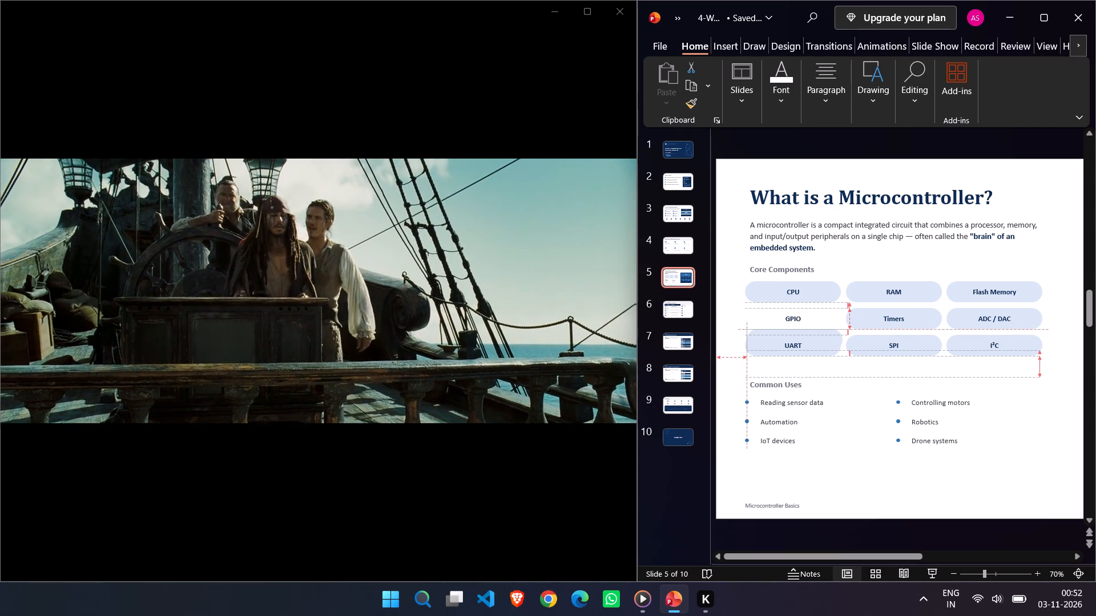
{"action": "left_click_drag", "start_coordinate": [772, 335], "coordinate": [774, 231]}
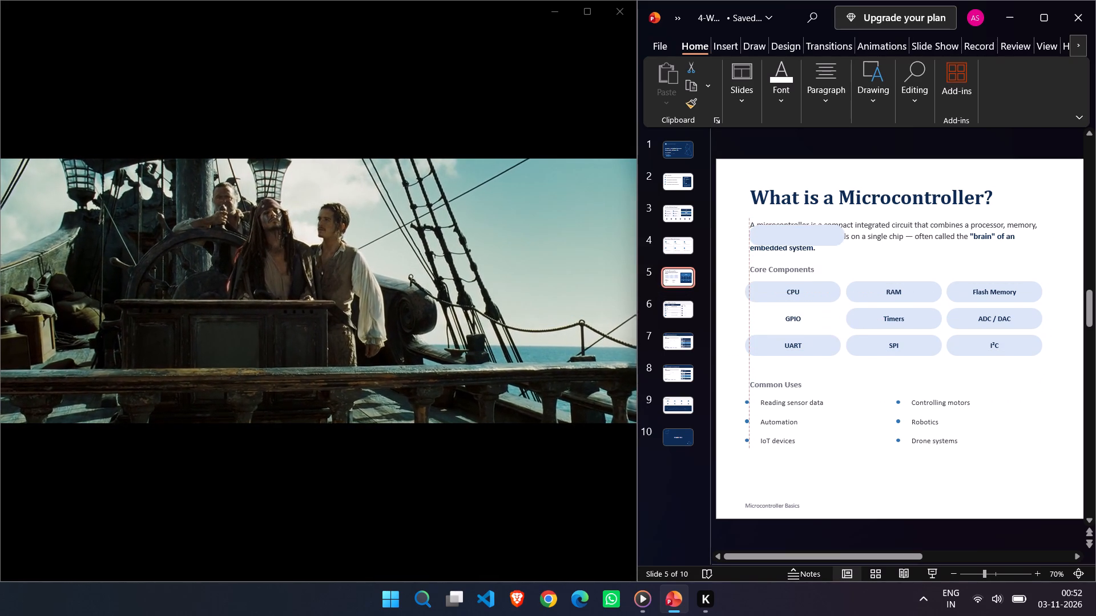
{"action": "left_click_drag", "start_coordinate": [774, 231], "coordinate": [769, 296]}
Extend the microcontroller description's text box downward to the lower edge of the first Core Components row.
{"action": "left_click", "coordinate": [766, 246]}
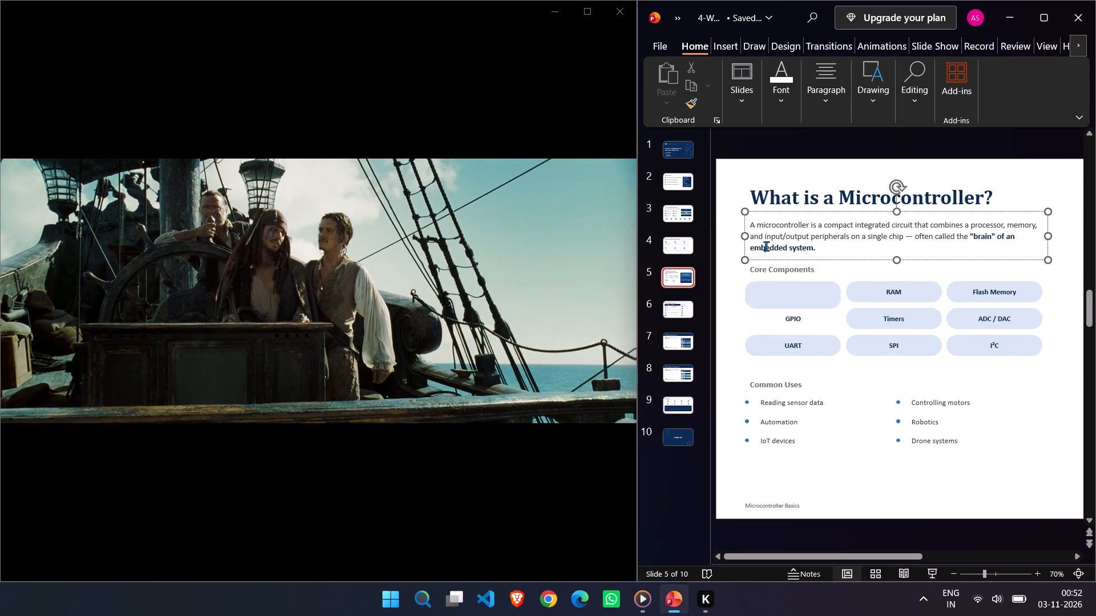
{"action": "left_click_drag", "start_coordinate": [766, 246], "coordinate": [769, 257]}
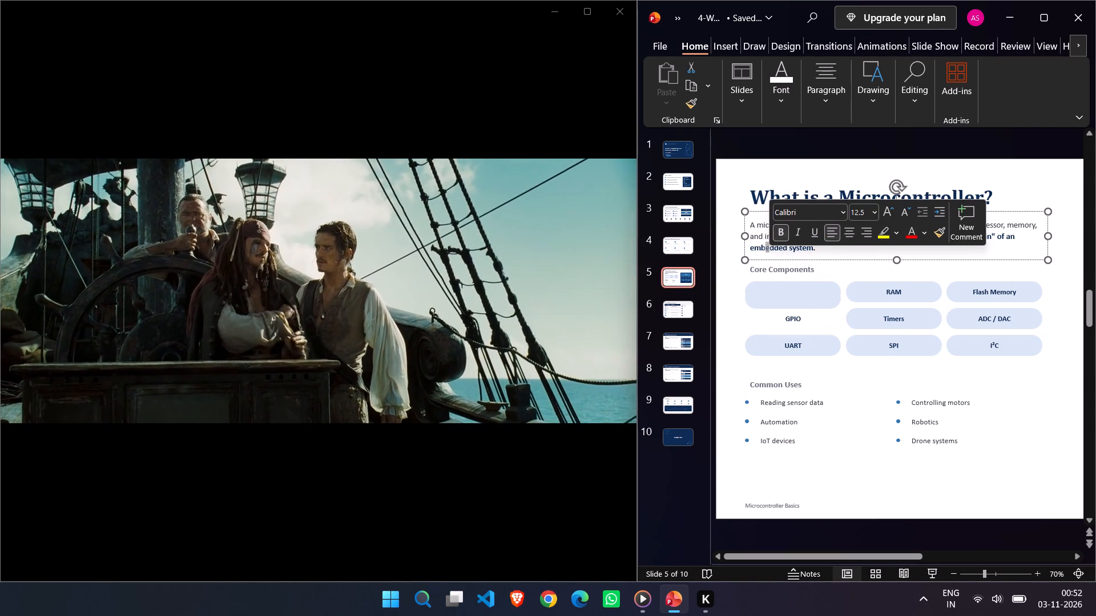
{"action": "left_click_drag", "start_coordinate": [897, 261], "coordinate": [897, 307]}
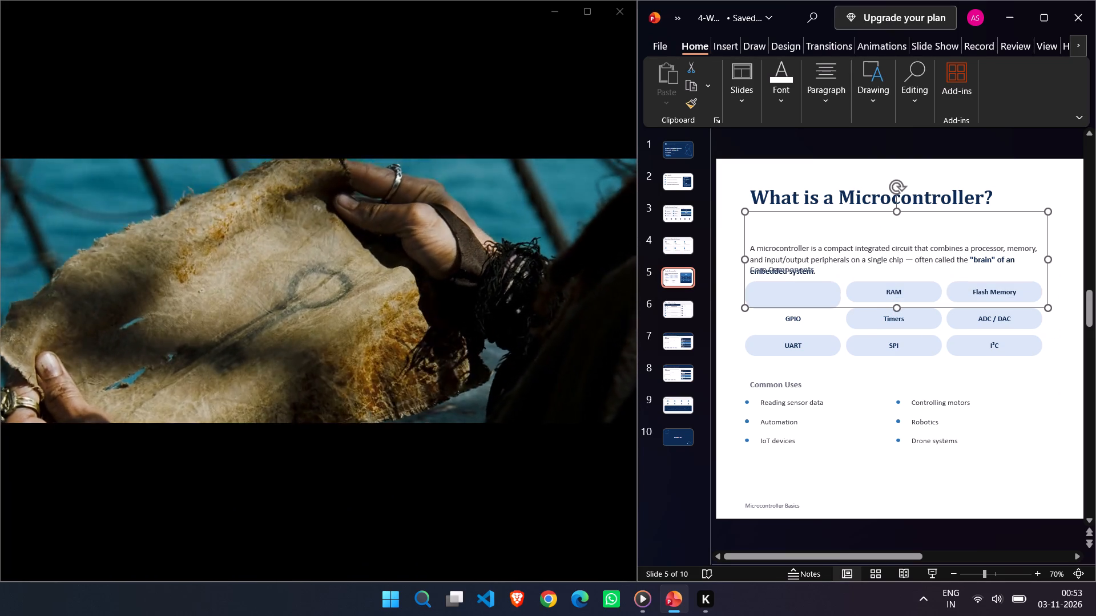
Enlarge the slide title's text box downward over the description and upward past the slide's top edge.
{"action": "left_click", "coordinate": [826, 195]}
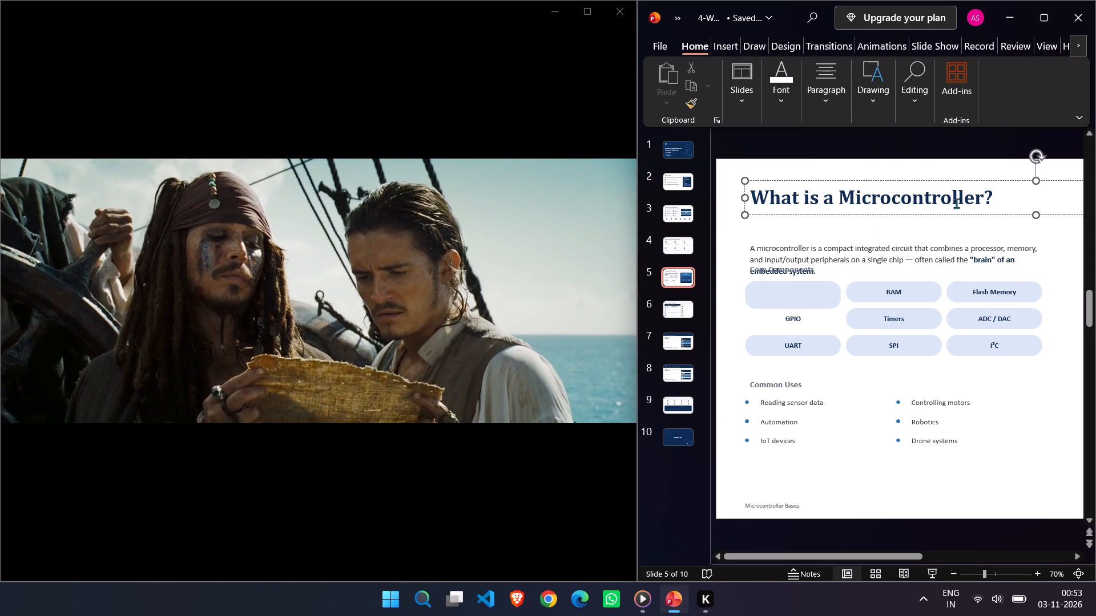
{"action": "left_click_drag", "start_coordinate": [1035, 212], "coordinate": [1037, 273]}
{"action": "left_click_drag", "start_coordinate": [1038, 180], "coordinate": [1038, 164]}
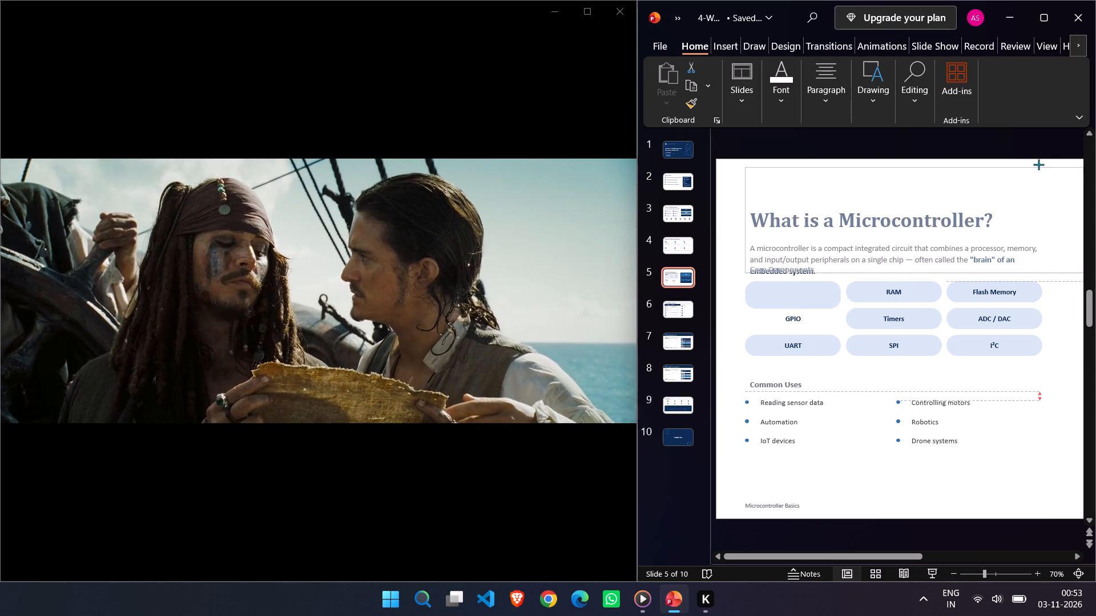
{"action": "left_click_drag", "start_coordinate": [1038, 164], "coordinate": [1037, 145]}
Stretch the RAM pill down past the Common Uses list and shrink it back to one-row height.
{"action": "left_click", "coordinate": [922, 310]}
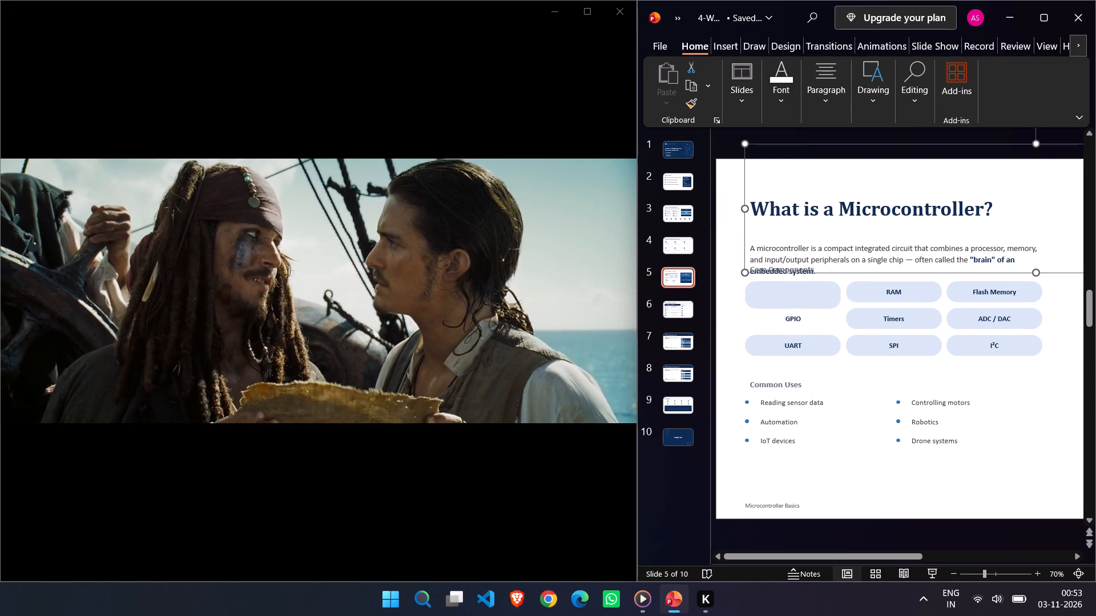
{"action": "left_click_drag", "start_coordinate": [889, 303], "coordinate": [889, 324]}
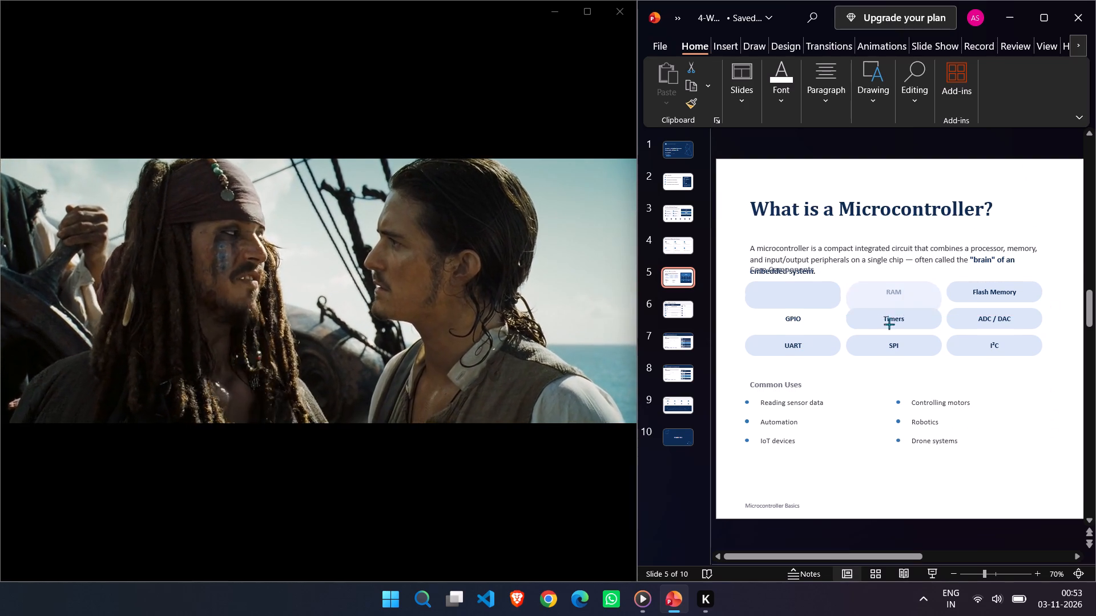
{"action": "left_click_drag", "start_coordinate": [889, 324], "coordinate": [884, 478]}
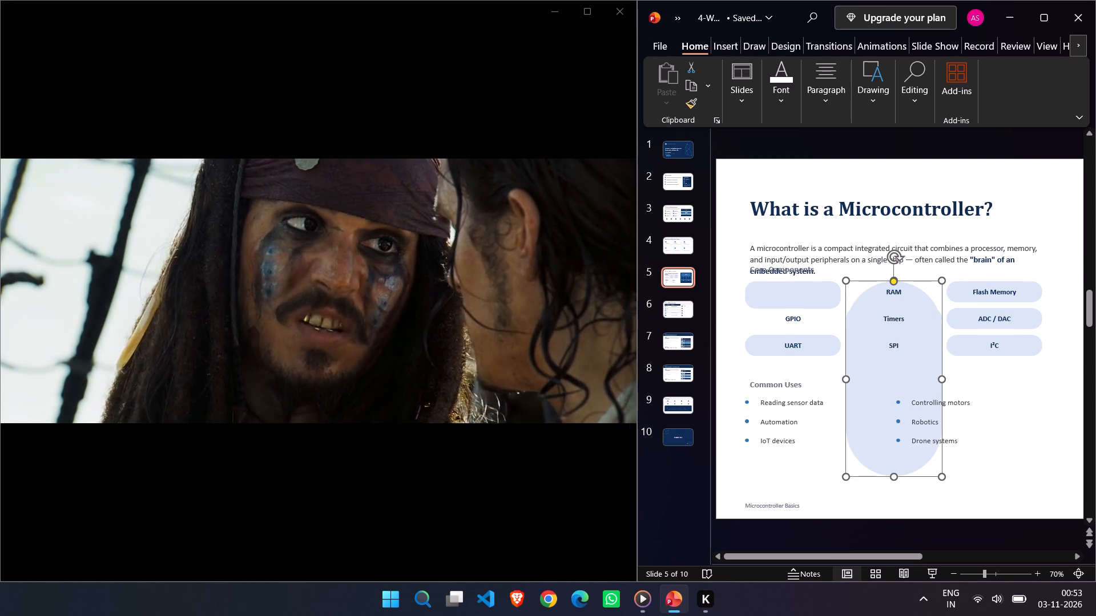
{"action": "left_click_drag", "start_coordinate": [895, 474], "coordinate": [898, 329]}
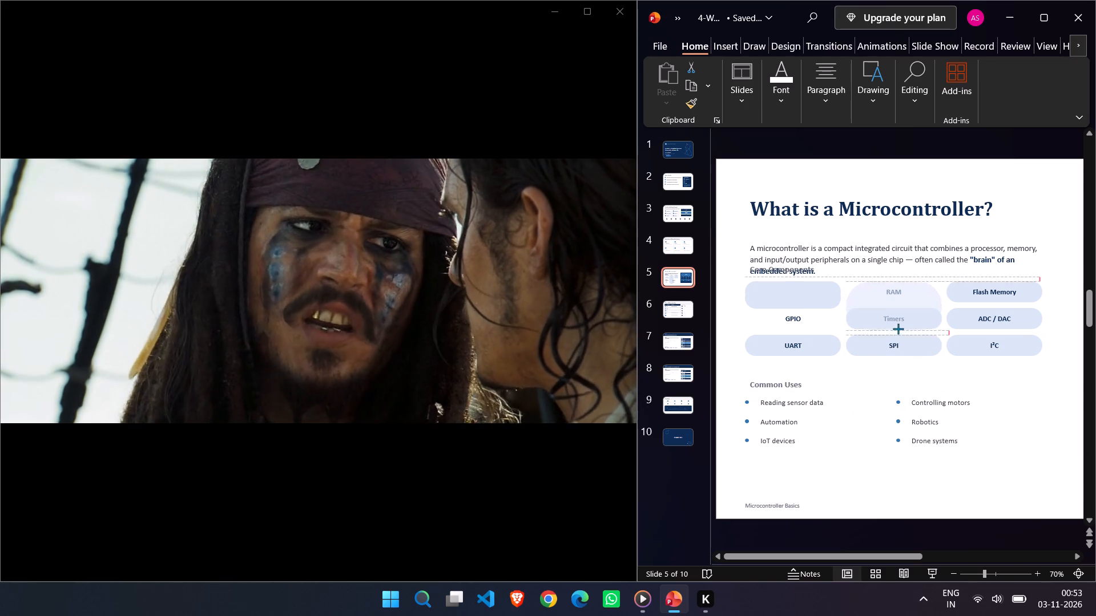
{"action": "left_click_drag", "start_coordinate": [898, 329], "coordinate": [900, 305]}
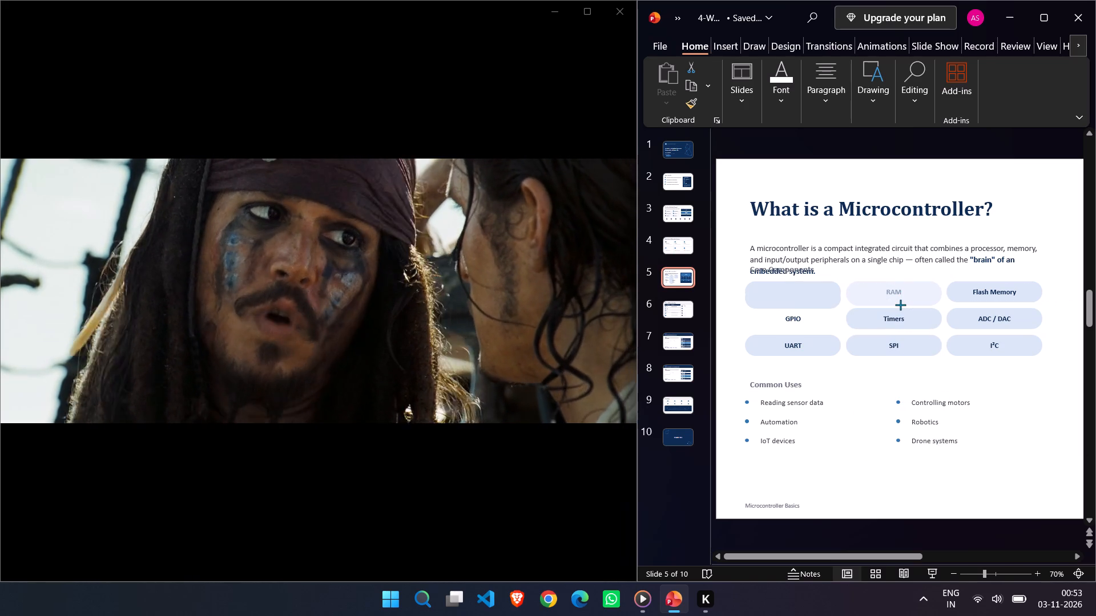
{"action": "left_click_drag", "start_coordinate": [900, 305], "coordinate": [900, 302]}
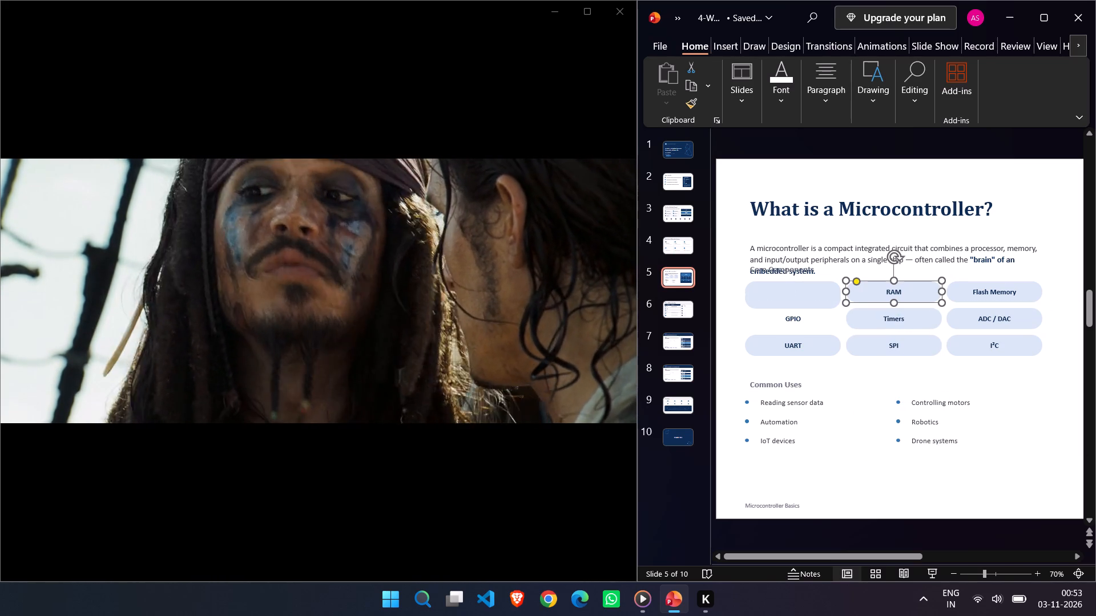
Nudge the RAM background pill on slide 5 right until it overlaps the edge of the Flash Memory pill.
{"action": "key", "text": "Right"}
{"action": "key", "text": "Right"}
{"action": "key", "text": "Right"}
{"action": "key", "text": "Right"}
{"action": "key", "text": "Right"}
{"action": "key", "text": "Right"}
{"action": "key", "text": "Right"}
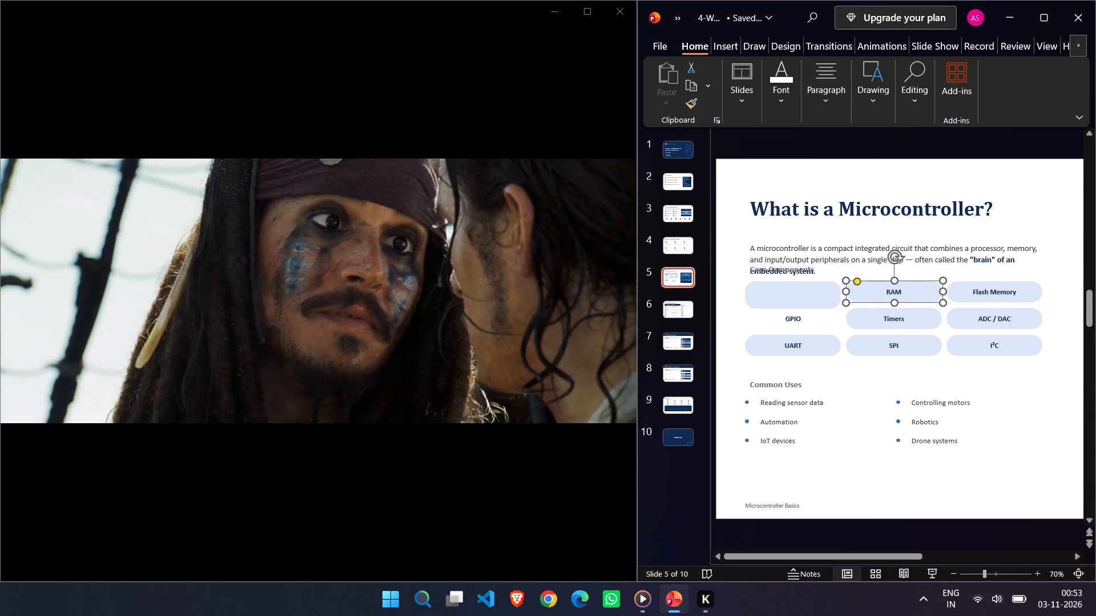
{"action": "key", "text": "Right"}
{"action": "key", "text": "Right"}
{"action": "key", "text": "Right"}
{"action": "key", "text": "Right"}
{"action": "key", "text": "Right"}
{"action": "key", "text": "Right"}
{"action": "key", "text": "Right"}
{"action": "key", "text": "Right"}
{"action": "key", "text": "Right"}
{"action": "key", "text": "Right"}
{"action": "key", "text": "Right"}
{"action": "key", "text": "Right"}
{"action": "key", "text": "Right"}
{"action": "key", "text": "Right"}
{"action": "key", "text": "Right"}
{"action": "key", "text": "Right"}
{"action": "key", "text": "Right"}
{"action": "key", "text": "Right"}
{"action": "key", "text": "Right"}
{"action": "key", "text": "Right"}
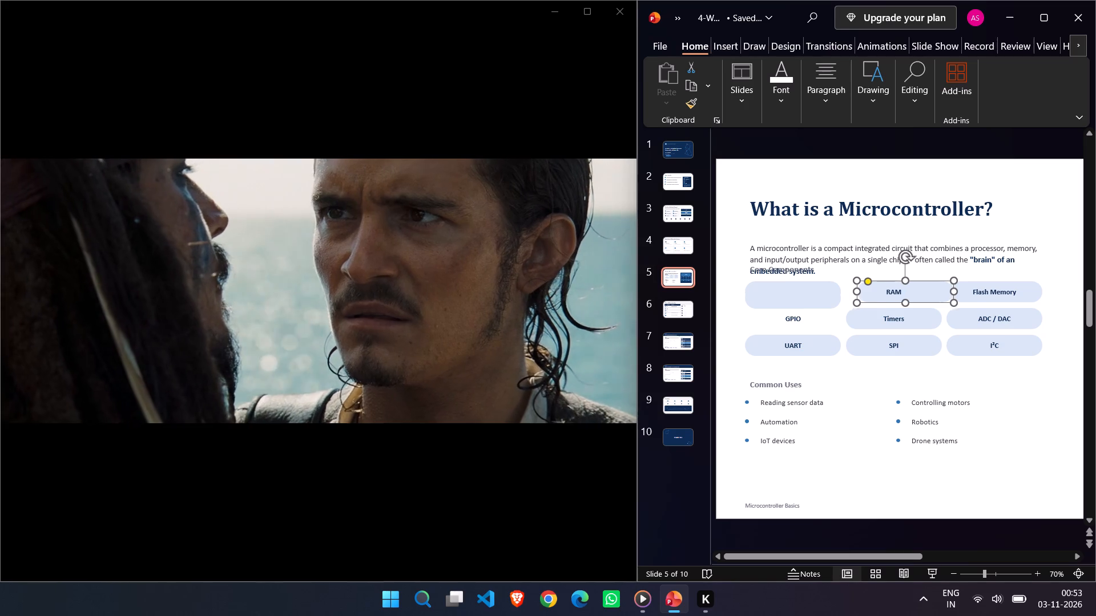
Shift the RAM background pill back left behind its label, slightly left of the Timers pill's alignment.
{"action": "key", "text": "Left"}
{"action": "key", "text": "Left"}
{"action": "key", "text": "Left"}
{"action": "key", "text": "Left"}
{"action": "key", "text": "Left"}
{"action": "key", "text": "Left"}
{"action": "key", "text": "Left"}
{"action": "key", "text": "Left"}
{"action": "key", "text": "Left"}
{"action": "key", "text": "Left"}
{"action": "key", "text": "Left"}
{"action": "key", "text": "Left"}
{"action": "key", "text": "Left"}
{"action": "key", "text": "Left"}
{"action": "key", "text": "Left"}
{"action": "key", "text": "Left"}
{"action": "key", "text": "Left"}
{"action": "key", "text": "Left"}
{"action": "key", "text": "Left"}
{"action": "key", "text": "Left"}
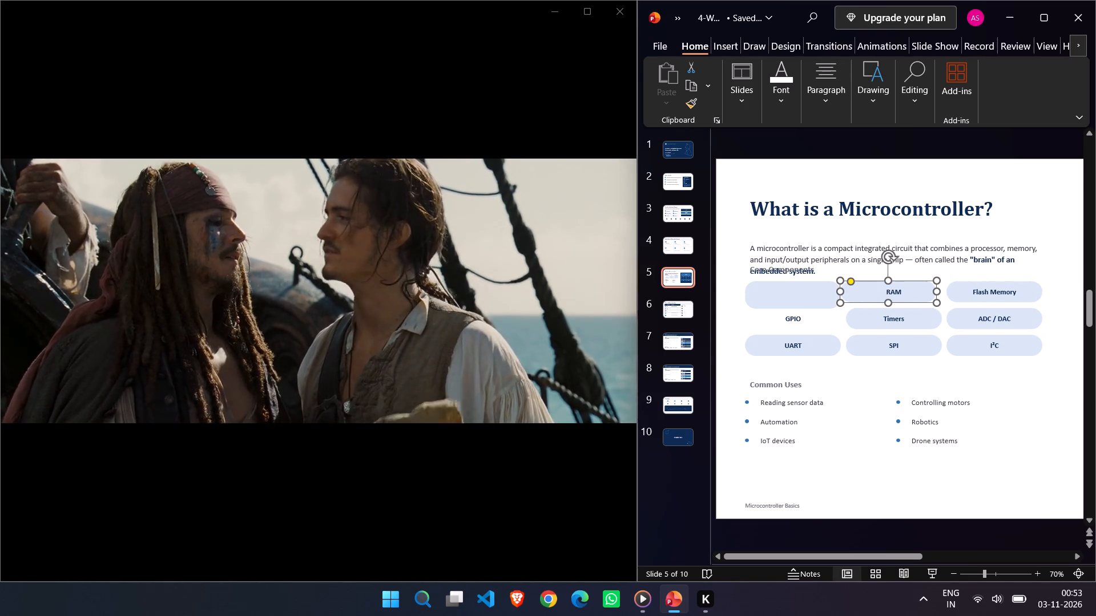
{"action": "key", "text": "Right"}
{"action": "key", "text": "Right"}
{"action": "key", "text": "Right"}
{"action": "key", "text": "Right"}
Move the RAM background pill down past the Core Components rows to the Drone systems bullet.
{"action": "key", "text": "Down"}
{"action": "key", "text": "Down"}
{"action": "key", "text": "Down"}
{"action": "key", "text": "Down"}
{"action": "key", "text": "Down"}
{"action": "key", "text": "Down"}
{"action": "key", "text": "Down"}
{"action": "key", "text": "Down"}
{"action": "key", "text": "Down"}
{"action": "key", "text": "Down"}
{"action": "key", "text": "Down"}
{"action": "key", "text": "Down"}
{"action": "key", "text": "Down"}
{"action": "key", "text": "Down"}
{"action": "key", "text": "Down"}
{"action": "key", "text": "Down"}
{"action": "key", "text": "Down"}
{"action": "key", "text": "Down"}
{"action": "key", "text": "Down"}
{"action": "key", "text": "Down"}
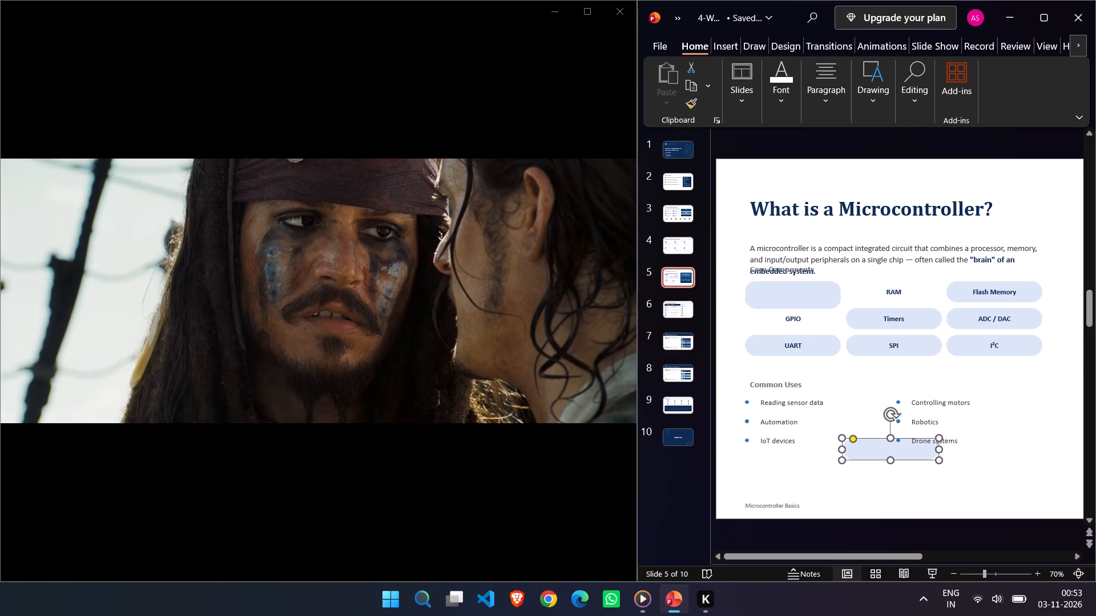
Move the background pill back up behind the RAM label and align it with the first Core Components row and middle column.
{"action": "key", "text": "Up"}
{"action": "key", "text": "Down"}
{"action": "key", "text": "Up"}
{"action": "key", "text": "Up"}
{"action": "key", "text": "Up"}
{"action": "key", "text": "Up"}
{"action": "key", "text": "Up"}
{"action": "key", "text": "Up"}
{"action": "key", "text": "Up"}
{"action": "key", "text": "Up"}
{"action": "key", "text": "Up"}
{"action": "key", "text": "Up"}
{"action": "key", "text": "Up"}
{"action": "key", "text": "Up"}
{"action": "key", "text": "Up"}
{"action": "key", "text": "Up"}
{"action": "key", "text": "Up"}
{"action": "key", "text": "Up"}
{"action": "key", "text": "Up"}
{"action": "key", "text": "Up"}
{"action": "key", "text": "Up"}
{"action": "key", "text": "Up"}
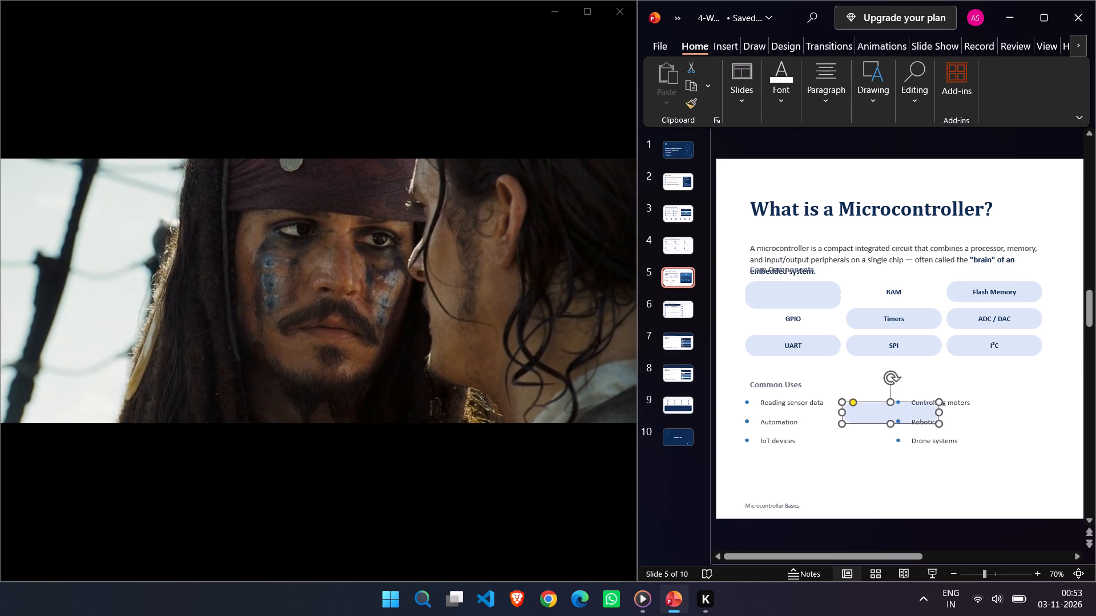
{"action": "key", "text": "Down"}
{"action": "key", "text": "Down"}
{"action": "key", "text": "Down"}
{"action": "key", "text": "Down"}
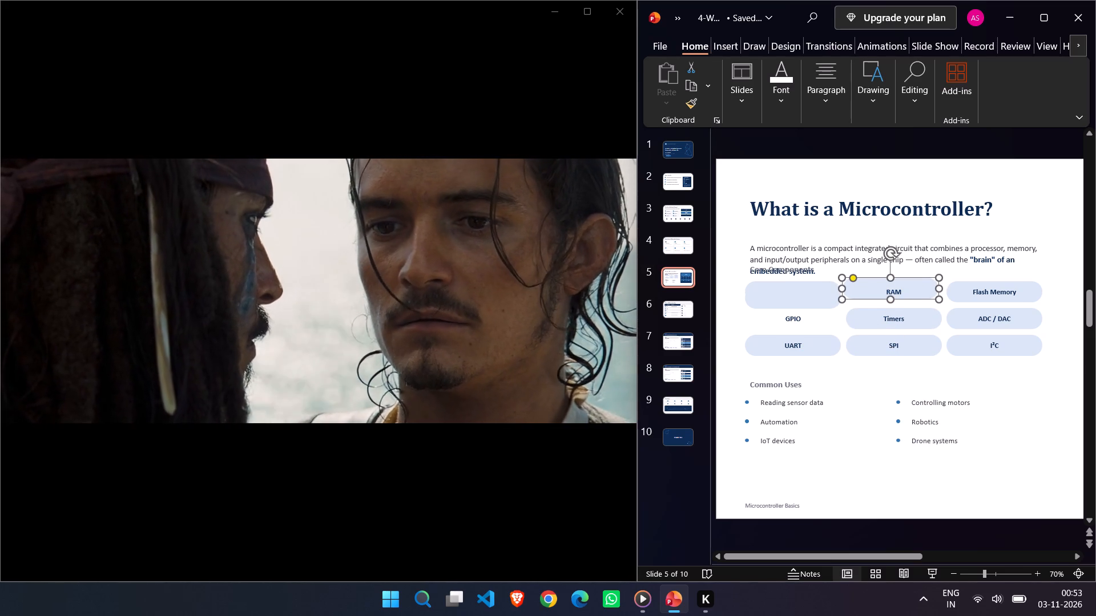
{"action": "key", "text": "Down"}
{"action": "key", "text": "Down"}
{"action": "key", "text": "Down"}
{"action": "key", "text": "Down"}
{"action": "key", "text": "Down"}
{"action": "key", "text": "Down"}
{"action": "key", "text": "Right"}
{"action": "key", "text": "Right"}
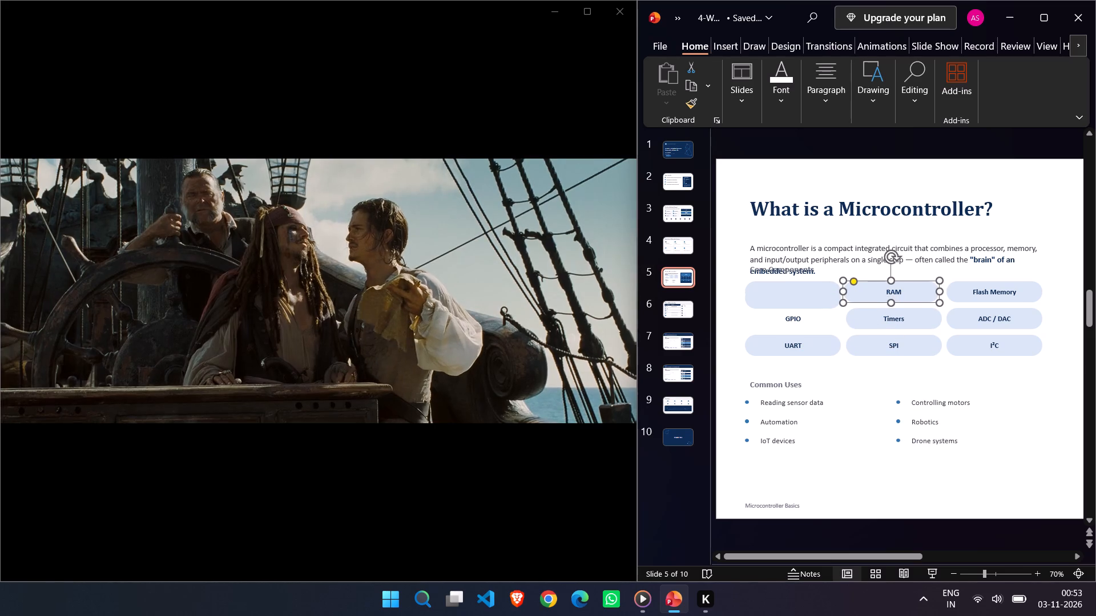
{"action": "key", "text": "Right"}
{"action": "key", "text": "Right"}
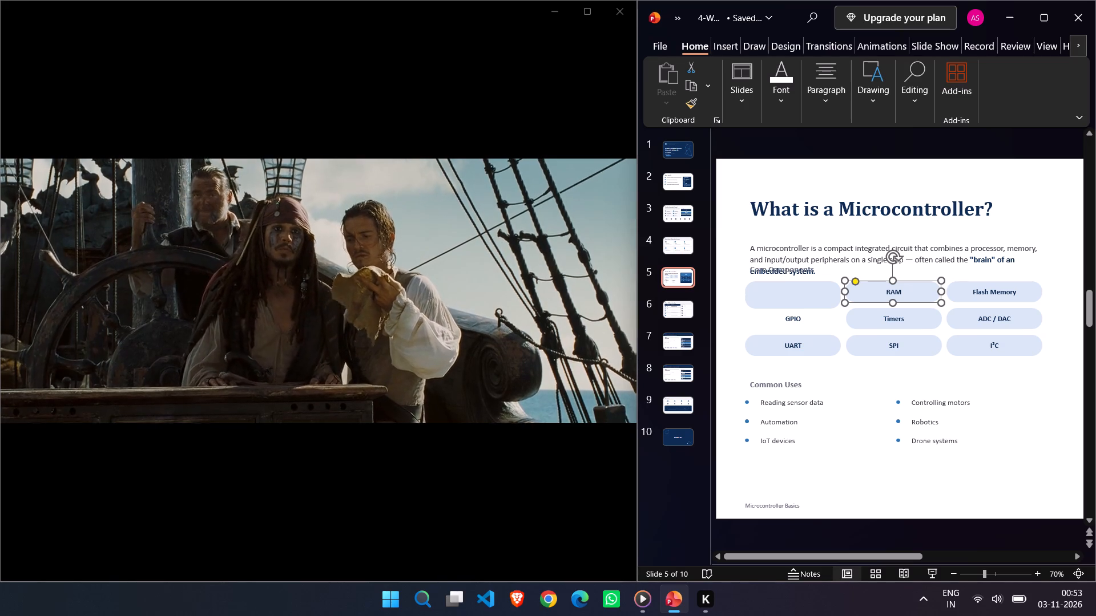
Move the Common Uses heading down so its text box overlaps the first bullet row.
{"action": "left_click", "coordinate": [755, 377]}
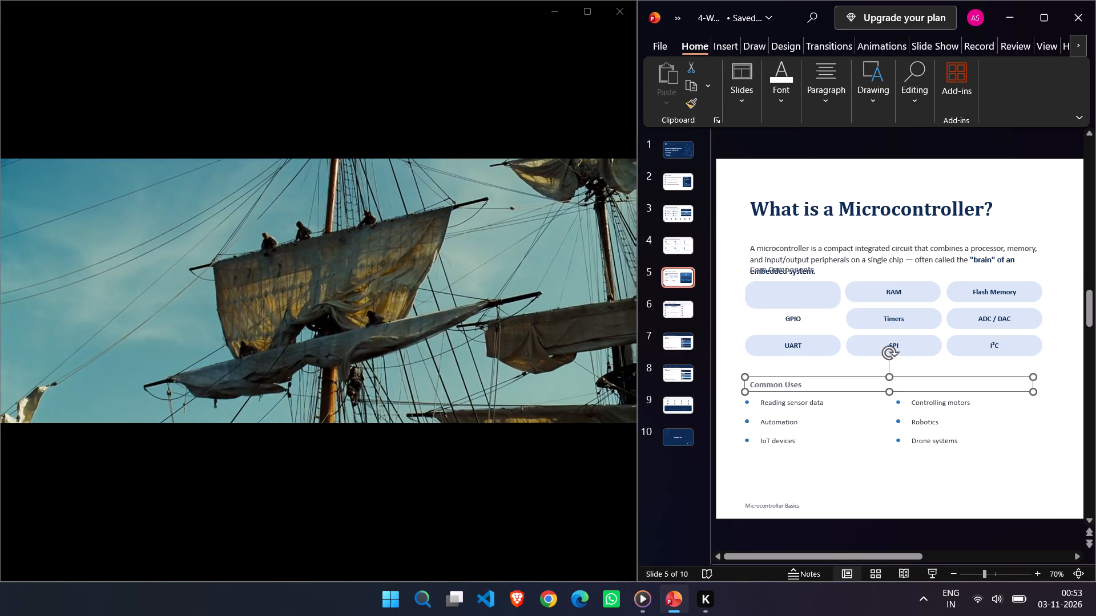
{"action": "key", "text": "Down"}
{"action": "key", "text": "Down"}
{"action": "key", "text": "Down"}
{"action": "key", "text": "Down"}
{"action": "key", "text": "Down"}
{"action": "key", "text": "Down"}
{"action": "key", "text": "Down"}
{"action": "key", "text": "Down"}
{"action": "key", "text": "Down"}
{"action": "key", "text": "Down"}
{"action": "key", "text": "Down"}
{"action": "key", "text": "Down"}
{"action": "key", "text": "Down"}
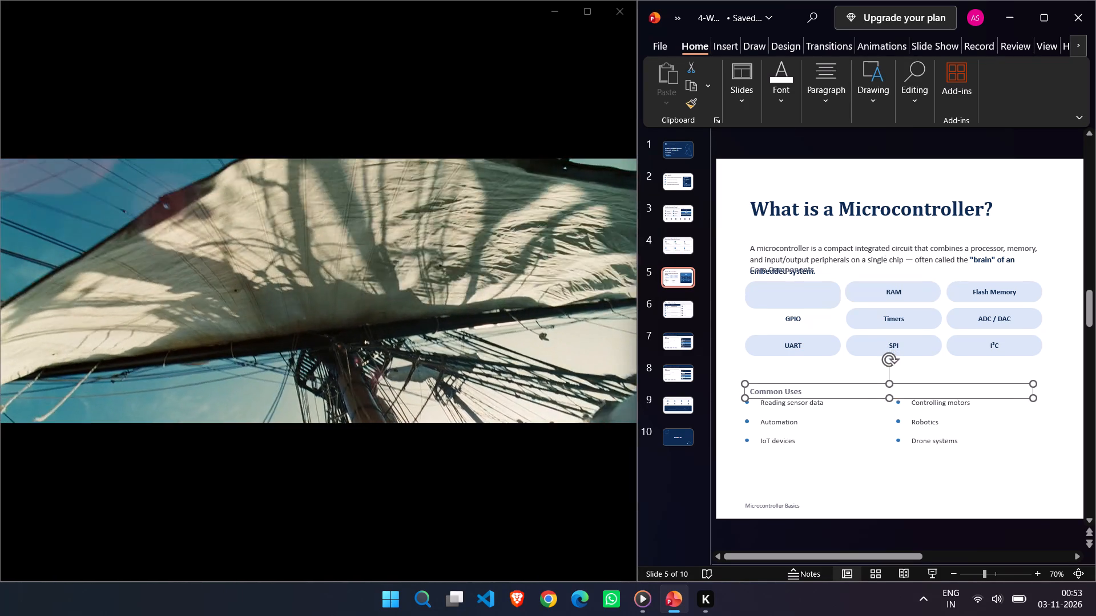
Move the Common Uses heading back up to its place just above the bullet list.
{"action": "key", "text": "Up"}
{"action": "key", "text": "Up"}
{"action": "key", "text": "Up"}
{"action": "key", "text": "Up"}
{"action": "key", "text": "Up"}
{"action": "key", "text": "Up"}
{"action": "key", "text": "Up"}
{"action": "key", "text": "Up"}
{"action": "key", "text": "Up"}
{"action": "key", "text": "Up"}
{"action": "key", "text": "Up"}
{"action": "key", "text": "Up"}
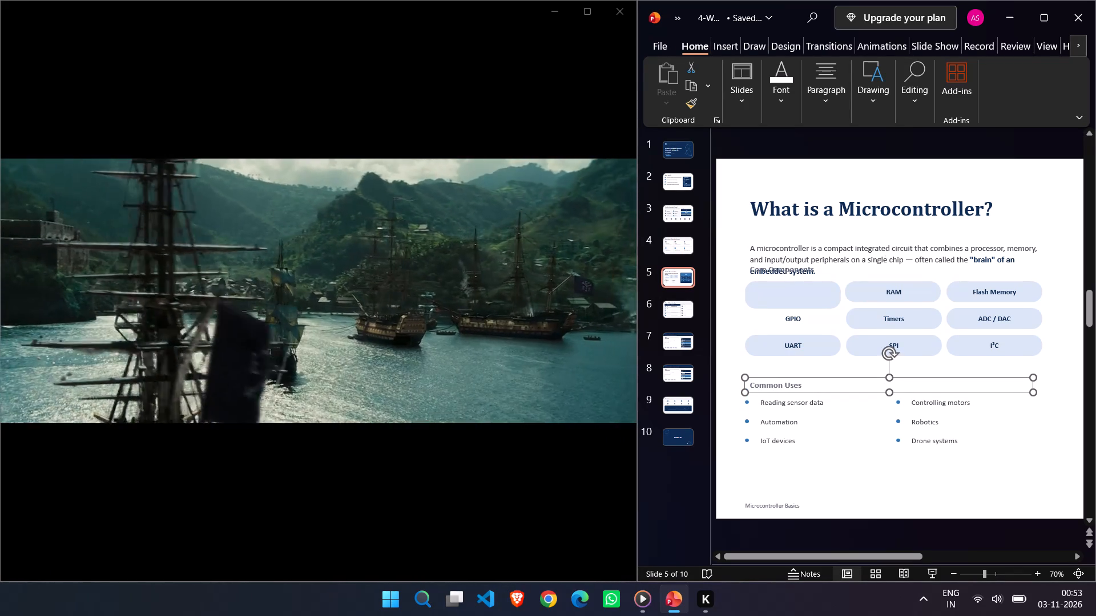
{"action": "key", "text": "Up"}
Move the Common Uses heading right along its row, past the first bullet column and toward the slide's right edge.
{"action": "key", "text": "Right"}
{"action": "key", "text": "Right"}
{"action": "key", "text": "Right"}
{"action": "key", "text": "Right"}
{"action": "key", "text": "Right"}
{"action": "key", "text": "Right"}
{"action": "key", "text": "Right"}
{"action": "key", "text": "Right"}
{"action": "key", "text": "Right"}
{"action": "key", "text": "Right"}
{"action": "key", "text": "Right"}
{"action": "key", "text": "Right"}
{"action": "key", "text": "Right"}
{"action": "key", "text": "Right"}
{"action": "key", "text": "Right"}
{"action": "key", "text": "Right"}
{"action": "key", "text": "Right"}
{"action": "key", "text": "Right"}
{"action": "key", "text": "Right"}
{"action": "key", "text": "Right"}
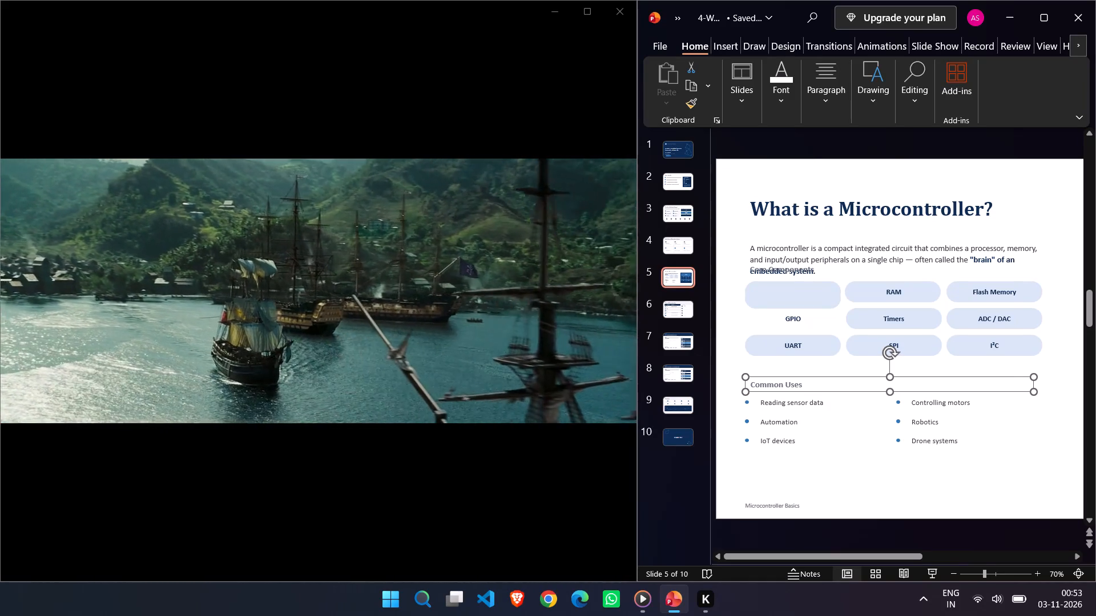
Move the Common Uses heading back left and slightly up, leaving it indented a little from the first bullet column.
{"action": "key", "text": "Left"}
{"action": "key", "text": "Left"}
{"action": "key", "text": "Left"}
{"action": "key", "text": "Left"}
{"action": "key", "text": "Left"}
{"action": "key", "text": "Left"}
{"action": "key", "text": "Left"}
{"action": "key", "text": "Left"}
{"action": "key", "text": "Left"}
{"action": "key", "text": "Left"}
{"action": "key", "text": "Left"}
{"action": "key", "text": "Left"}
{"action": "key", "text": "Left"}
{"action": "key", "text": "Left"}
{"action": "key", "text": "Left"}
{"action": "key", "text": "Left"}
{"action": "key", "text": "Left"}
{"action": "key", "text": "Left"}
{"action": "key", "text": "Left"}
{"action": "key", "text": "Left"}
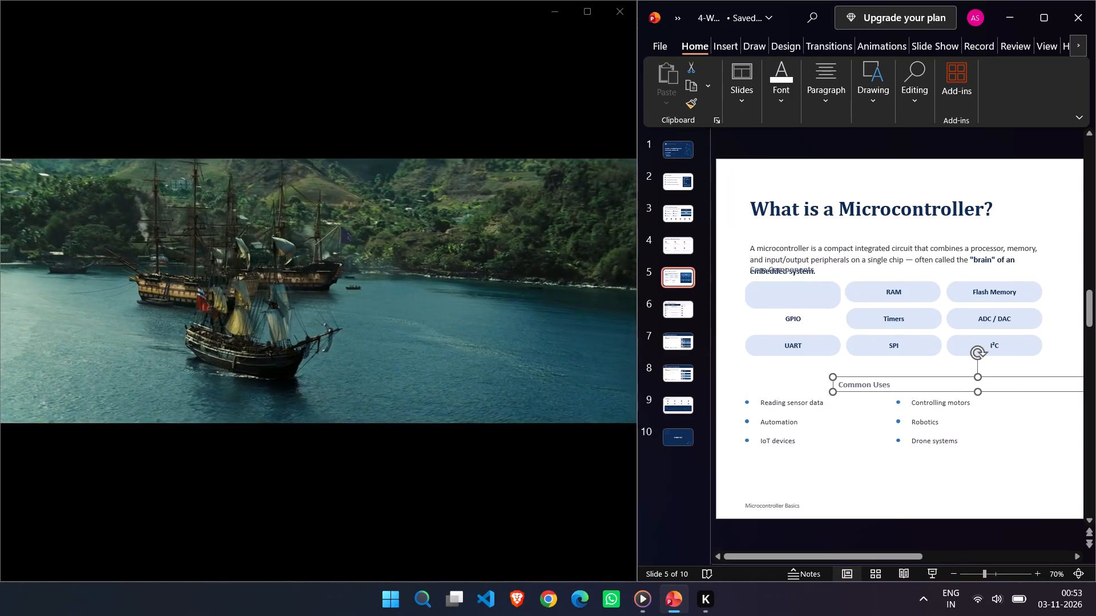
{"action": "key", "text": "Left"}
{"action": "key", "text": "Left"}
{"action": "key", "text": "Left"}
{"action": "key", "text": "Left"}
{"action": "key", "text": "Left"}
{"action": "key", "text": "Left"}
{"action": "key", "text": "Left"}
{"action": "key", "text": "Left"}
{"action": "key", "text": "Left"}
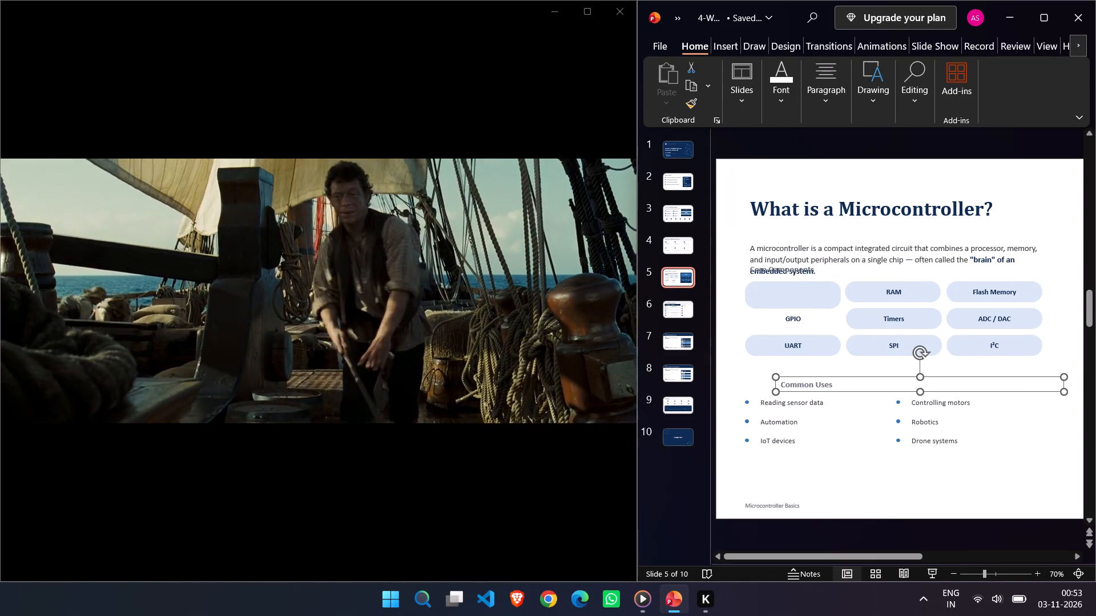
{"action": "key", "text": "Up"}
{"action": "key", "text": "Up"}
{"action": "key", "text": "Up"}
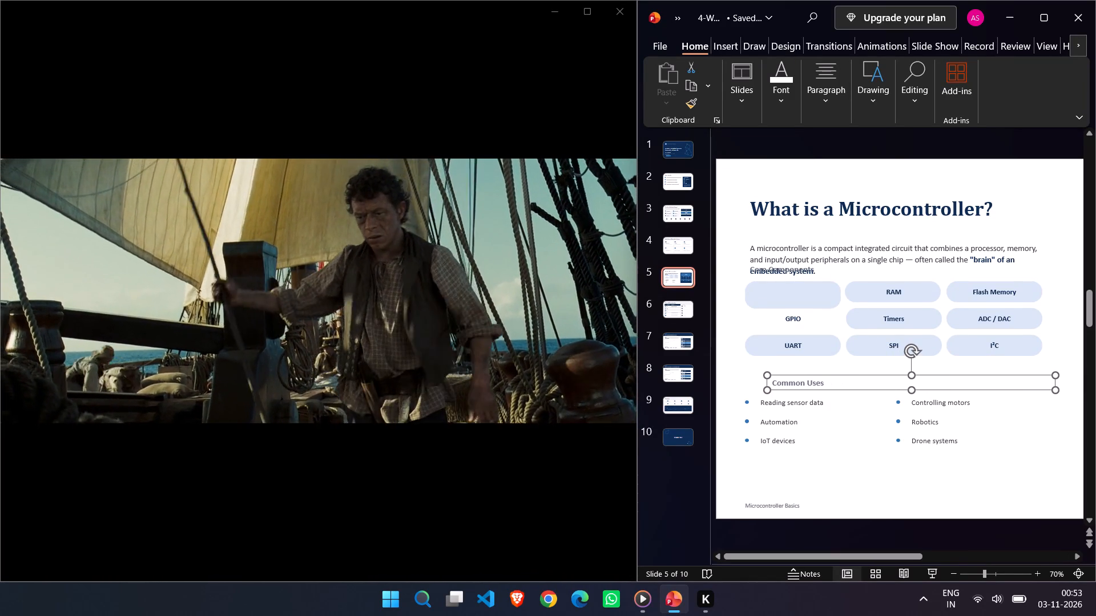
Stretch the Reading sensor data text box down over the IoT devices row and shrink it back to single-row height.
{"action": "left_click", "coordinate": [776, 400]}
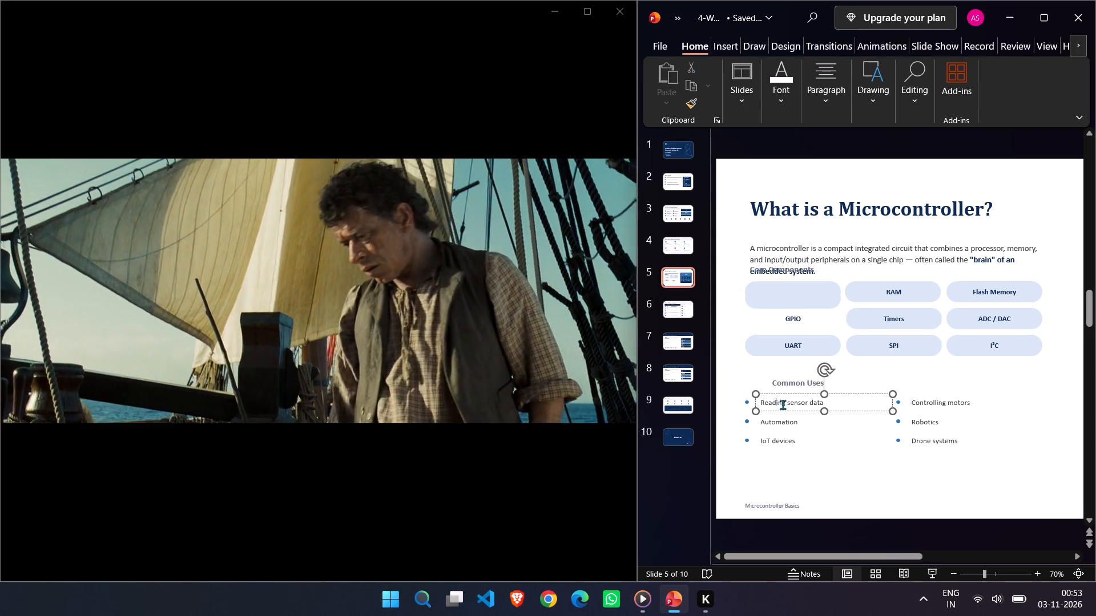
{"action": "left_click_drag", "start_coordinate": [823, 407], "coordinate": [825, 439]}
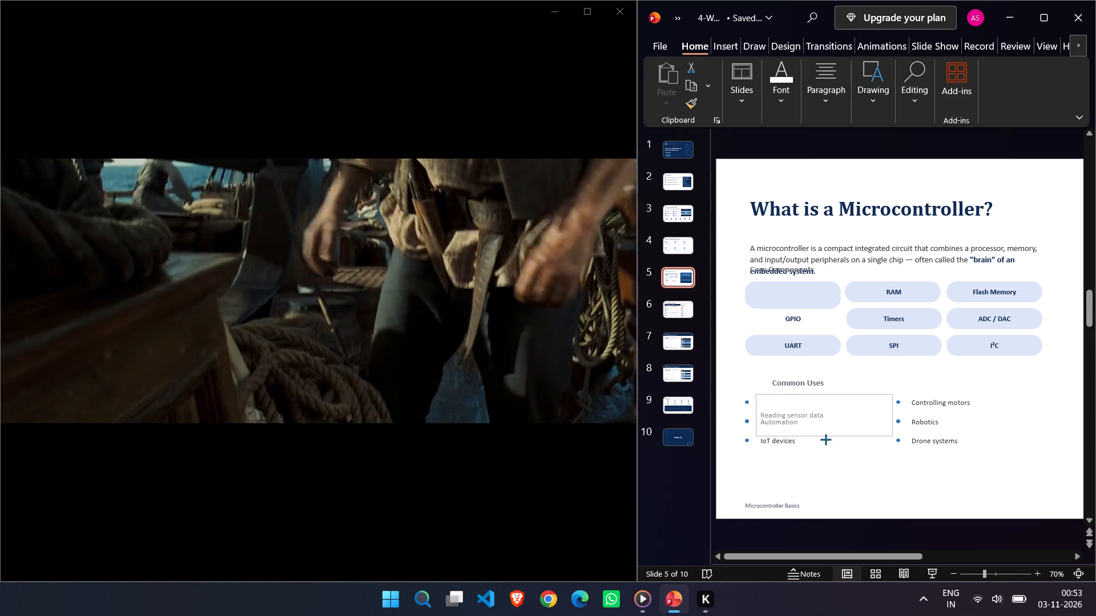
{"action": "left_click_drag", "start_coordinate": [825, 439], "coordinate": [827, 445]}
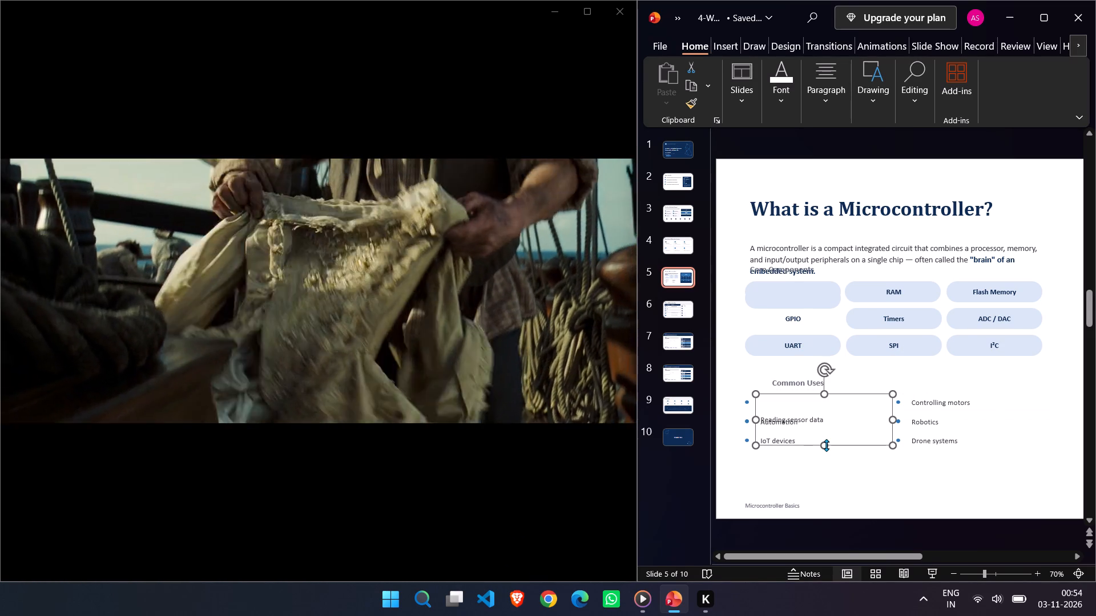
{"action": "left_click_drag", "start_coordinate": [827, 445], "coordinate": [825, 407]}
Resize the Automation text box from its upper-left corner, making it narrower and slightly taller so its text starts further right.
{"action": "left_click", "coordinate": [781, 420]}
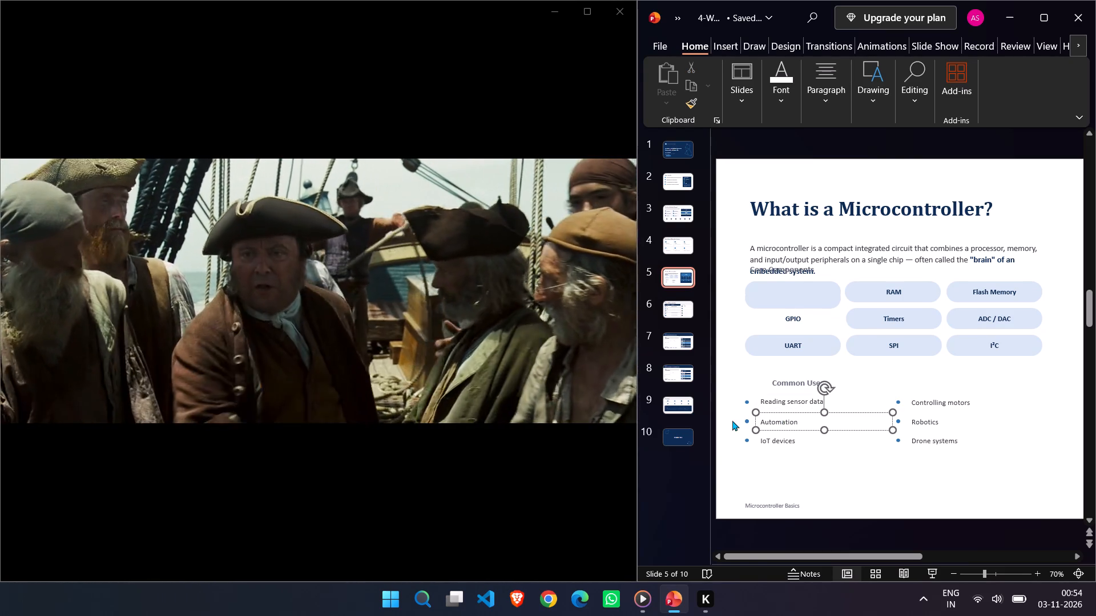
{"action": "left_click_drag", "start_coordinate": [753, 410], "coordinate": [755, 410]}
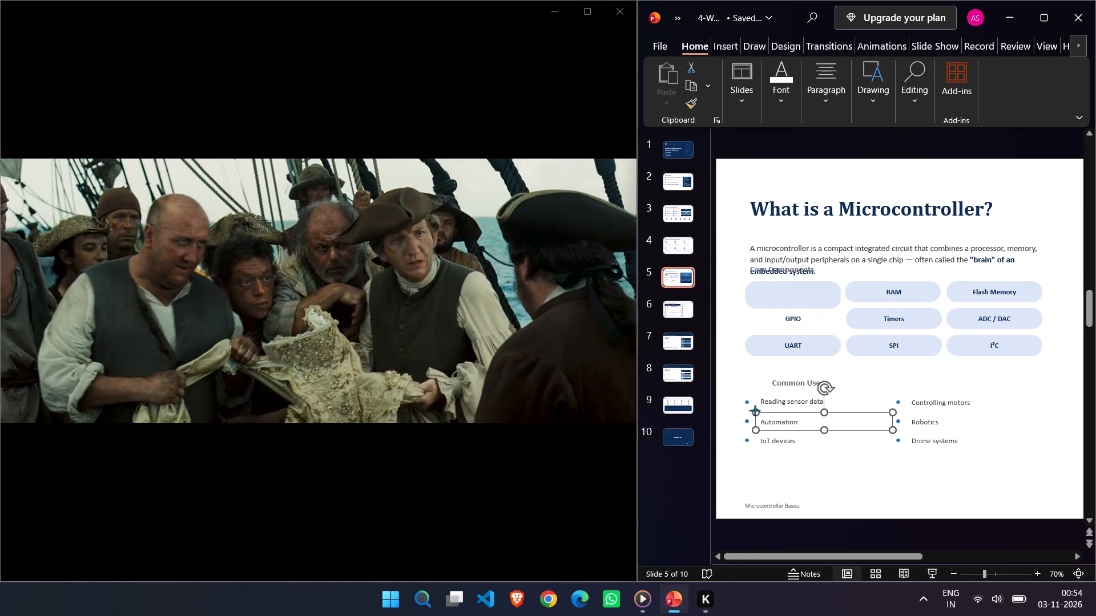
{"action": "left_click_drag", "start_coordinate": [755, 410], "coordinate": [756, 416]}
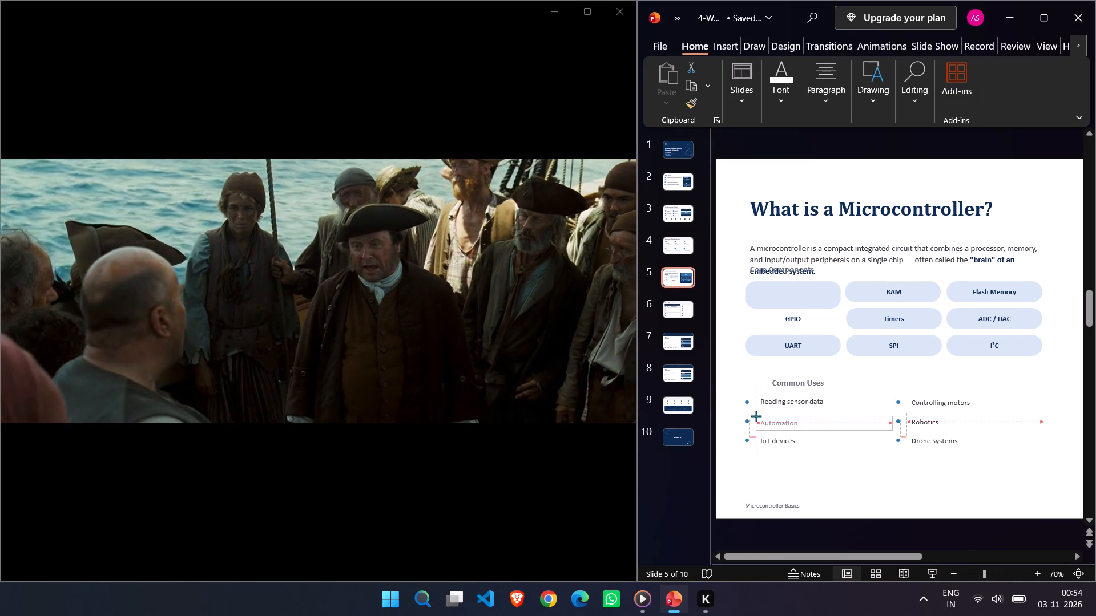
{"action": "left_click_drag", "start_coordinate": [756, 416], "coordinate": [769, 410]}
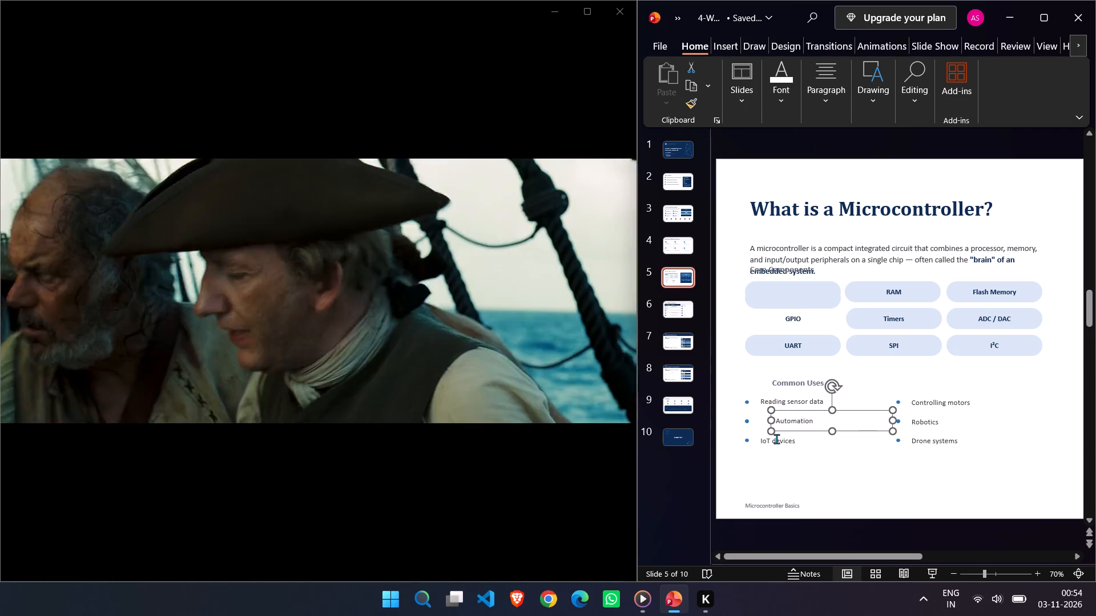
Move the Automation text box down onto the IoT devices row and left toward the bullet column.
{"action": "key", "text": "Down"}
{"action": "key", "text": "Down"}
{"action": "key", "text": "Down"}
{"action": "key", "text": "Down"}
{"action": "key", "text": "Down"}
{"action": "key", "text": "Down"}
{"action": "key", "text": "Down"}
{"action": "key", "text": "Down"}
{"action": "key", "text": "Down"}
{"action": "key", "text": "Down"}
{"action": "key", "text": "Down"}
{"action": "key", "text": "Down"}
{"action": "key", "text": "Left"}
{"action": "key", "text": "Left"}
{"action": "key", "text": "Left"}
{"action": "key", "text": "Left"}
{"action": "key", "text": "Left"}
{"action": "key", "text": "Left"}
{"action": "key", "text": "Left"}
{"action": "key", "text": "Left"}
{"action": "key", "text": "Left"}
{"action": "key", "text": "Left"}
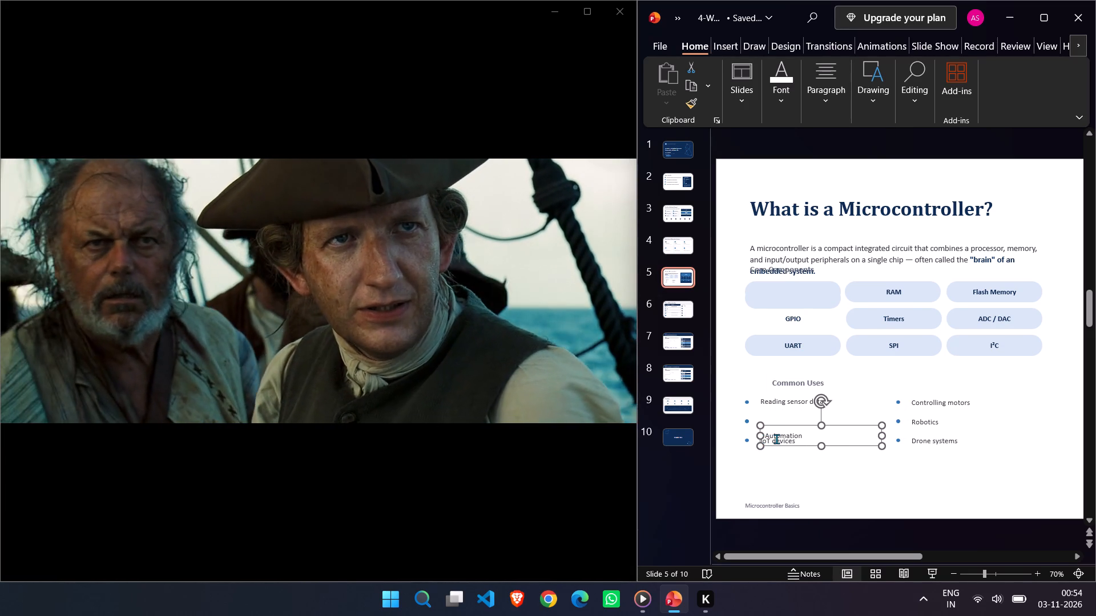
{"action": "key", "text": "Down"}
Move the Automation text box back up beside the second bullet and nudge it slightly left, near the other labels' alignment.
{"action": "key", "text": "Up"}
{"action": "key", "text": "Up"}
{"action": "key", "text": "Up"}
{"action": "key", "text": "Up"}
{"action": "key", "text": "Up"}
{"action": "key", "text": "Up"}
{"action": "key", "text": "Up"}
{"action": "key", "text": "Up"}
{"action": "key", "text": "Up"}
{"action": "key", "text": "Up"}
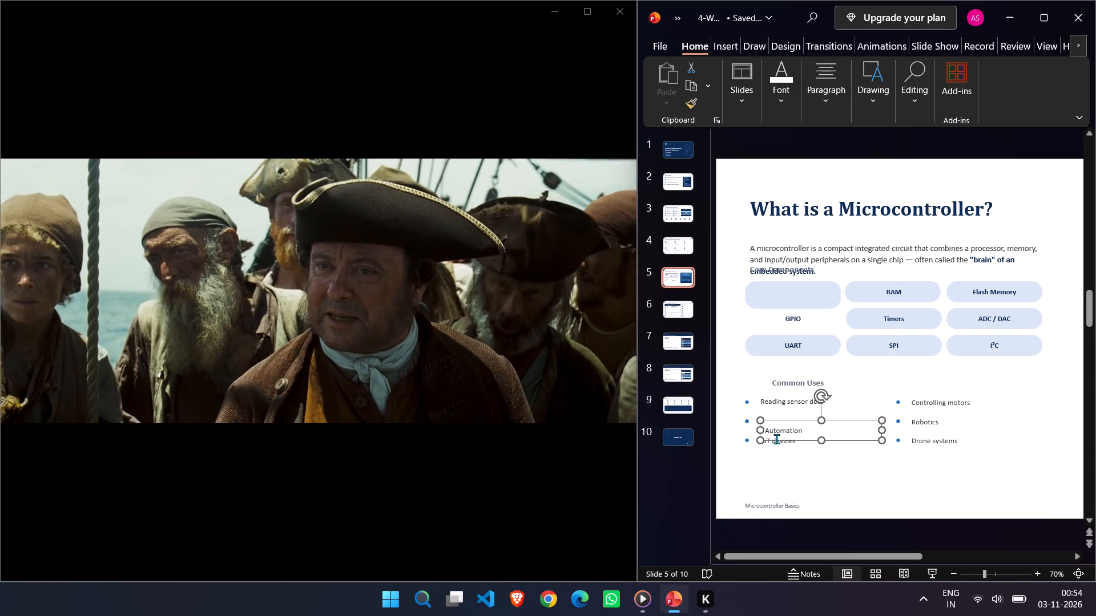
{"action": "key", "text": "Up"}
{"action": "key", "text": "Up"}
{"action": "key", "text": "Up"}
{"action": "key", "text": "Up"}
{"action": "key", "text": "Up"}
{"action": "key", "text": "Up"}
{"action": "key", "text": "Up"}
{"action": "key", "text": "Up"}
{"action": "key", "text": "Up"}
{"action": "key", "text": "Up"}
{"action": "key", "text": "Up"}
{"action": "key", "text": "Up"}
{"action": "key", "text": "Left"}
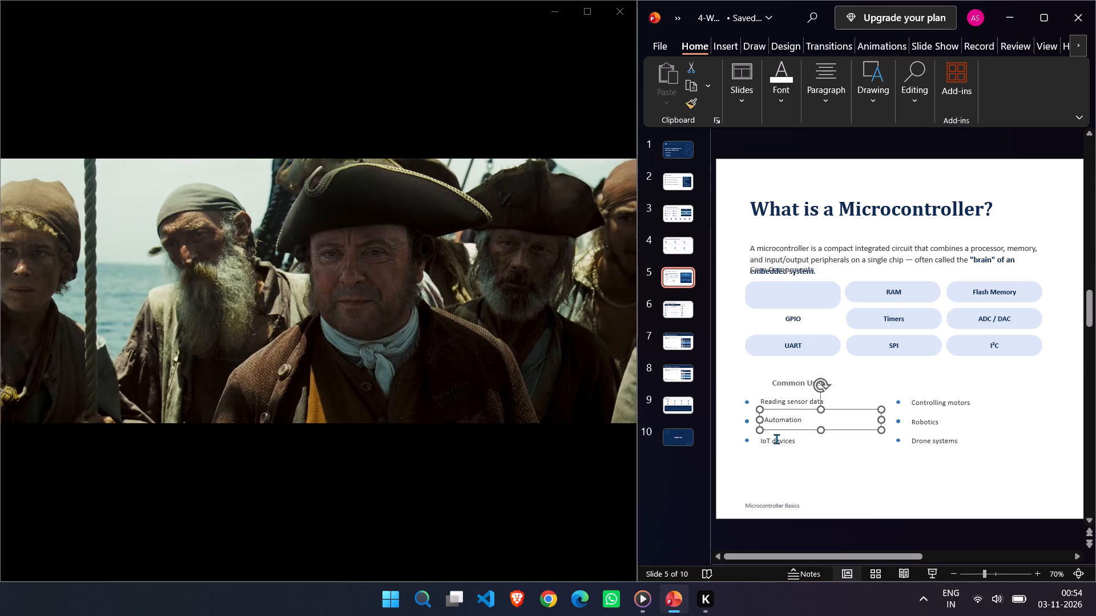
{"action": "key", "text": "Left"}
{"action": "key", "text": "Left"}
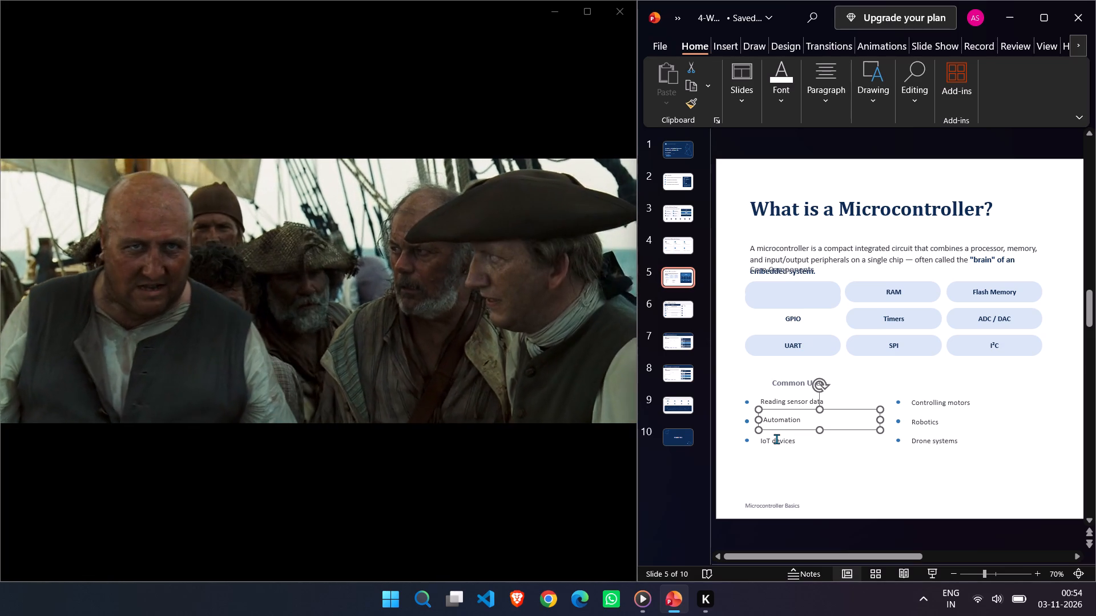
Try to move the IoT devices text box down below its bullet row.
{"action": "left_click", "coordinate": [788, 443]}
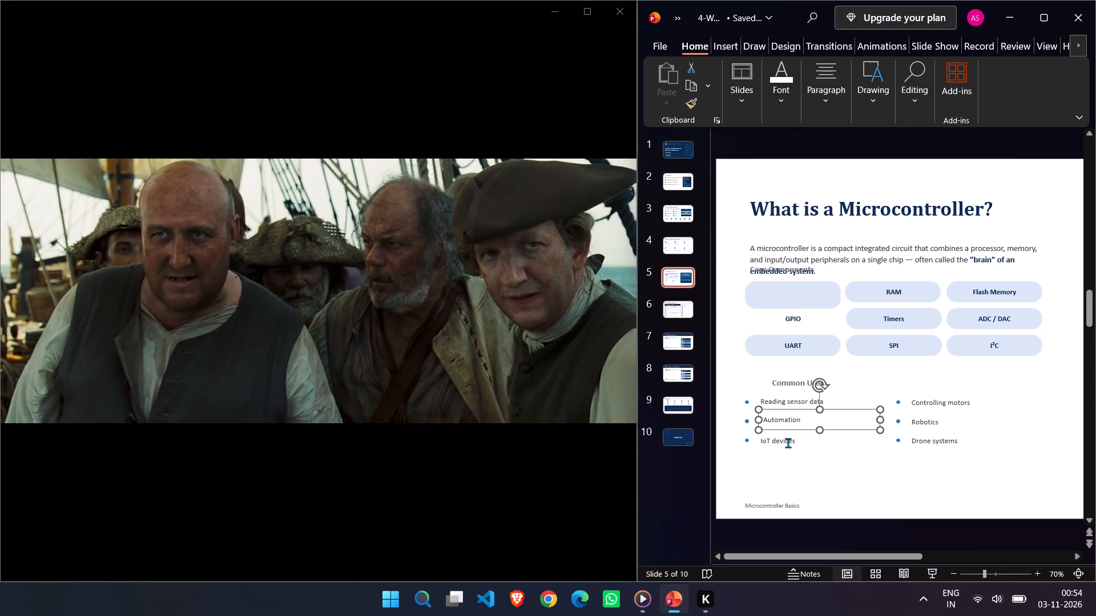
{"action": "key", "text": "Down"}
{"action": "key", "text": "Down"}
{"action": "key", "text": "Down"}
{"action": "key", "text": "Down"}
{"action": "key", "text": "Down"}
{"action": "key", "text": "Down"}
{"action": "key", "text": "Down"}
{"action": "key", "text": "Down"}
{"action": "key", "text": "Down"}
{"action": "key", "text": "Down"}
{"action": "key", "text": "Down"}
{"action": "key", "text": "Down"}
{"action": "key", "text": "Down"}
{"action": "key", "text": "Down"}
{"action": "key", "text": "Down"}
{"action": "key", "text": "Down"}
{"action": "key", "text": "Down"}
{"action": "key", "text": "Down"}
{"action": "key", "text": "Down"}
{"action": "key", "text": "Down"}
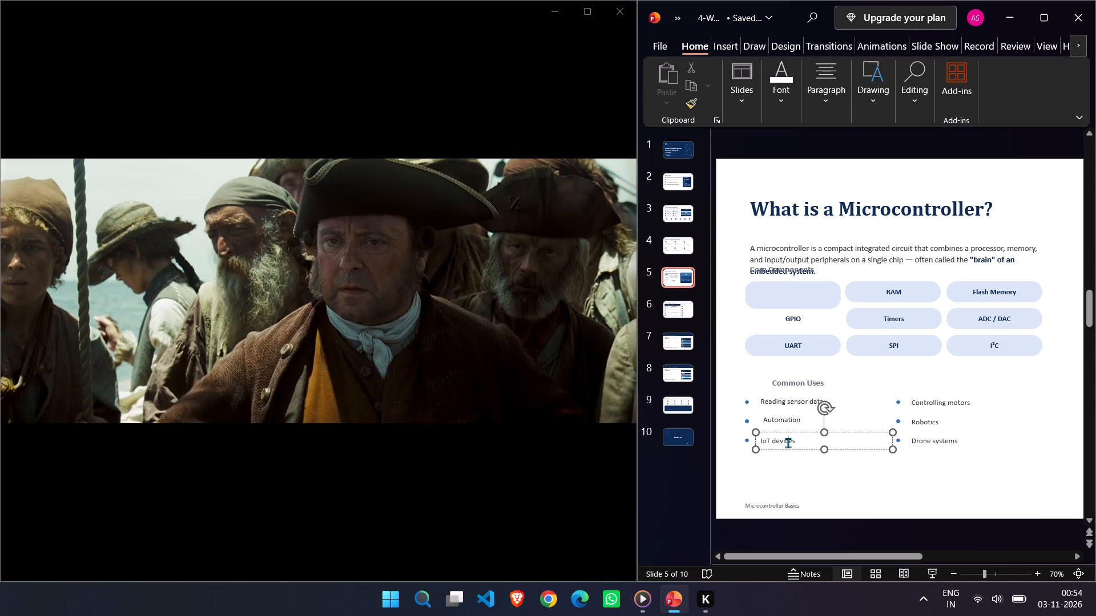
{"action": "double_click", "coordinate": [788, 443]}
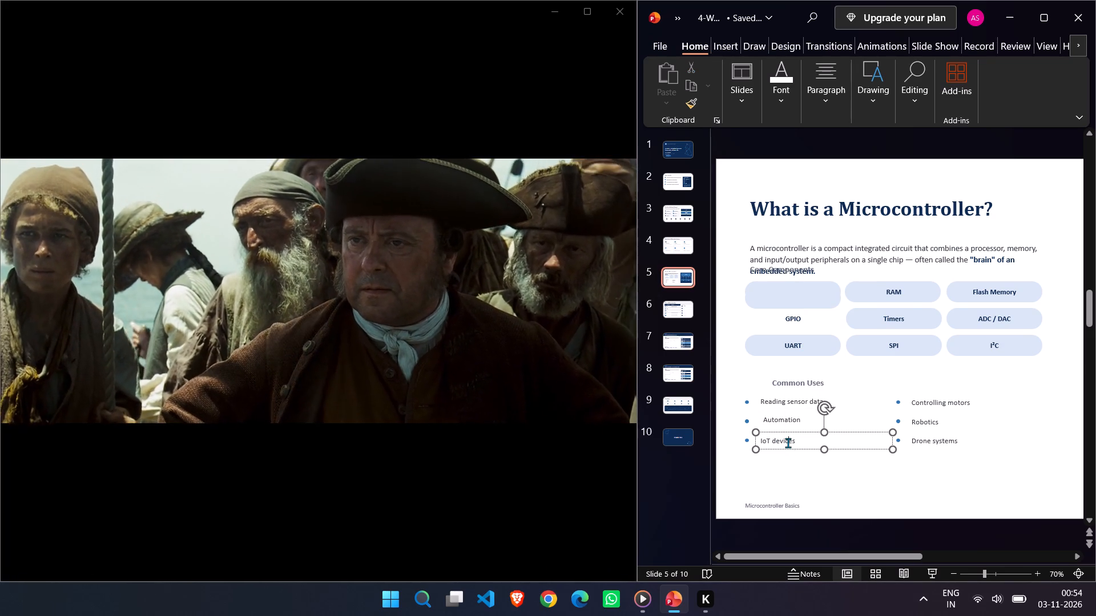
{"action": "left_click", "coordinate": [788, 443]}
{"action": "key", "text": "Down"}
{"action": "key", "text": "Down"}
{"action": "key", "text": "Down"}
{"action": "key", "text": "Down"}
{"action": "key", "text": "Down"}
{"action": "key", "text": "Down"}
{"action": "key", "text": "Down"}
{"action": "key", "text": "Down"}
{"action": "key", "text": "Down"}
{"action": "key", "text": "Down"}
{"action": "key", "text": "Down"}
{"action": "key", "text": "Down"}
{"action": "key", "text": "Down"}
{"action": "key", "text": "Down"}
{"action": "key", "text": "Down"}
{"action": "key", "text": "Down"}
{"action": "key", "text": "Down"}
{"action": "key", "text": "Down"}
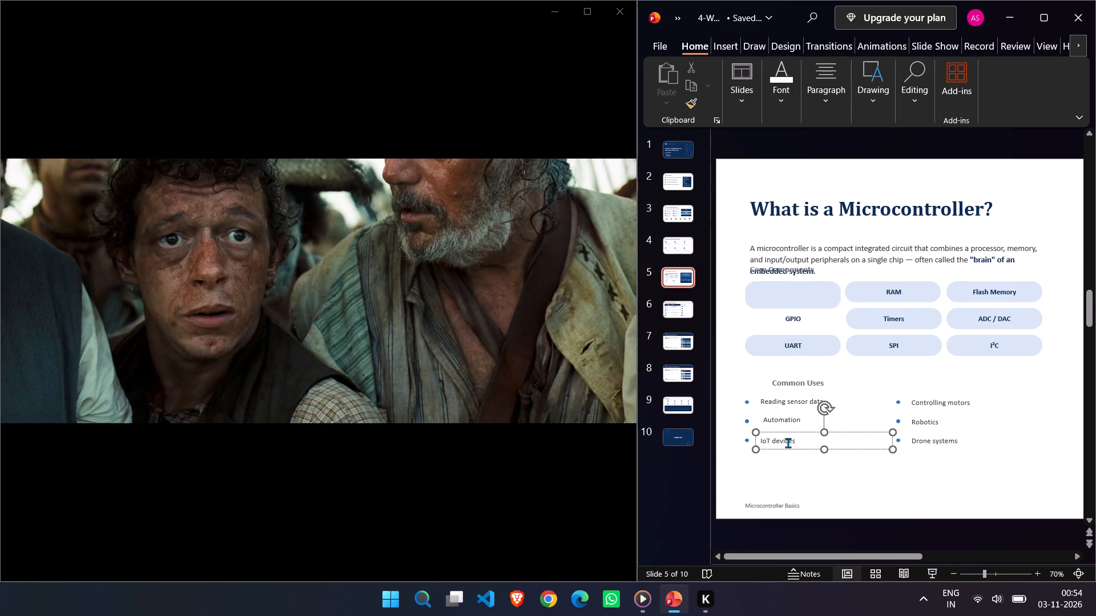
Stretch the IoT devices text box downward from its bottom edge to make it noticeably taller.
{"action": "left_click_drag", "start_coordinate": [820, 448], "coordinate": [820, 453]}
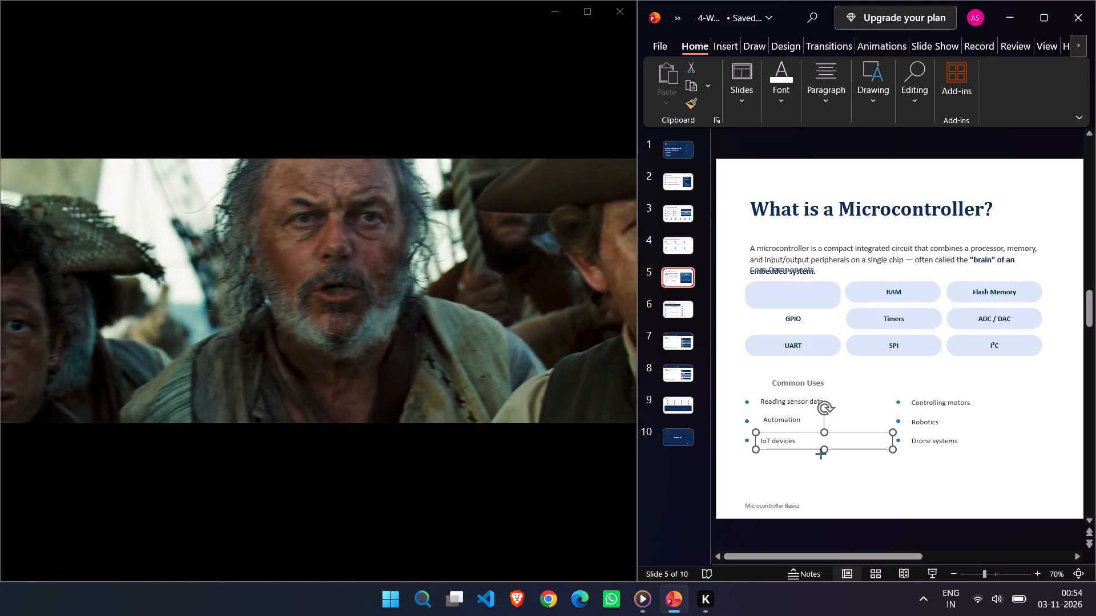
{"action": "left_click_drag", "start_coordinate": [820, 453], "coordinate": [822, 479]}
Nudge the enlarged IoT devices text box up until its text lines up with the third bullet.
{"action": "key", "text": "Up"}
{"action": "key", "text": "Up"}
{"action": "key", "text": "Up"}
{"action": "key", "text": "Up"}
{"action": "key", "text": "Up"}
{"action": "key", "text": "Up"}
{"action": "key", "text": "Up"}
{"action": "key", "text": "Up"}
{"action": "key", "text": "Up"}
{"action": "key", "text": "Up"}
{"action": "key", "text": "Up"}
{"action": "key", "text": "Up"}
{"action": "key", "text": "Up"}
{"action": "key", "text": "Up"}
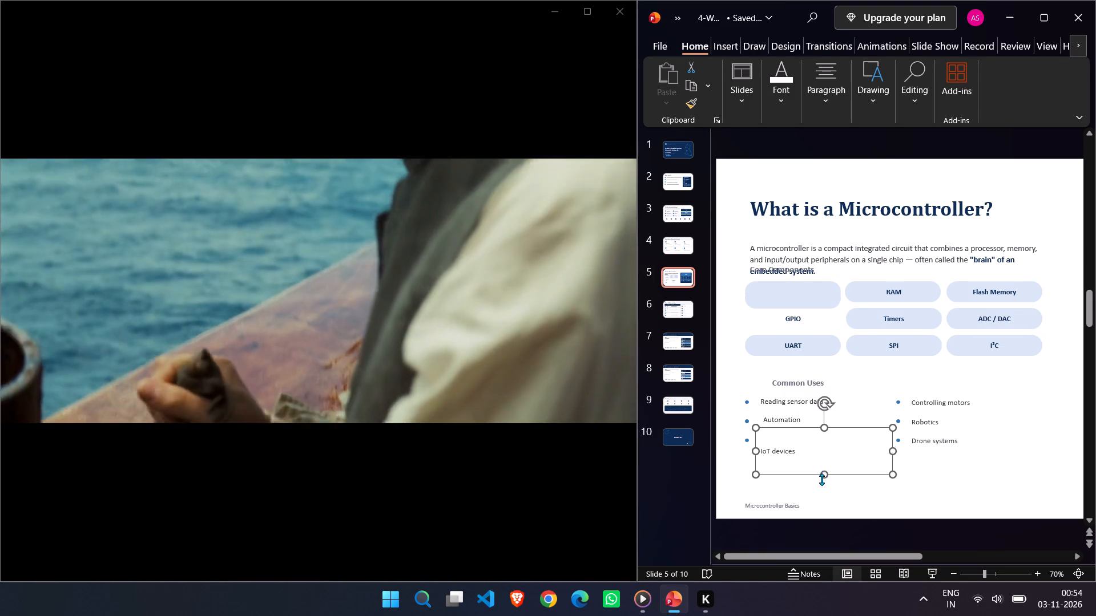
{"action": "key", "text": "Down"}
{"action": "key", "text": "Down"}
{"action": "key", "text": "Down"}
{"action": "key", "text": "Down"}
{"action": "key", "text": "Down"}
{"action": "key", "text": "Down"}
{"action": "key", "text": "Down"}
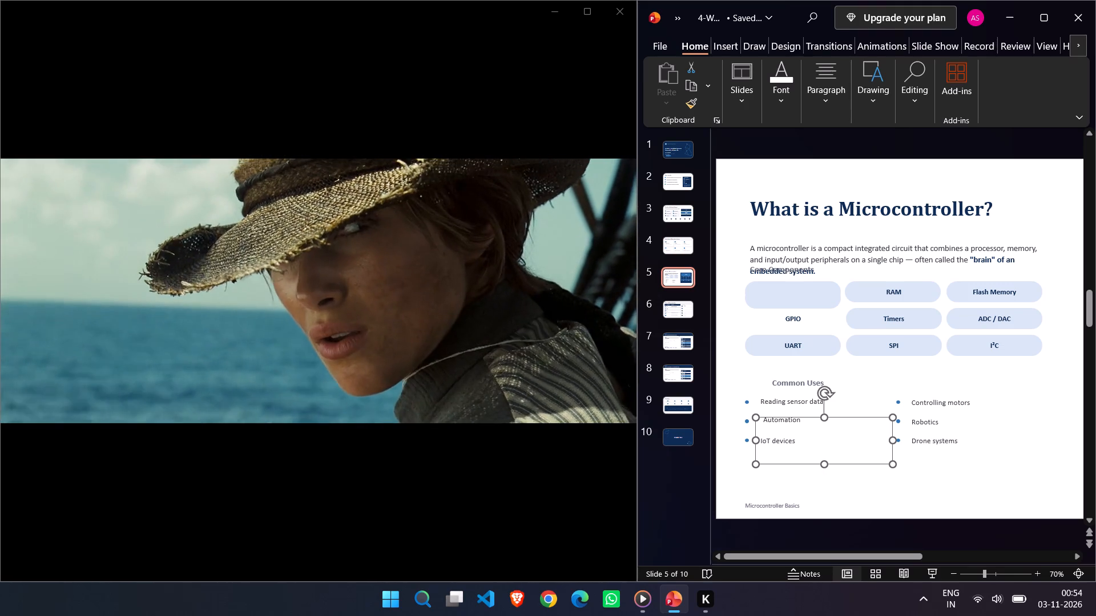
Clear the text beside the third bullet of the second Common Uses column and retype it as "Drone system".
{"action": "left_click", "coordinate": [946, 441]}
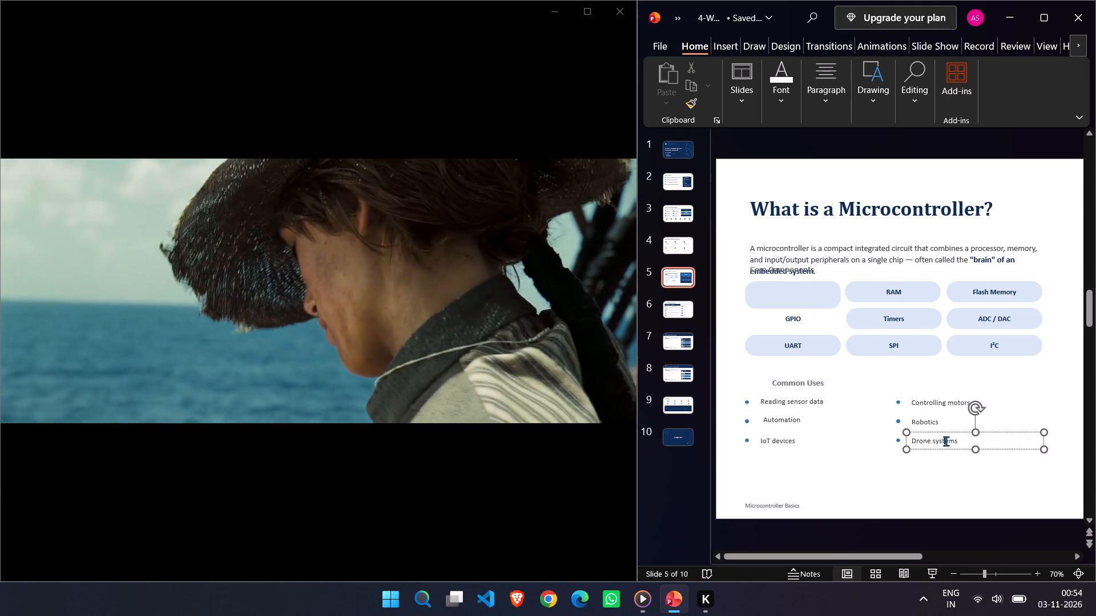
{"action": "key", "text": "Down"}
{"action": "key", "text": "Down"}
{"action": "key", "text": "Down"}
{"action": "key", "text": "Down"}
{"action": "key", "text": "Down"}
{"action": "key", "text": "Down"}
{"action": "key", "text": "Down"}
{"action": "key", "text": "Down"}
{"action": "key", "text": "Down"}
{"action": "key", "text": "Down"}
{"action": "key", "text": "Down"}
{"action": "key", "text": "Down"}
{"action": "key", "text": "Down"}
{"action": "key", "text": "Down"}
{"action": "key", "text": "Down"}
{"action": "key", "text": "Down"}
{"action": "key", "text": "Down"}
{"action": "key", "text": "Down"}
{"action": "key", "text": "Down"}
{"action": "key", "text": "Down"}
{"action": "key", "text": "Right"}
{"action": "key", "text": "Right"}
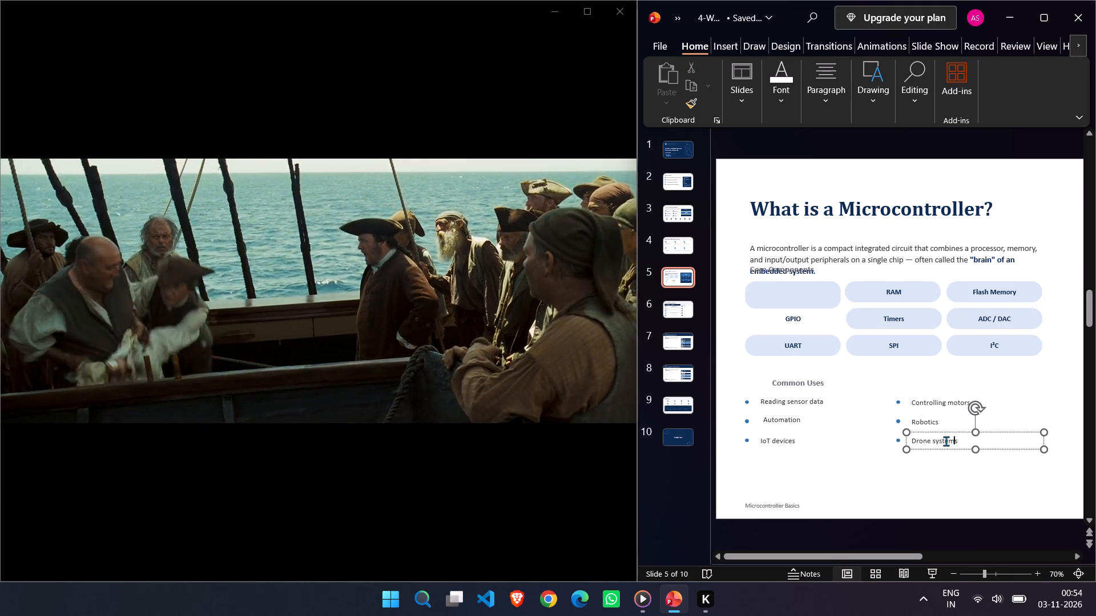
{"action": "key", "text": "Right"}
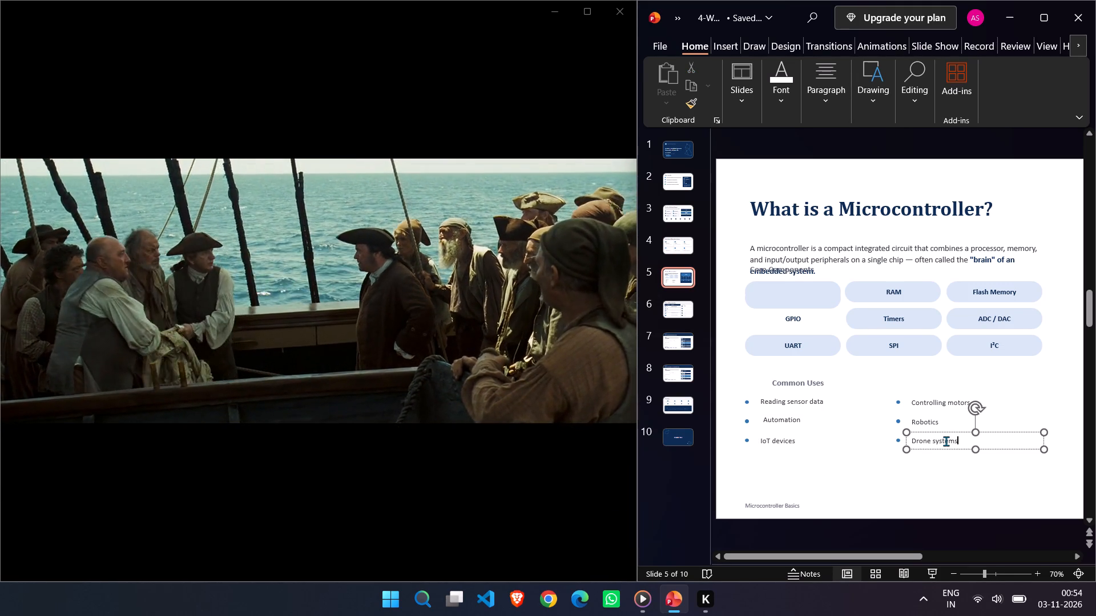
{"action": "key", "text": "BackSpace"}
{"action": "key", "text": "BackSpace"}
{"action": "key", "text": "BackSpace"}
{"action": "key", "text": "BackSpace"}
{"action": "key", "text": "BackSpace"}
{"action": "key", "text": "BackSpace"}
{"action": "key", "text": "BackSpace"}
{"action": "key", "text": "BackSpace"}
{"action": "key", "text": "BackSpace"}
{"action": "key", "text": "BackSpace"}
{"action": "key", "text": "BackSpace"}
{"action": "key", "text": "BackSpace"}
{"action": "key", "text": "BackSpace"}
{"action": "key", "text": "BackSpace"}
{"action": "key", "text": "BackSpace"}
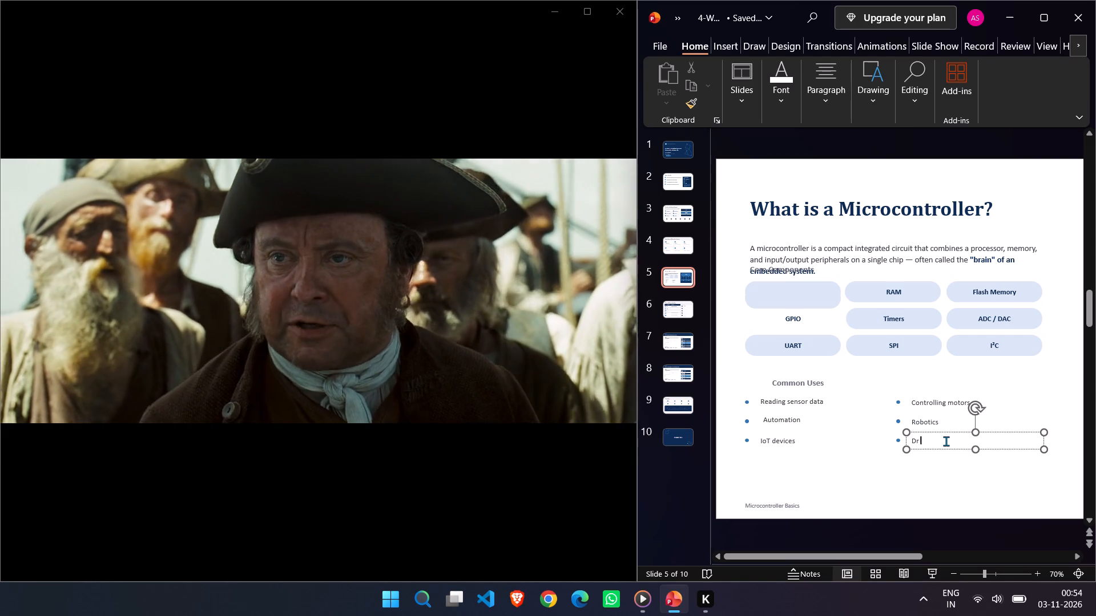
{"action": "type", "text": "dr"}
{"action": "type", "text": "one"}
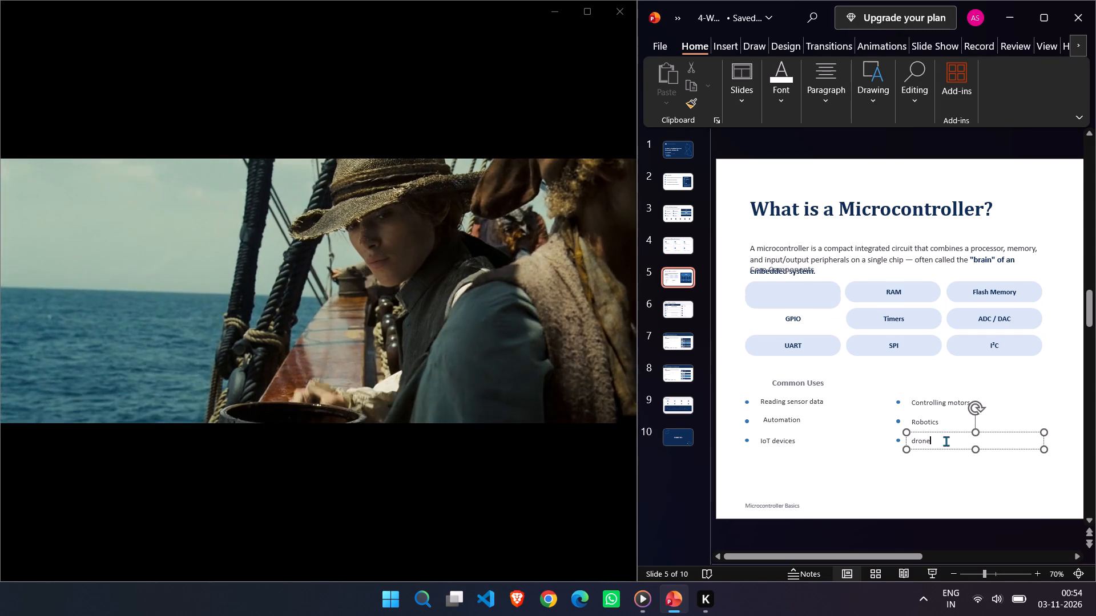
{"action": "key", "text": "space"}
{"action": "key", "text": "s"}
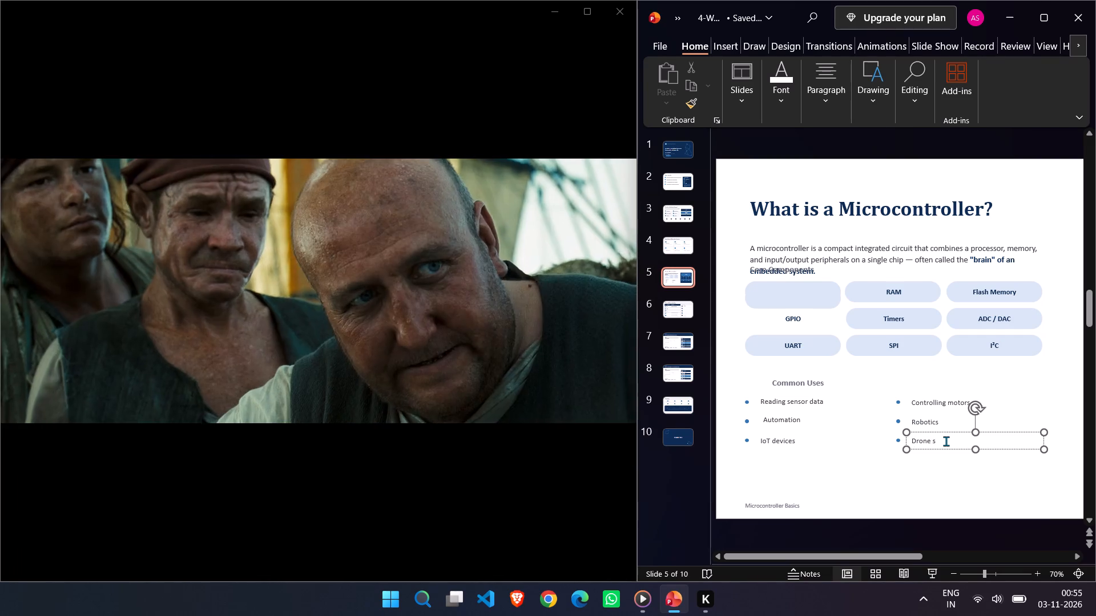
{"action": "type", "text": "yste"}
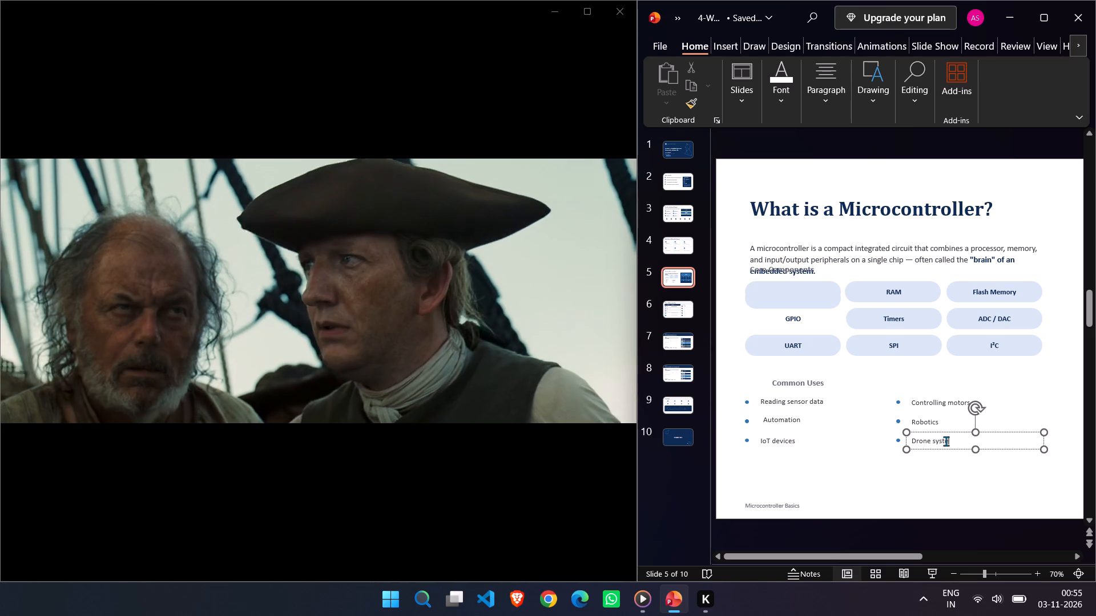
{"action": "key", "text": "m"}
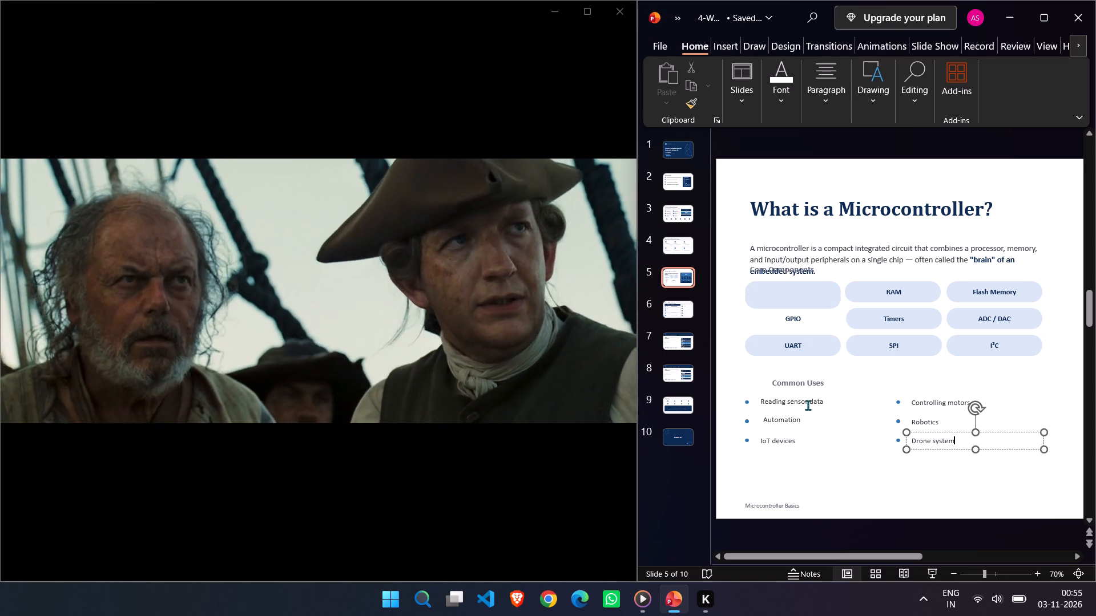
Clear the label above Drone system in the Common Uses list and retype it as "Robotics".
{"action": "left_click", "coordinate": [917, 415]}
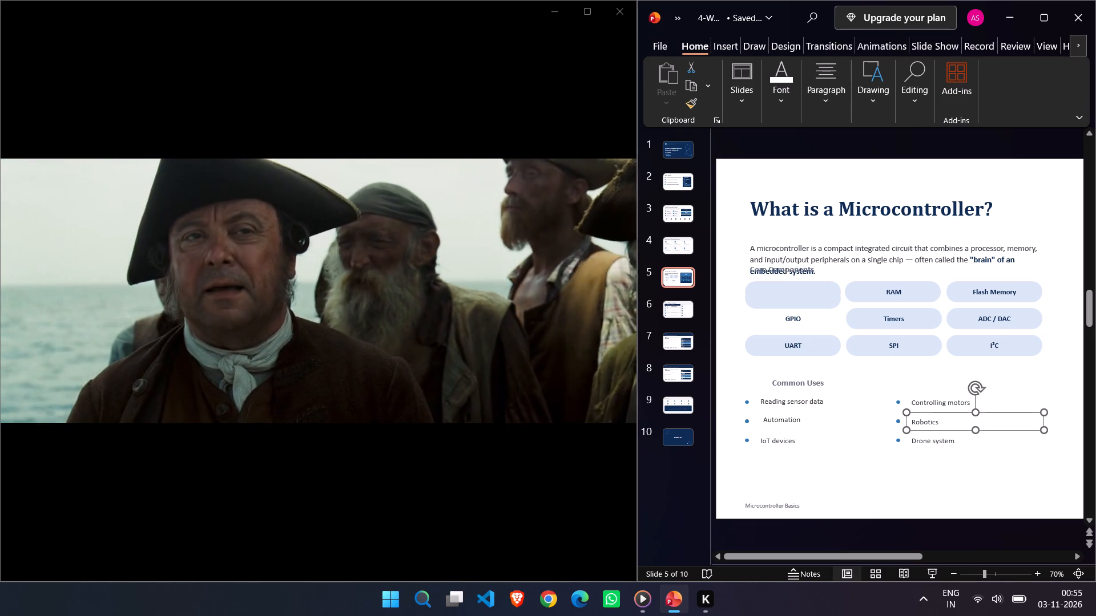
{"action": "left_click", "coordinate": [942, 417]}
{"action": "double_click", "coordinate": [942, 417]}
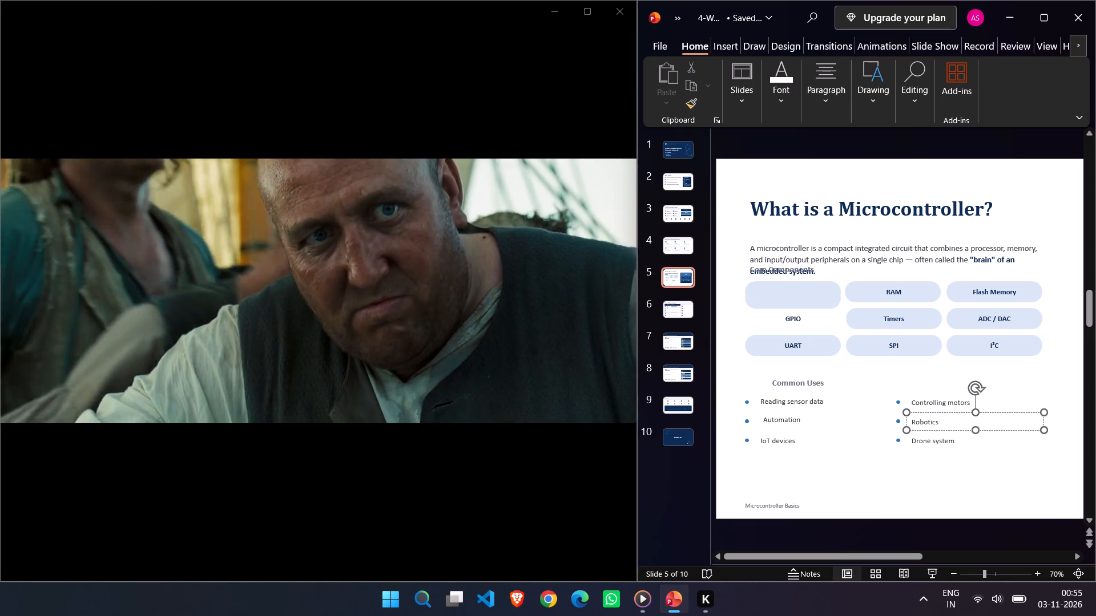
{"action": "key", "text": "BackSpace"}
{"action": "key", "text": "BackSpace"}
{"action": "key", "text": "BackSpace"}
{"action": "key", "text": "BackSpace"}
{"action": "key", "text": "BackSpace"}
{"action": "key", "text": "BackSpace"}
{"action": "key", "text": "BackSpace"}
{"action": "key", "text": "BackSpace"}
{"action": "key", "text": "BackSpace"}
{"action": "key", "text": "BackSpace"}
{"action": "key", "text": "BackSpace"}
{"action": "key", "text": "BackSpace"}
{"action": "key", "text": "BackSpace"}
{"action": "key", "text": "BackSpace"}
{"action": "key", "text": "BackSpace"}
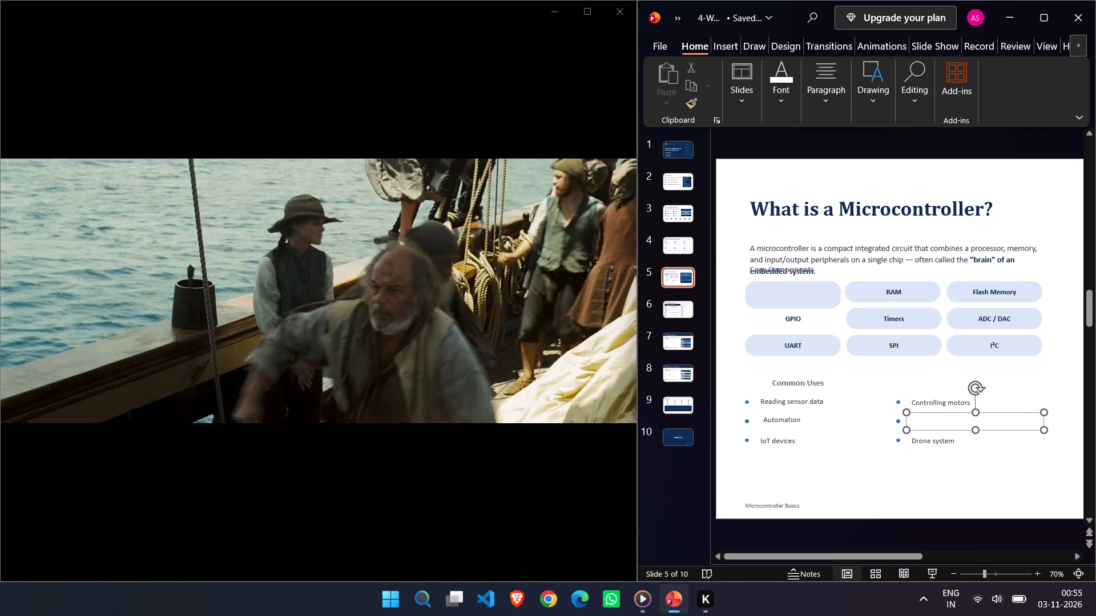
{"action": "key", "text": "shift+r"}
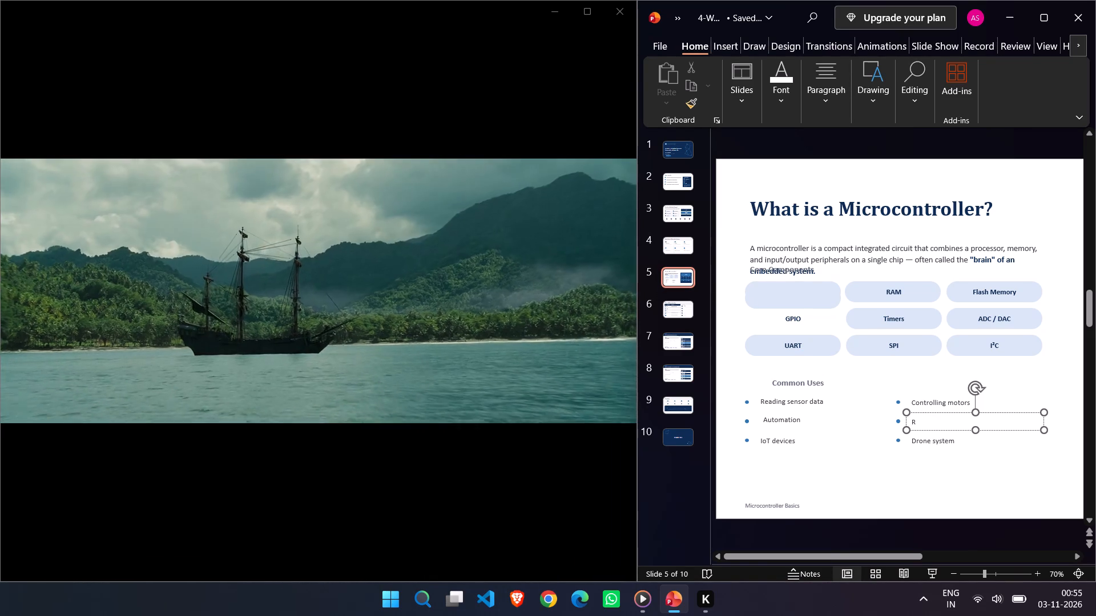
{"action": "type", "text": "obor"}
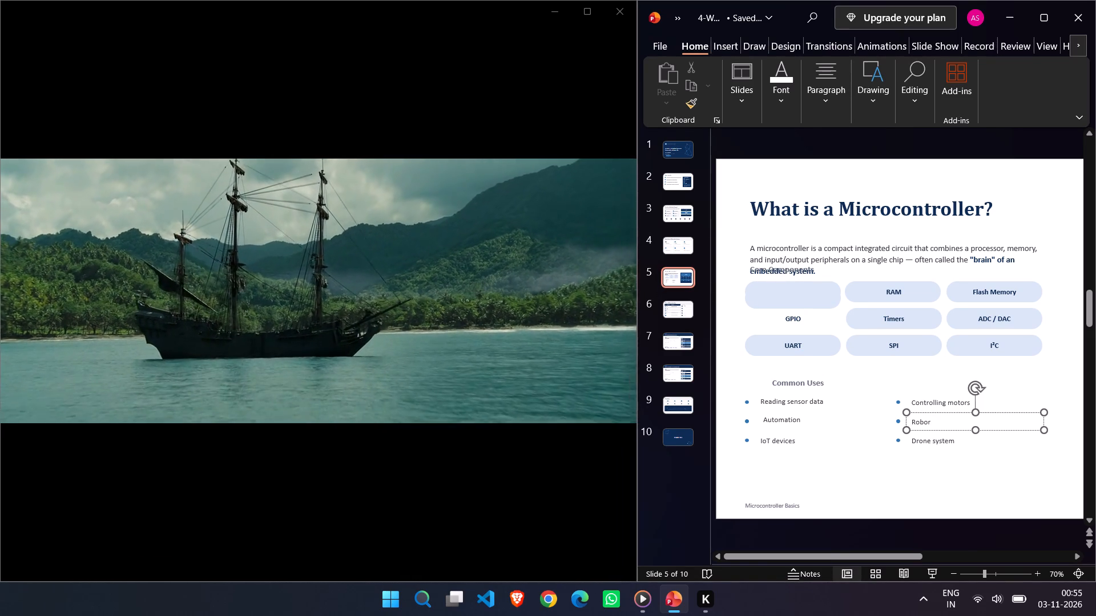
{"action": "key", "text": "BackSpace"}
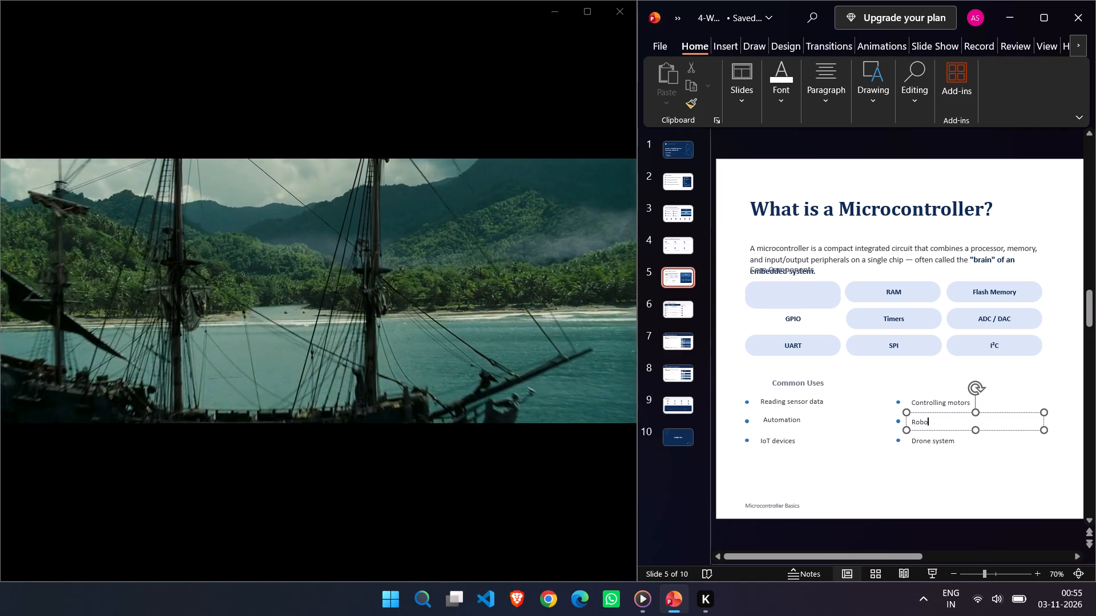
{"action": "type", "text": "tics"}
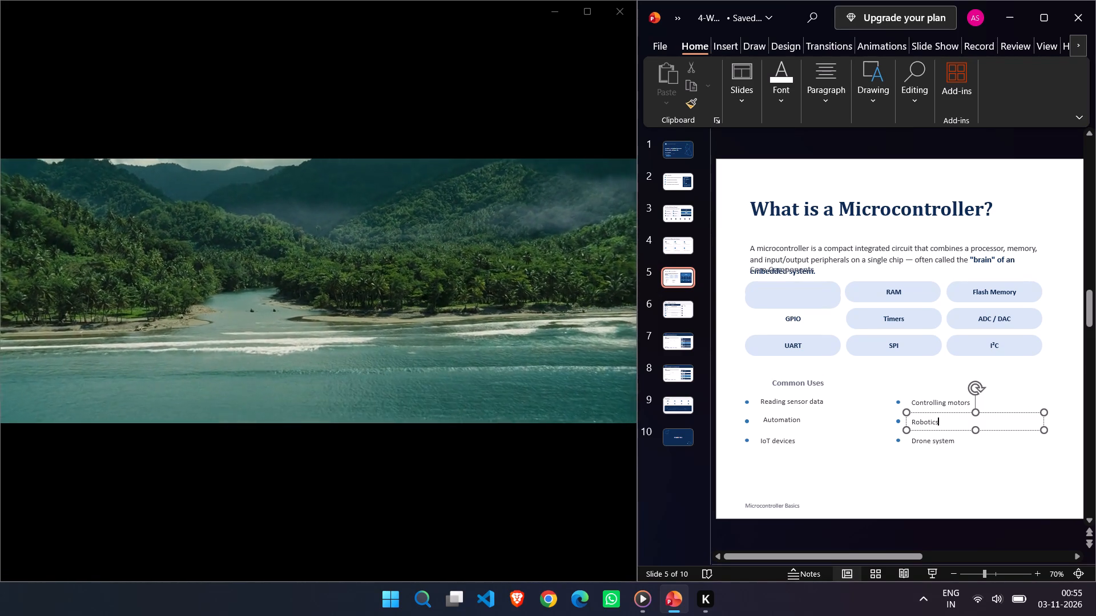
{"action": "key", "text": "Up"}
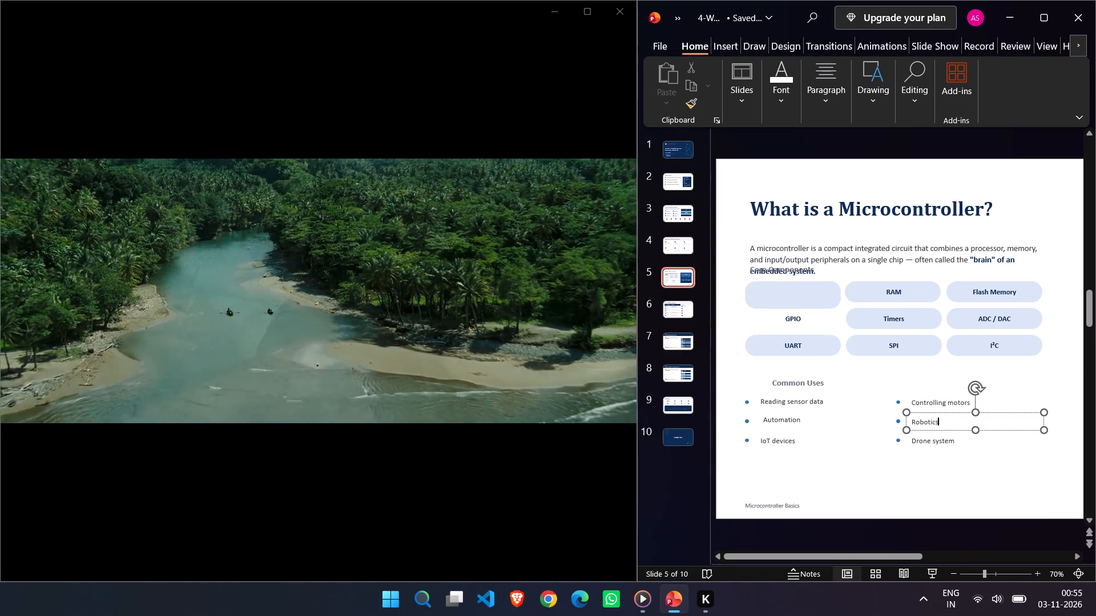
Clear the label above Robotics in the Common Uses list and retype it as "Controlling motors".
{"action": "left_click", "coordinate": [942, 407]}
{"action": "double_click", "coordinate": [943, 402]}
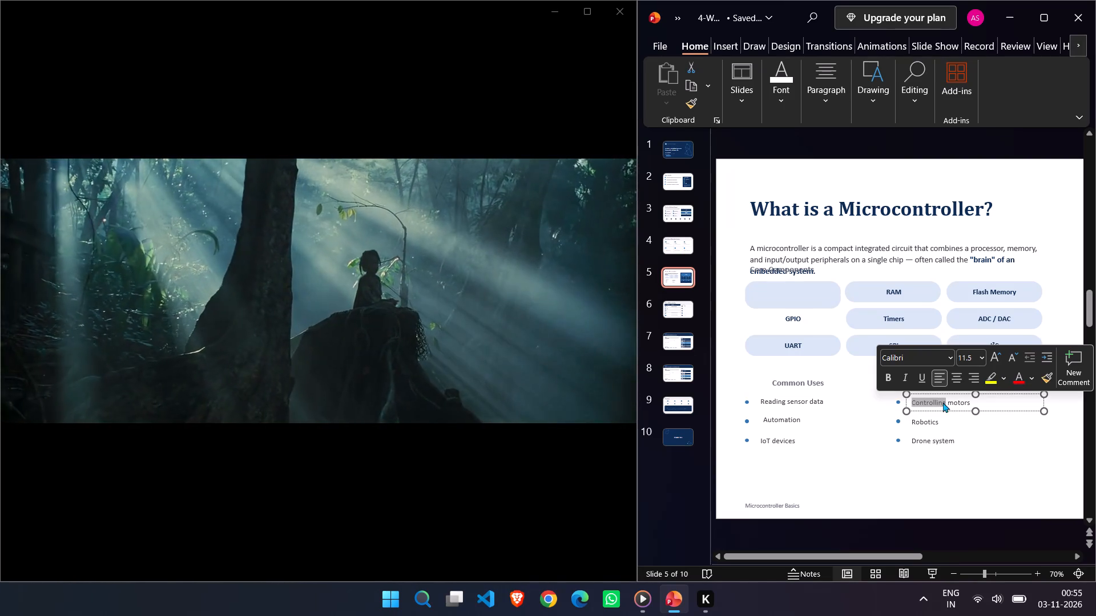
{"action": "left_click", "coordinate": [951, 400]}
{"action": "left_click", "coordinate": [976, 406]}
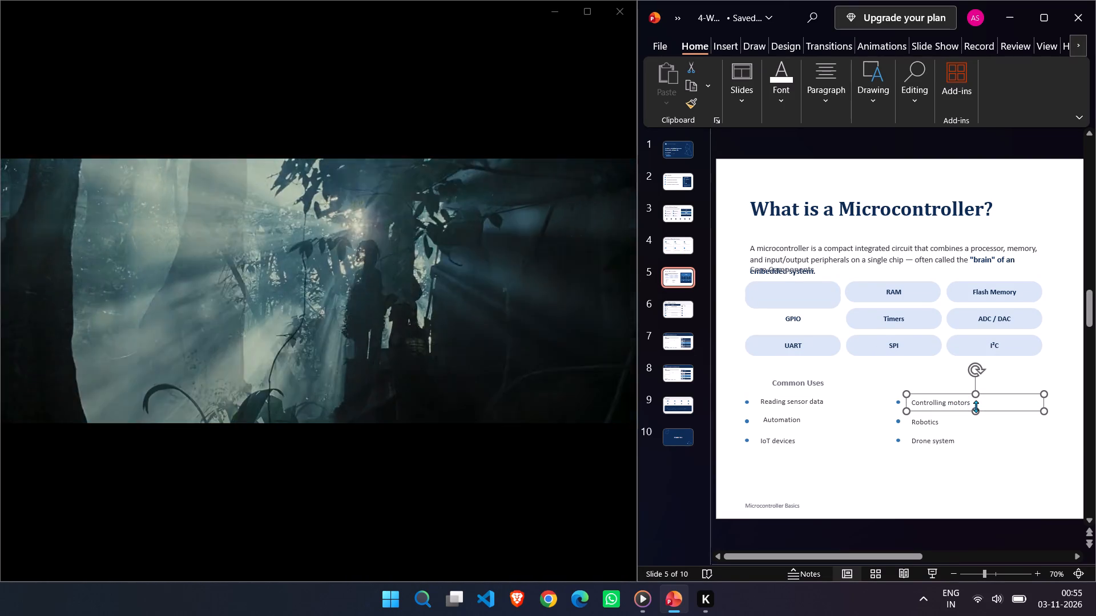
{"action": "left_click", "coordinate": [973, 402]}
{"action": "left_click", "coordinate": [970, 397]}
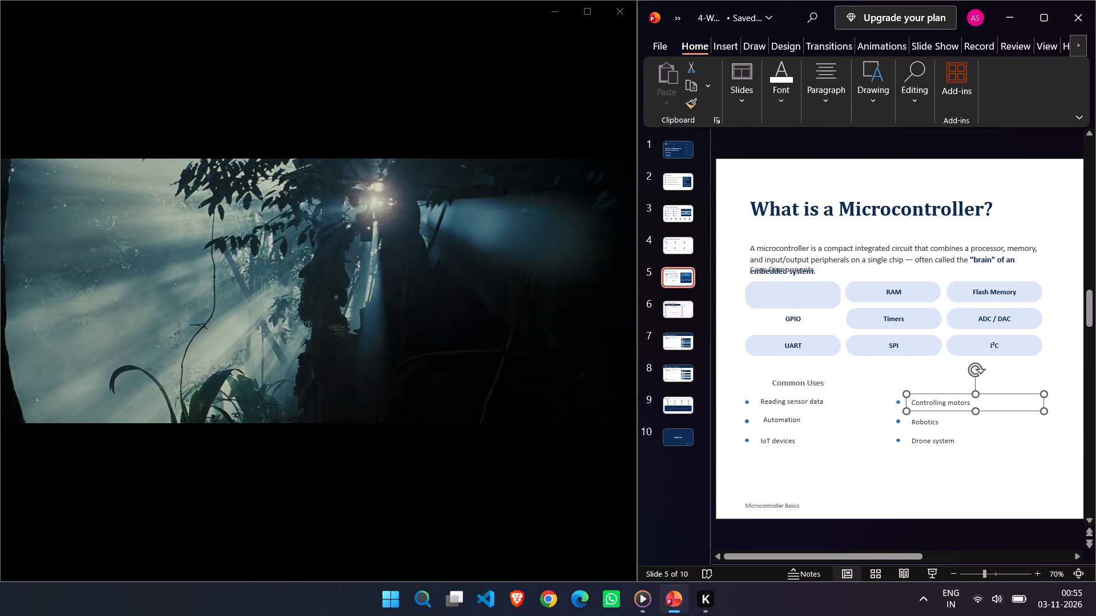
{"action": "left_click", "coordinate": [970, 399]}
{"action": "left_click", "coordinate": [970, 402]}
{"action": "double_click", "coordinate": [966, 402]}
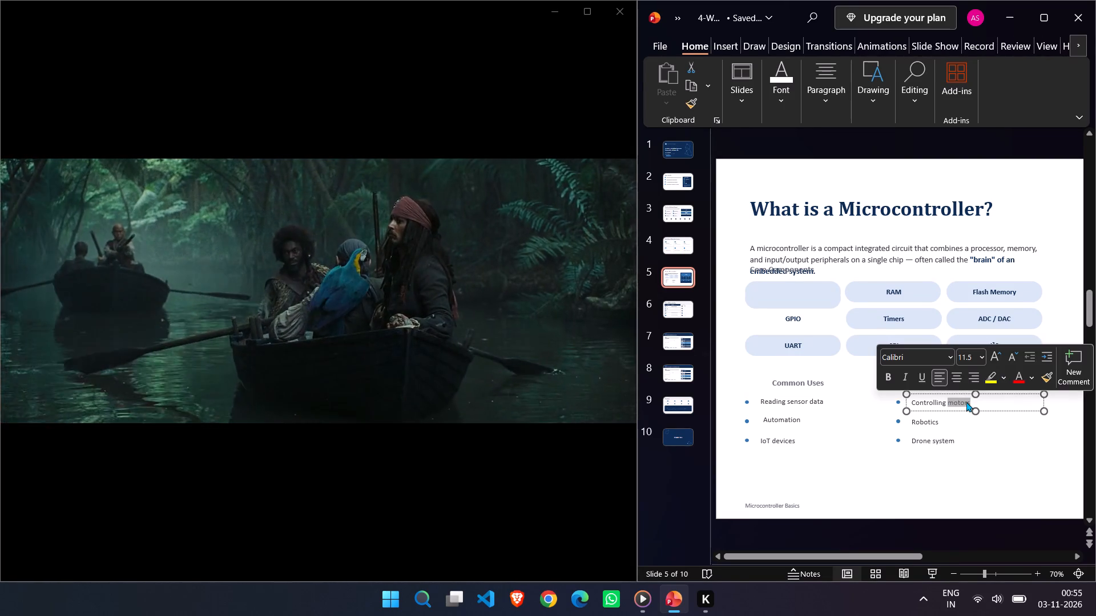
{"action": "left_click", "coordinate": [966, 402]}
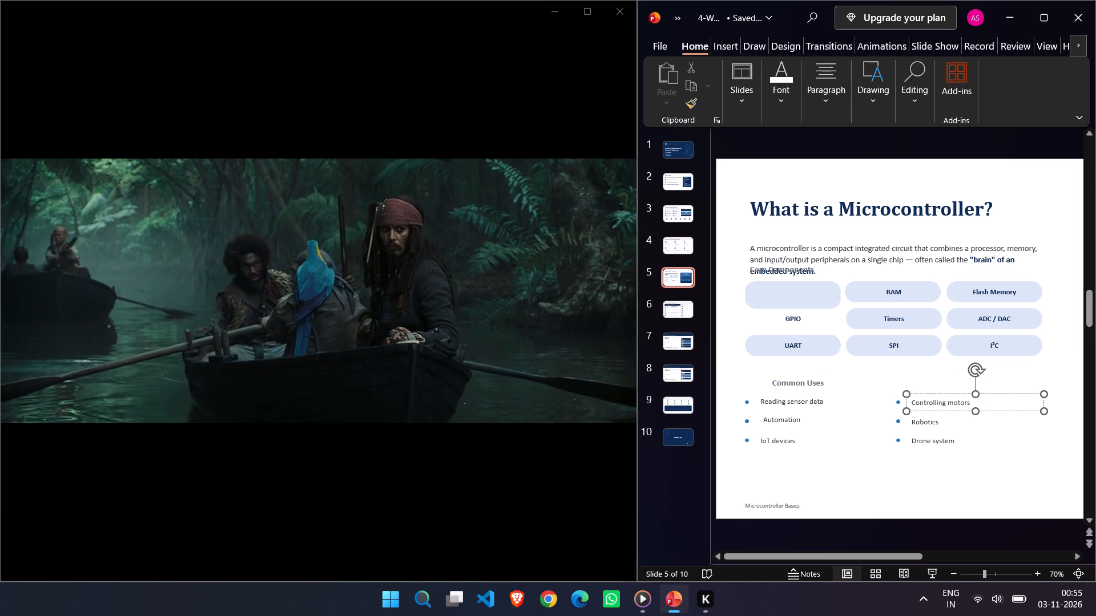
{"action": "key", "text": "Right"}
{"action": "key", "text": "BackSpace"}
{"action": "key", "text": "BackSpace"}
{"action": "key", "text": "BackSpace"}
{"action": "key", "text": "BackSpace"}
{"action": "key", "text": "BackSpace"}
{"action": "key", "text": "BackSpace"}
{"action": "key", "text": "BackSpace"}
{"action": "key", "text": "BackSpace"}
{"action": "key", "text": "BackSpace"}
{"action": "key", "text": "BackSpace"}
{"action": "key", "text": "BackSpace"}
{"action": "key", "text": "BackSpace"}
{"action": "key", "text": "BackSpace"}
{"action": "key", "text": "BackSpace"}
{"action": "key", "text": "BackSpace"}
{"action": "key", "text": "BackSpace"}
{"action": "key", "text": "BackSpace"}
{"action": "key", "text": "BackSpace"}
{"action": "key", "text": "BackSpace"}
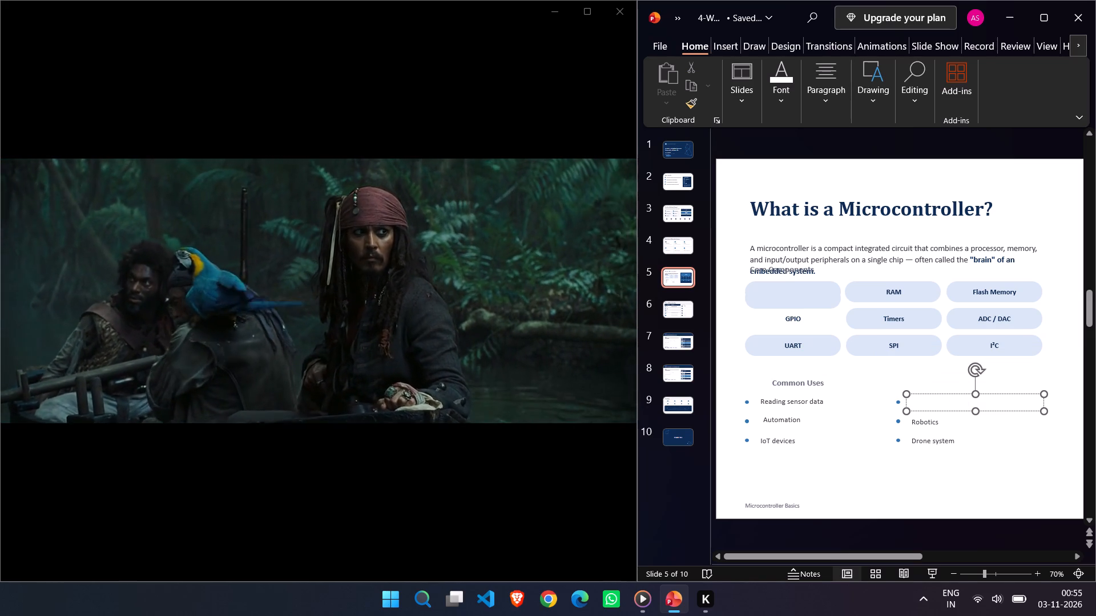
{"action": "type", "text": "controlling"}
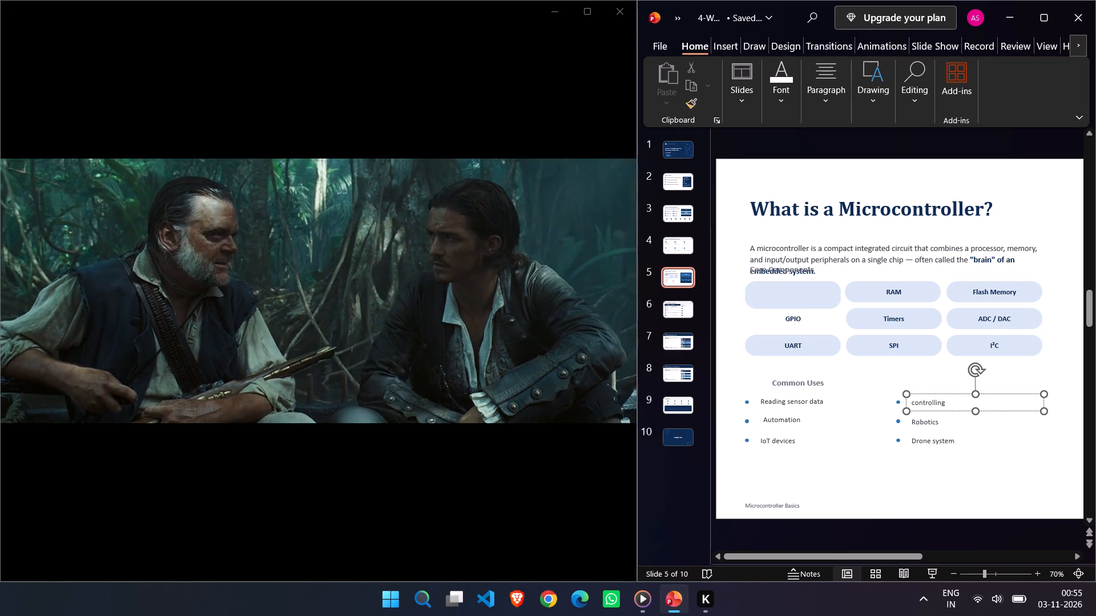
{"action": "key", "text": "space"}
{"action": "type", "text": "motors"}
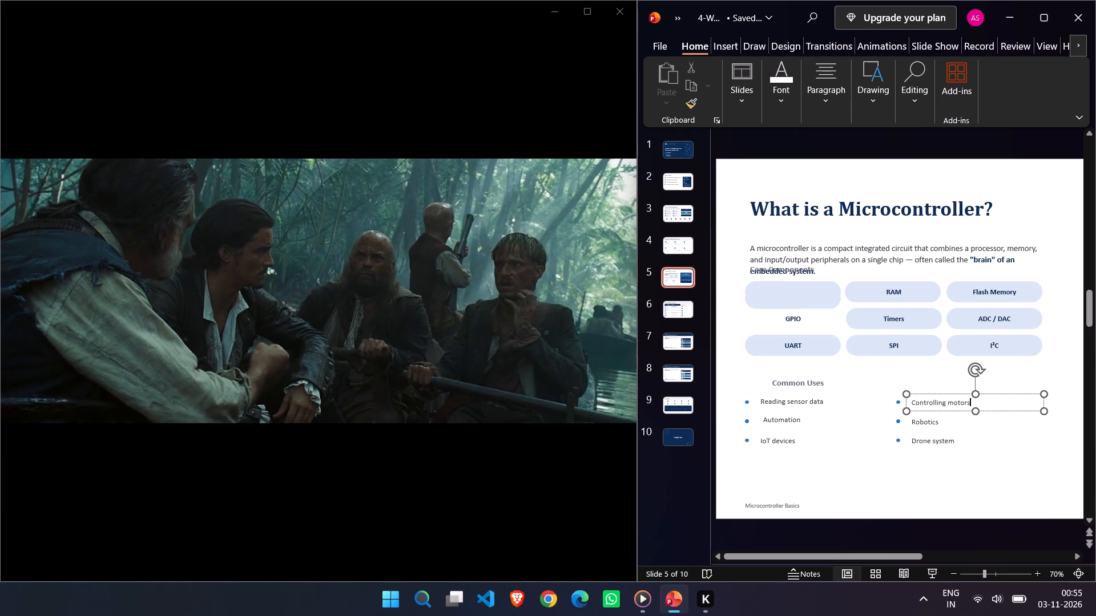
Clear the IoT devices label beside the third bullet of the first Common Uses column and retype it as "iot devices".
{"action": "left_click", "coordinate": [792, 436]}
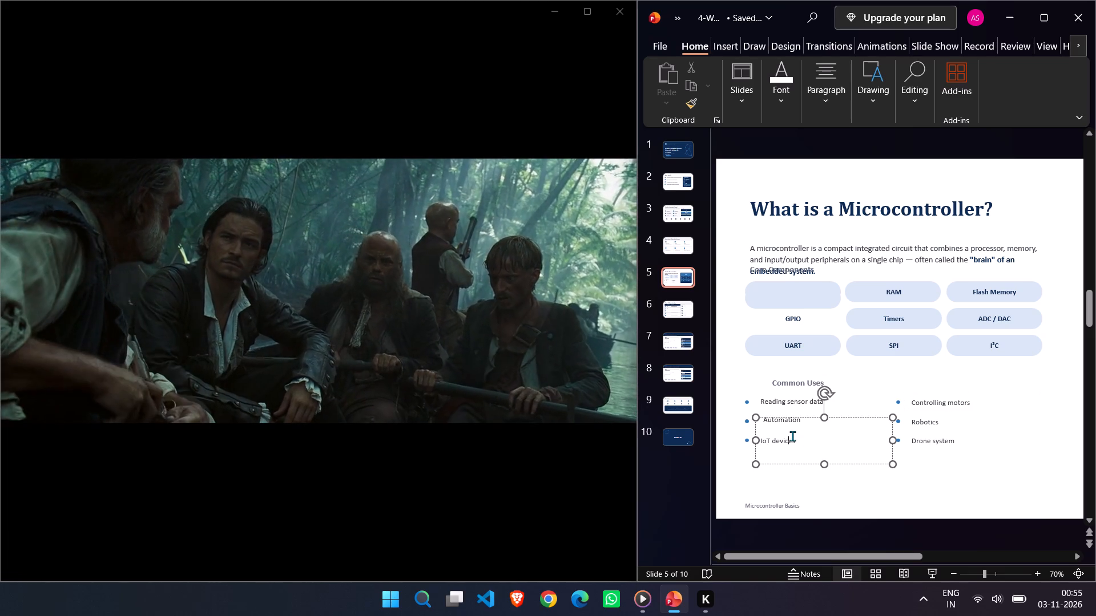
{"action": "left_click", "coordinate": [799, 440]}
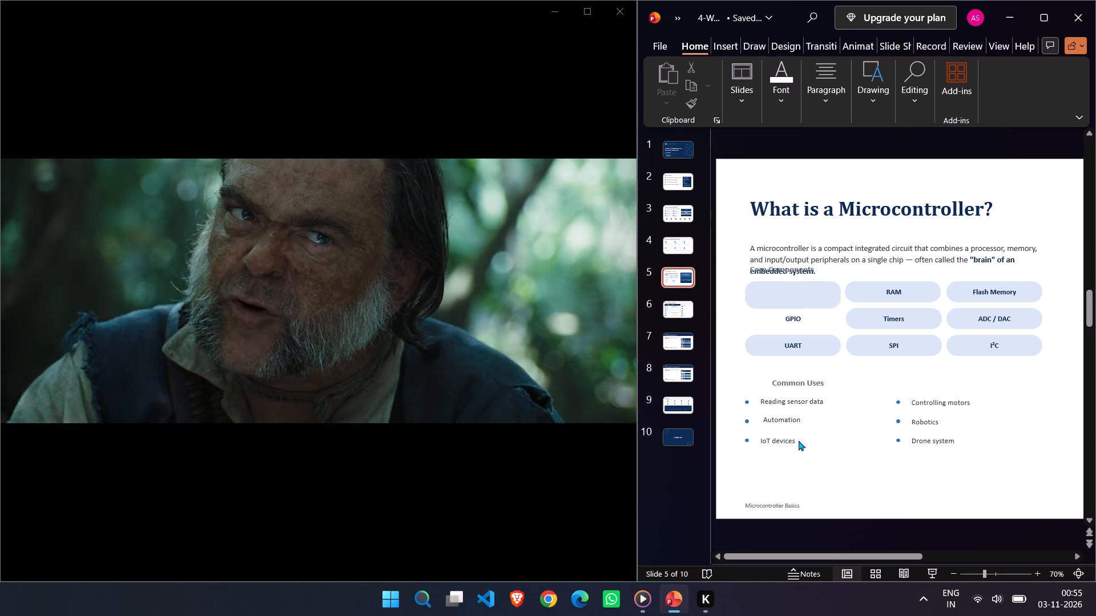
{"action": "double_click", "coordinate": [797, 439]}
{"action": "left_click", "coordinate": [789, 442]}
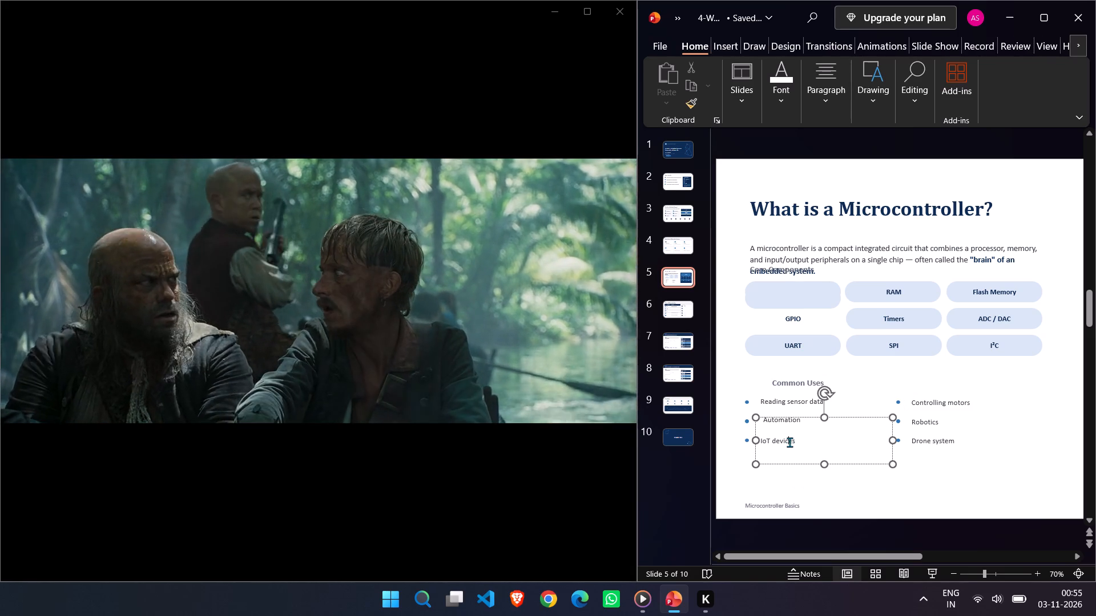
{"action": "left_click", "coordinate": [797, 437]}
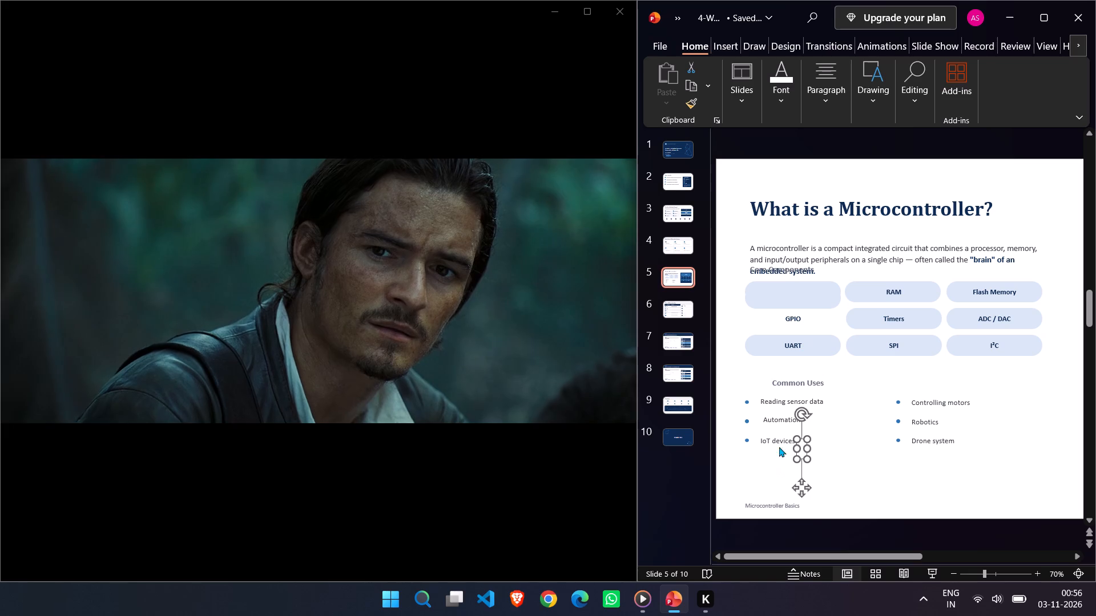
{"action": "left_click", "coordinate": [779, 441]}
{"action": "key", "text": "Right"}
{"action": "key", "text": "Right"}
{"action": "key", "text": "Right"}
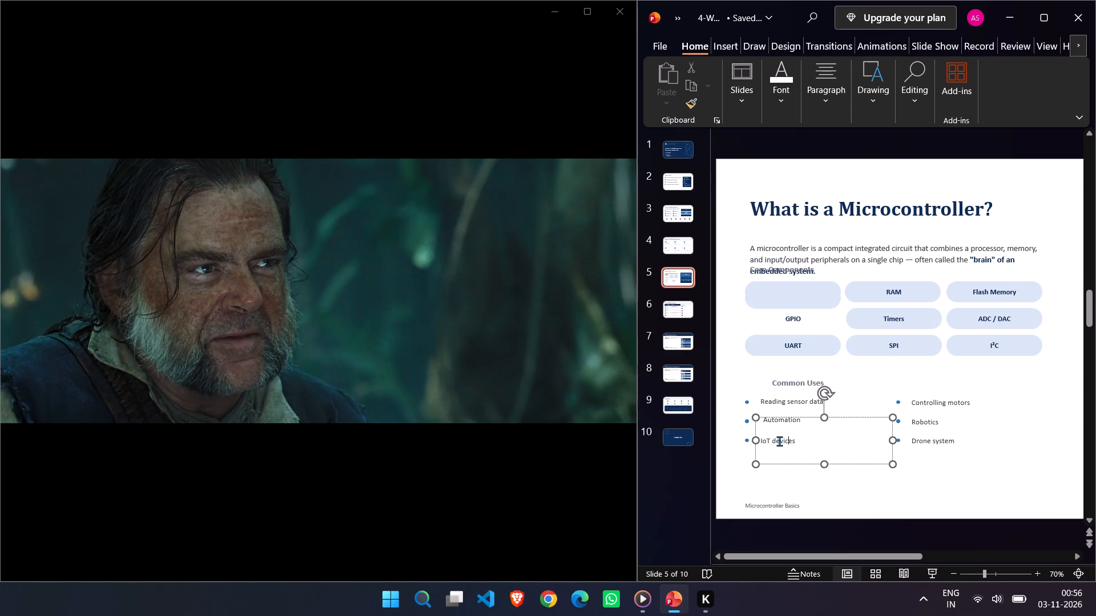
{"action": "key", "text": "Right"}
{"action": "key", "text": "Right"}
{"action": "key", "text": "BackSpace"}
{"action": "key", "text": "BackSpace"}
{"action": "key", "text": "BackSpace"}
{"action": "key", "text": "BackSpace"}
{"action": "key", "text": "BackSpace"}
{"action": "key", "text": "BackSpace"}
{"action": "key", "text": "BackSpace"}
{"action": "key", "text": "BackSpace"}
{"action": "key", "text": "BackSpace"}
{"action": "key", "text": "BackSpace"}
{"action": "key", "text": "BackSpace"}
{"action": "key", "text": "BackSpace"}
{"action": "key", "text": "BackSpace"}
{"action": "key", "text": "BackSpace"}
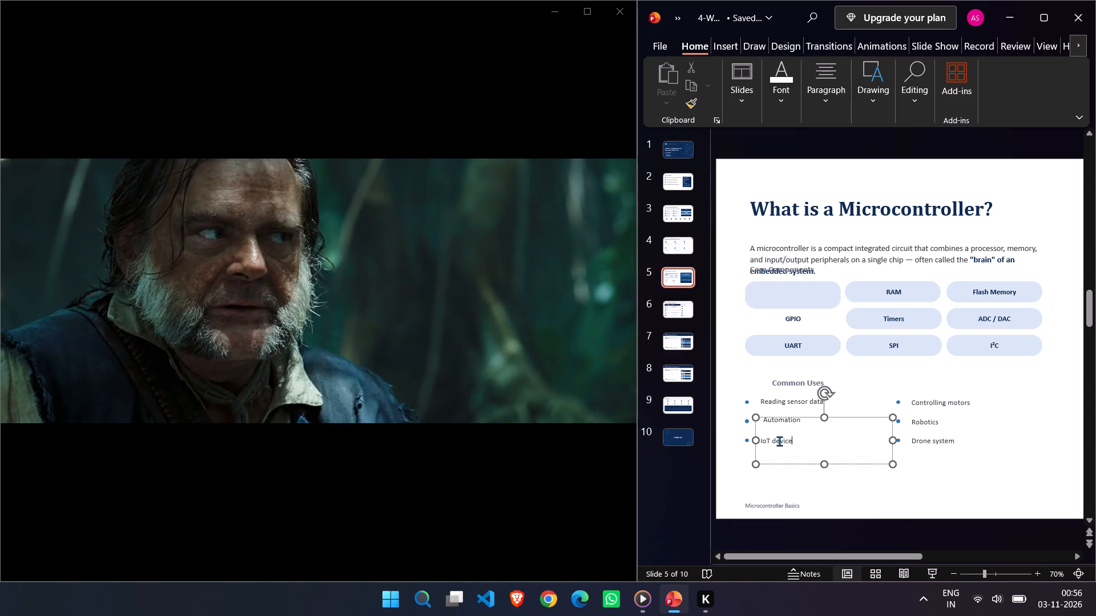
{"action": "type", "text": "iot devices"}
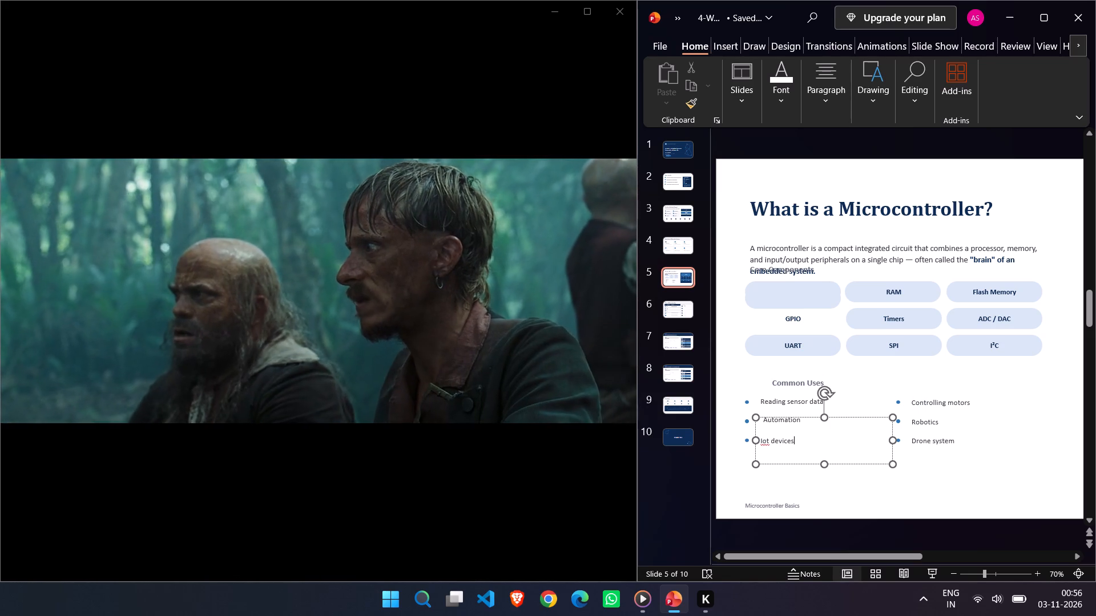
Clear the label beside the first bullet of the first Common Uses column and retype it as "Reading sensors data".
{"action": "left_click", "coordinate": [748, 404]}
{"action": "left_click", "coordinate": [789, 404]}
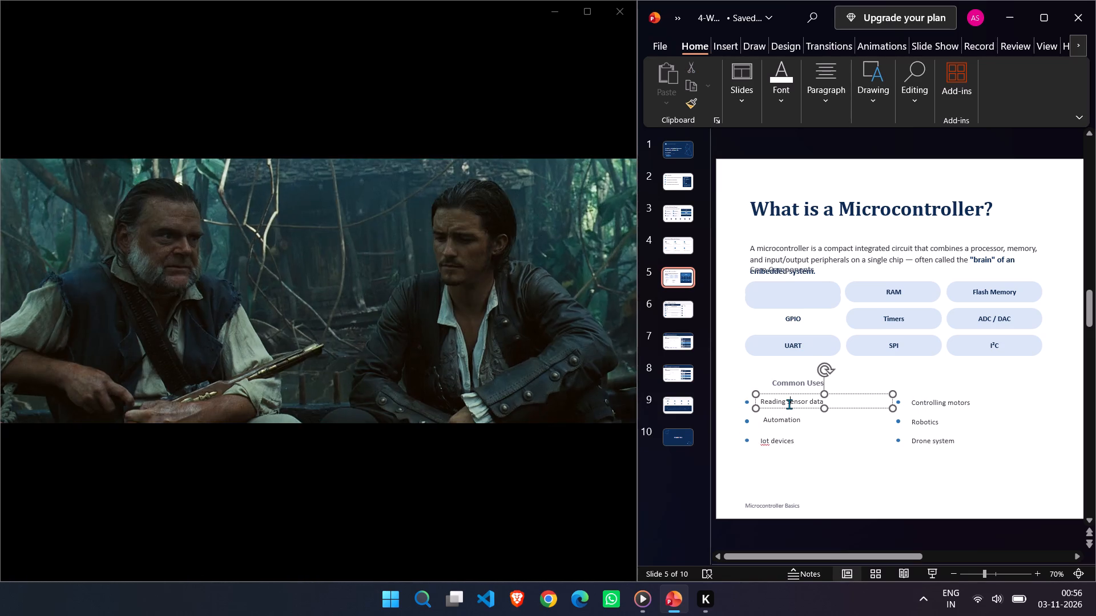
{"action": "left_click", "coordinate": [833, 398]}
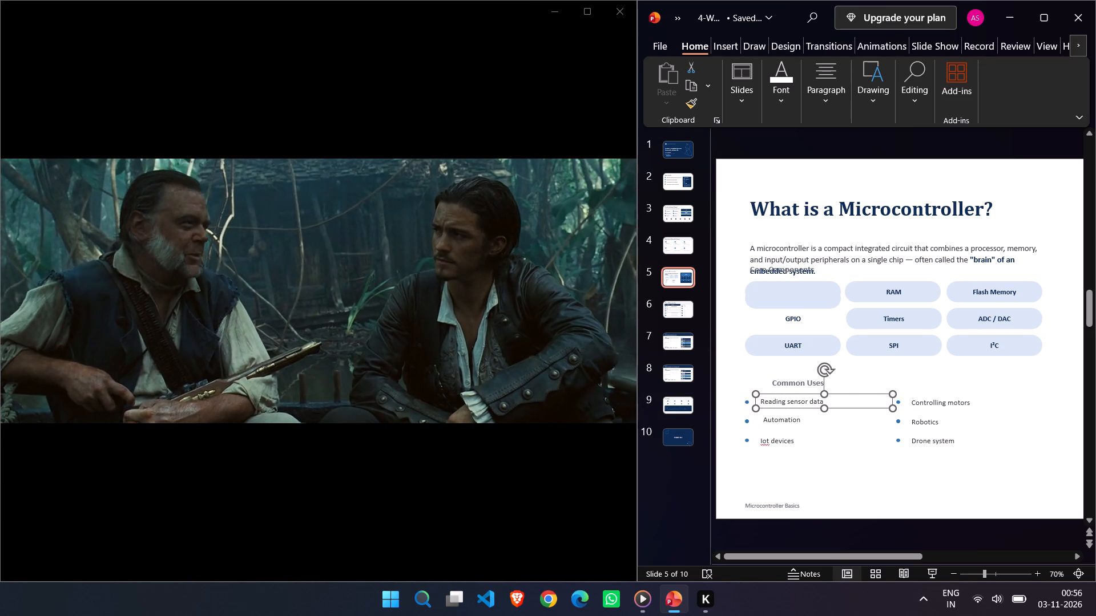
{"action": "double_click", "coordinate": [829, 398]}
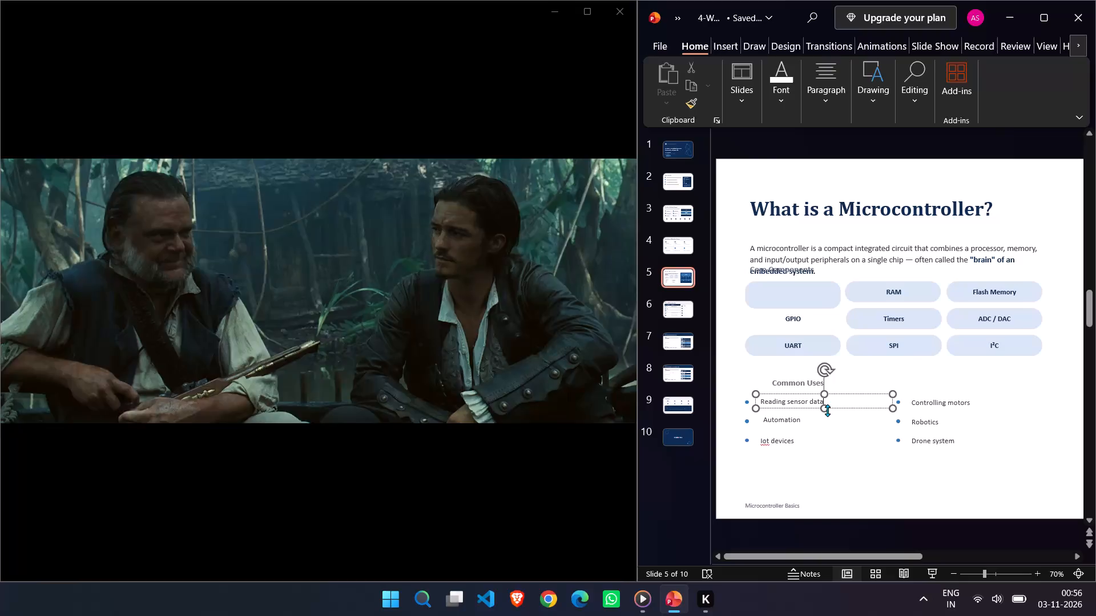
{"action": "key", "text": "BackSpace"}
{"action": "key", "text": "BackSpace"}
{"action": "key", "text": "BackSpace"}
{"action": "key", "text": "BackSpace"}
{"action": "key", "text": "BackSpace"}
{"action": "key", "text": "BackSpace"}
{"action": "key", "text": "BackSpace"}
{"action": "key", "text": "BackSpace"}
{"action": "key", "text": "BackSpace"}
{"action": "key", "text": "BackSpace"}
{"action": "key", "text": "BackSpace"}
{"action": "key", "text": "BackSpace"}
{"action": "key", "text": "BackSpace"}
{"action": "key", "text": "BackSpace"}
{"action": "key", "text": "BackSpace"}
{"action": "key", "text": "BackSpace"}
{"action": "key", "text": "BackSpace"}
{"action": "key", "text": "BackSpace"}
{"action": "key", "text": "BackSpace"}
{"action": "key", "text": "BackSpace"}
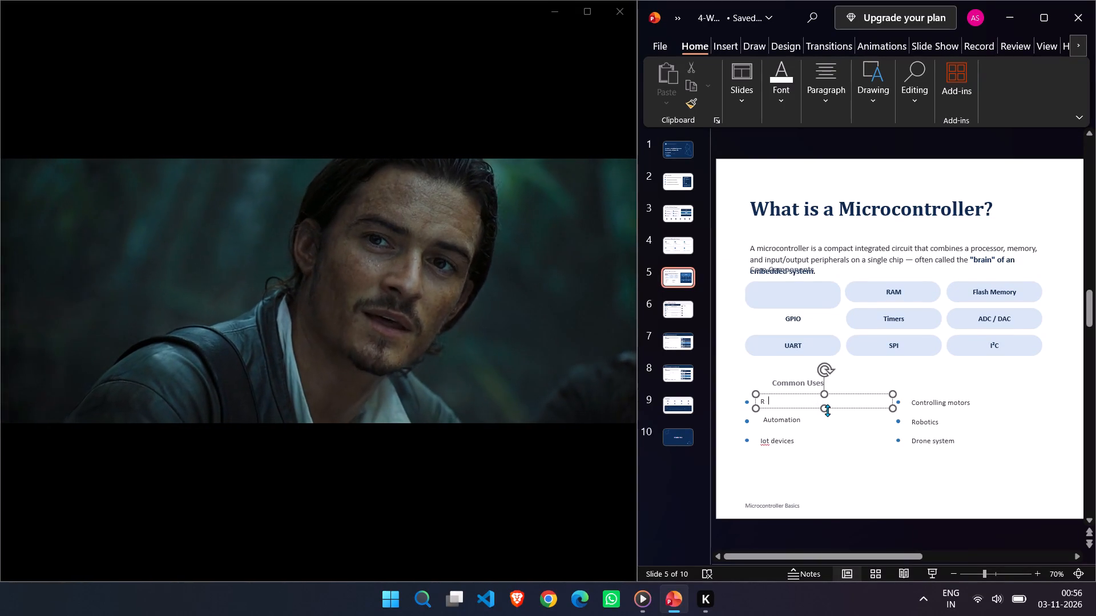
{"action": "type", "text": "Reading"}
{"action": "key", "text": "space"}
{"action": "type", "text": "sensor"}
{"action": "type", "text": "s"}
{"action": "key", "text": "space"}
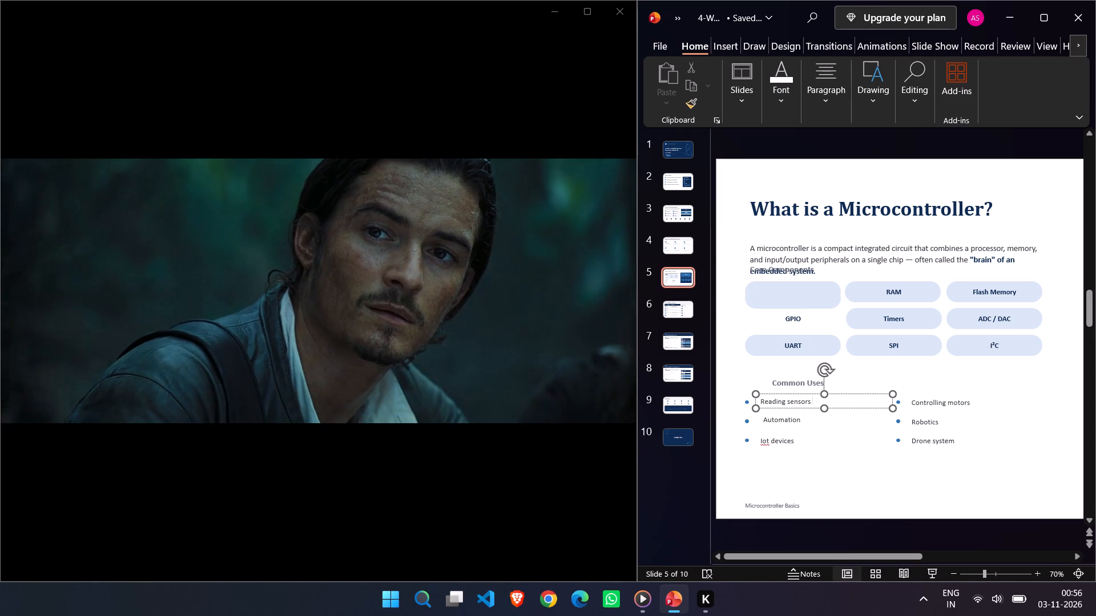
{"action": "type", "text": "data"}
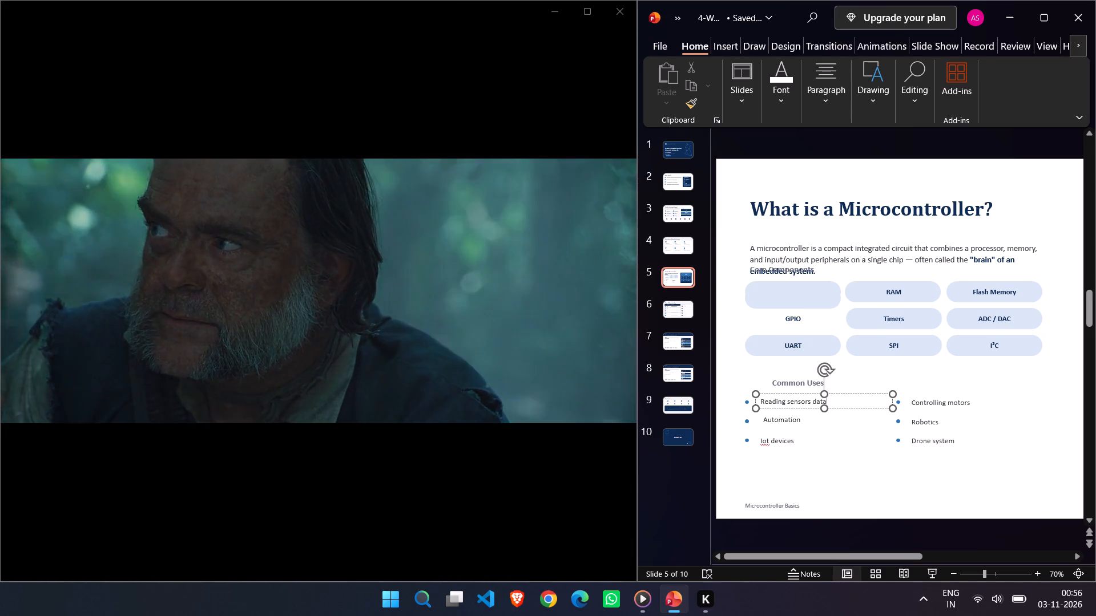
Clear the label beside the second bullet of the first Common Uses column and retype it as "Automation".
{"action": "left_click", "coordinate": [791, 415]}
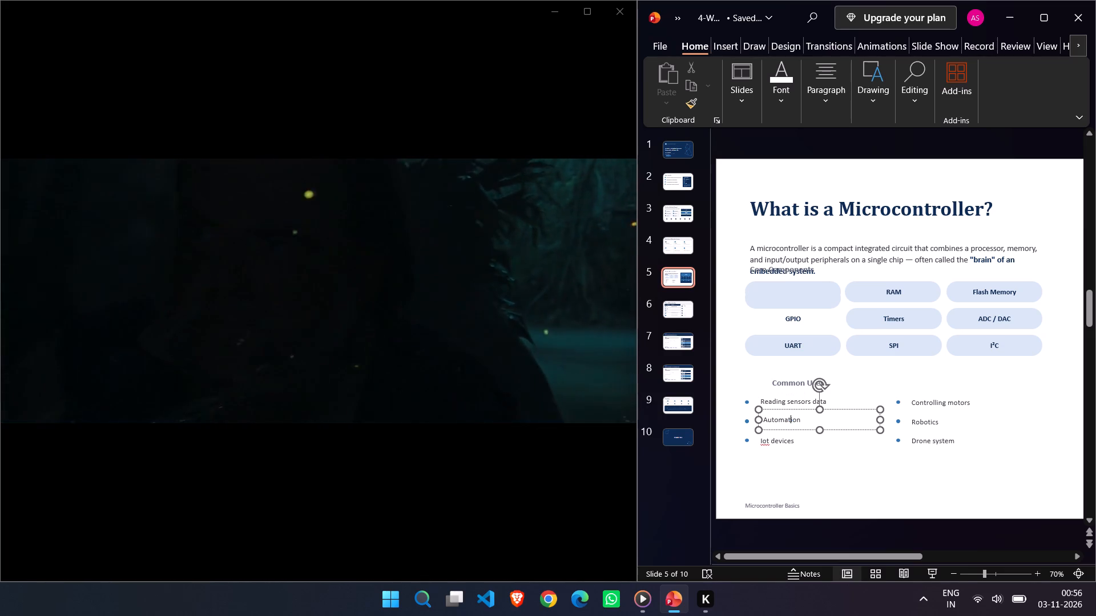
{"action": "left_click", "coordinate": [804, 418]}
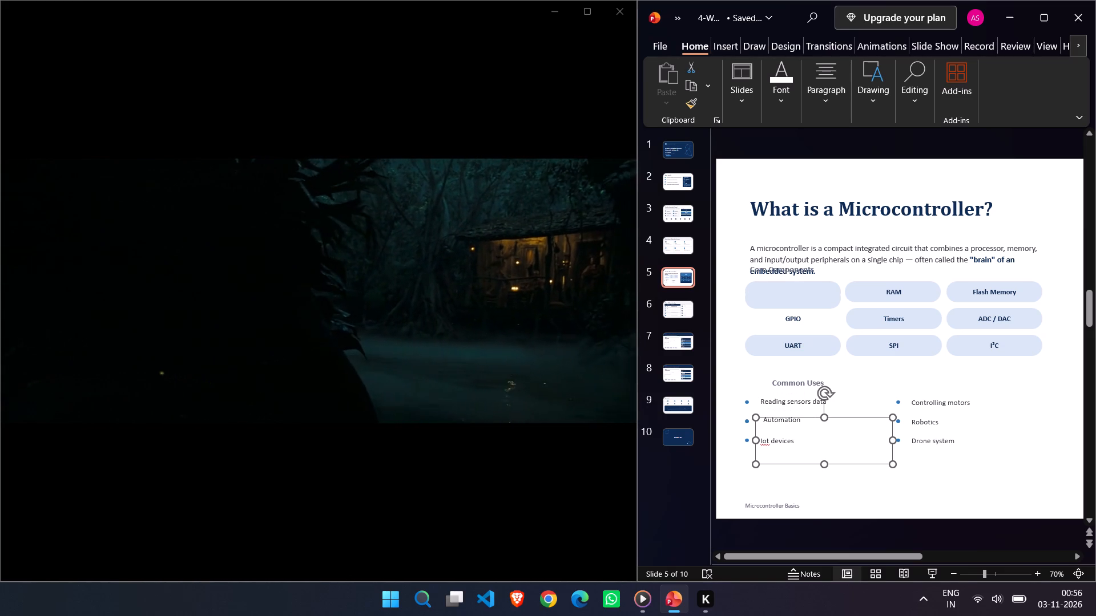
{"action": "left_click", "coordinate": [800, 423]}
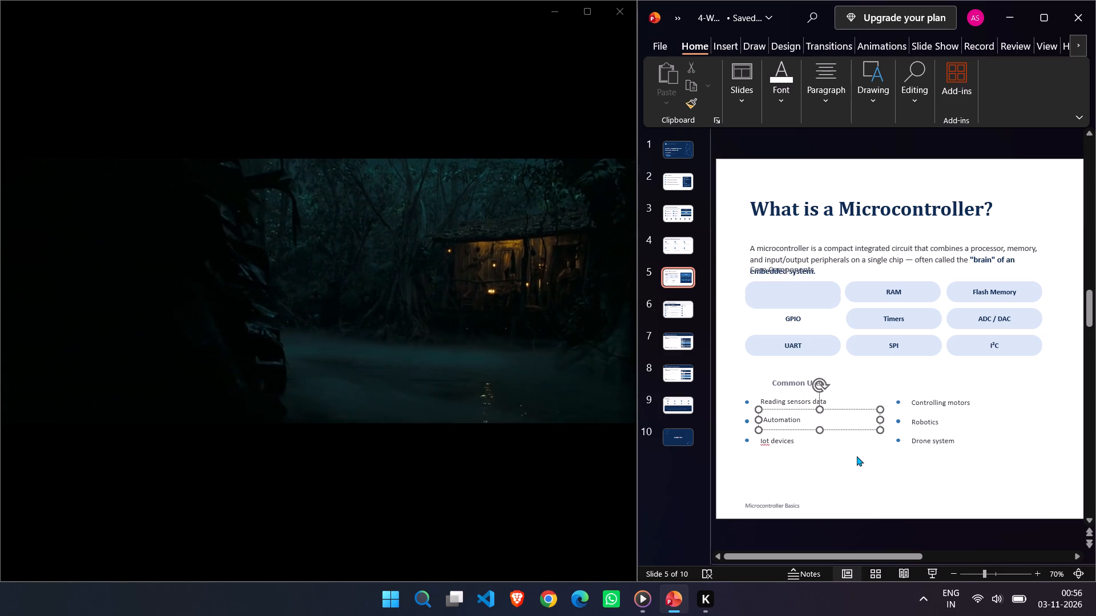
{"action": "key", "text": "BackSpace"}
{"action": "key", "text": "BackSpace"}
{"action": "key", "text": "BackSpace"}
{"action": "key", "text": "BackSpace"}
{"action": "key", "text": "BackSpace"}
{"action": "key", "text": "BackSpace"}
{"action": "key", "text": "BackSpace"}
{"action": "key", "text": "BackSpace"}
{"action": "key", "text": "BackSpace"}
{"action": "key", "text": "BackSpace"}
{"action": "key", "text": "BackSpace"}
{"action": "key", "text": "BackSpace"}
{"action": "key", "text": "BackSpace"}
{"action": "key", "text": "BackSpace"}
{"action": "key", "text": "BackSpace"}
{"action": "key", "text": "BackSpace"}
{"action": "key", "text": "BackSpace"}
{"action": "key", "text": "BackSpace"}
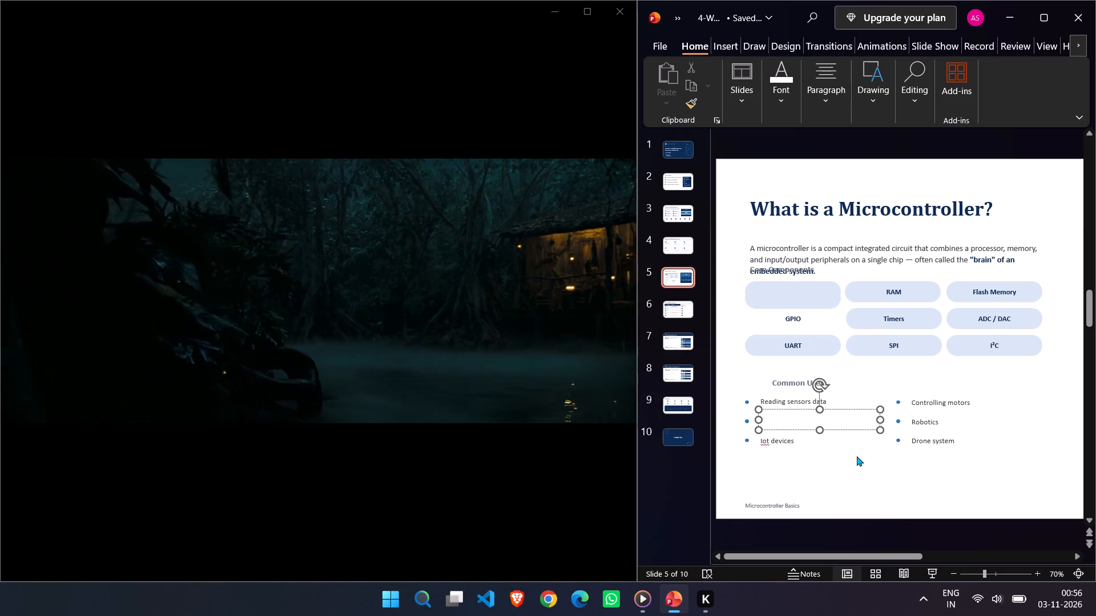
{"action": "key", "text": "shift+a"}
{"action": "type", "text": "utoma"}
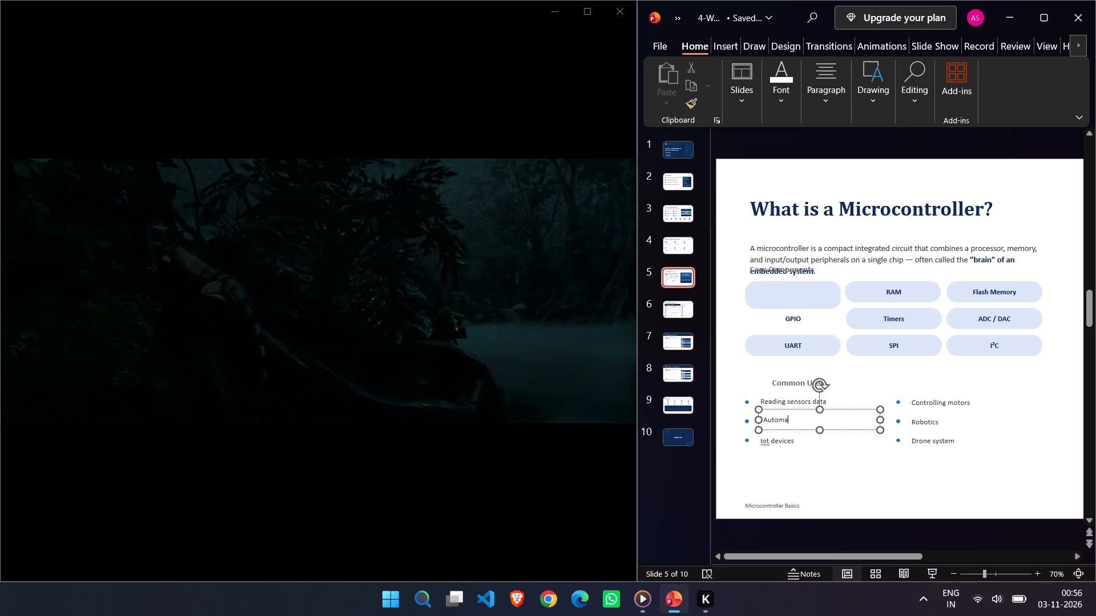
{"action": "type", "text": "tion"}
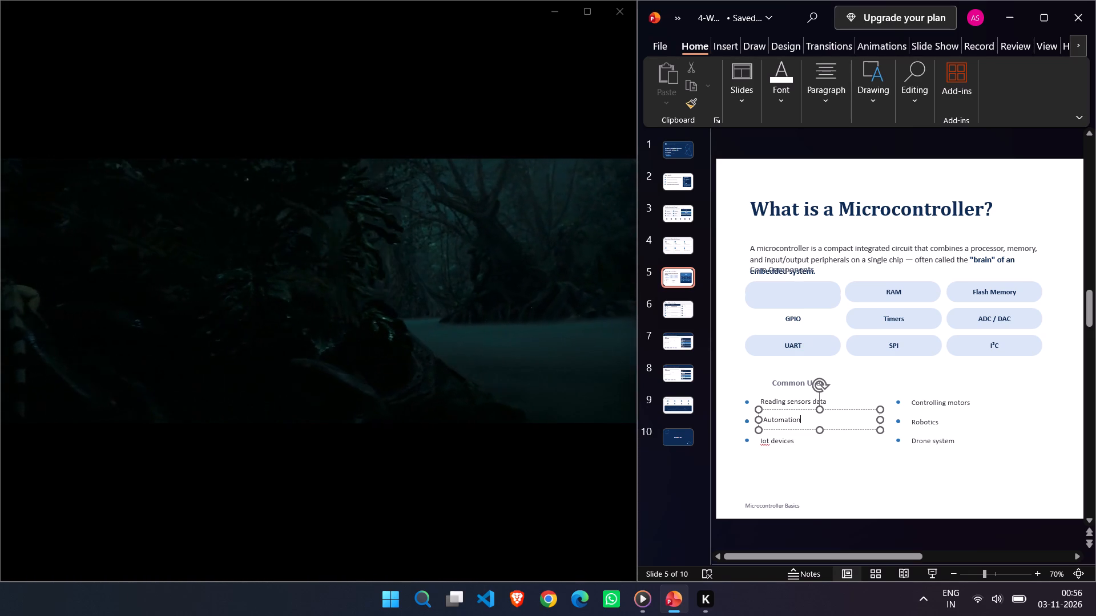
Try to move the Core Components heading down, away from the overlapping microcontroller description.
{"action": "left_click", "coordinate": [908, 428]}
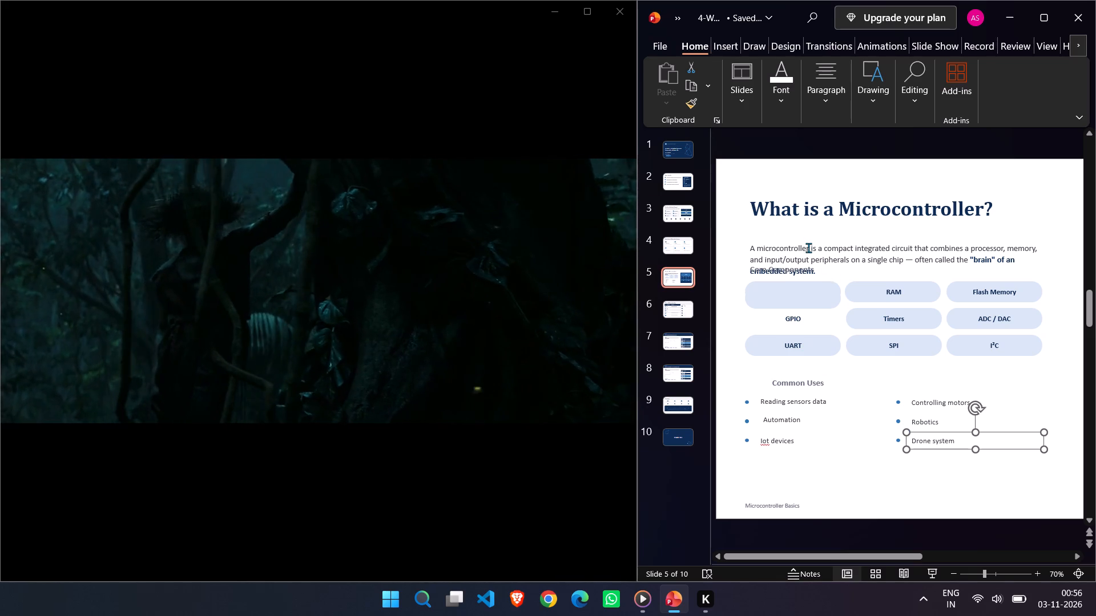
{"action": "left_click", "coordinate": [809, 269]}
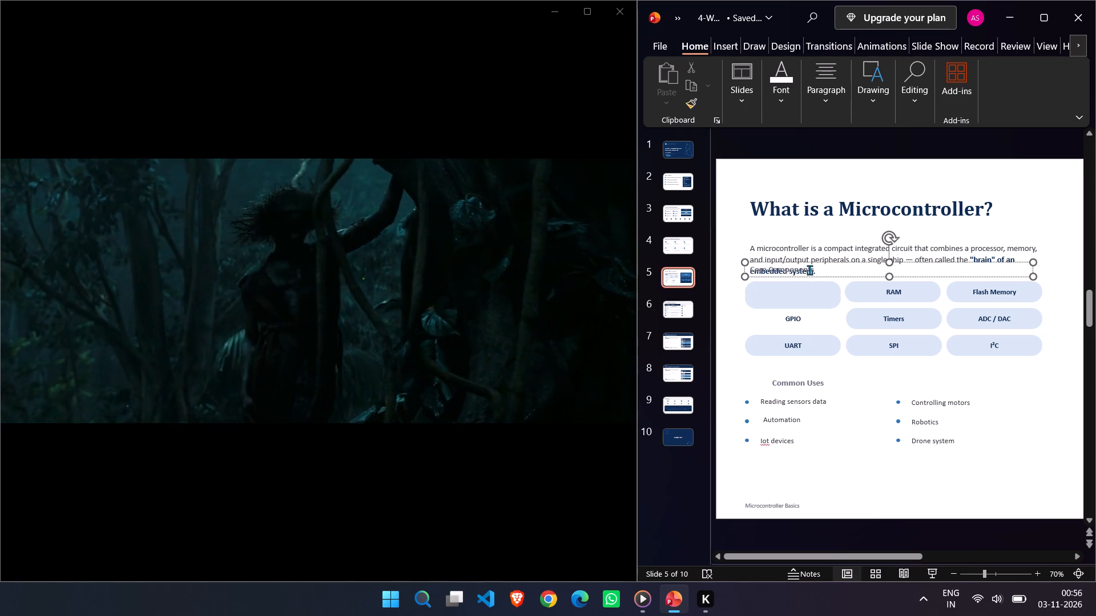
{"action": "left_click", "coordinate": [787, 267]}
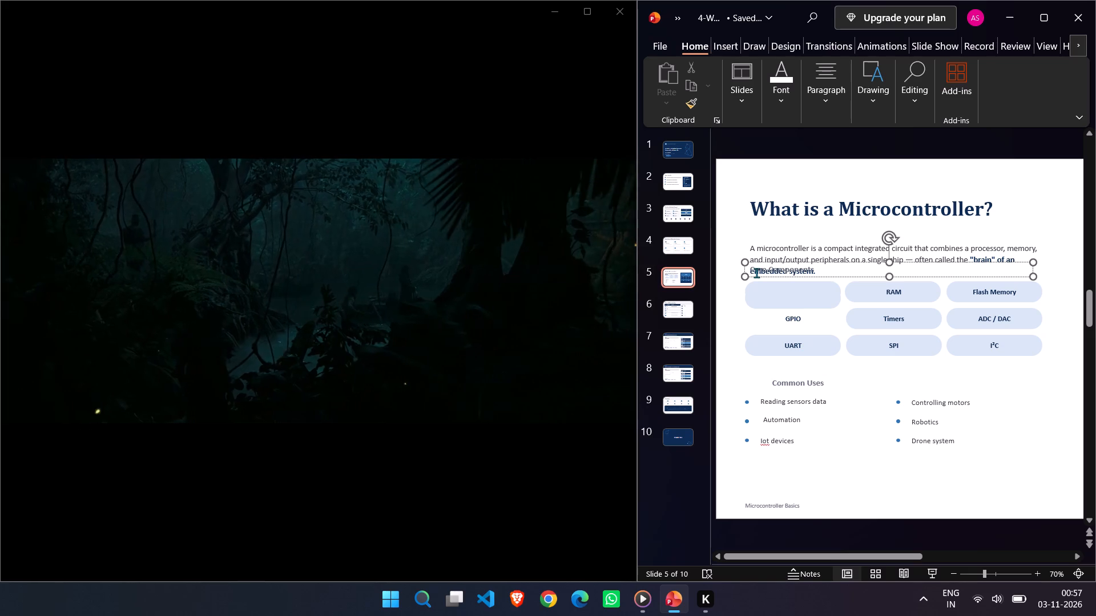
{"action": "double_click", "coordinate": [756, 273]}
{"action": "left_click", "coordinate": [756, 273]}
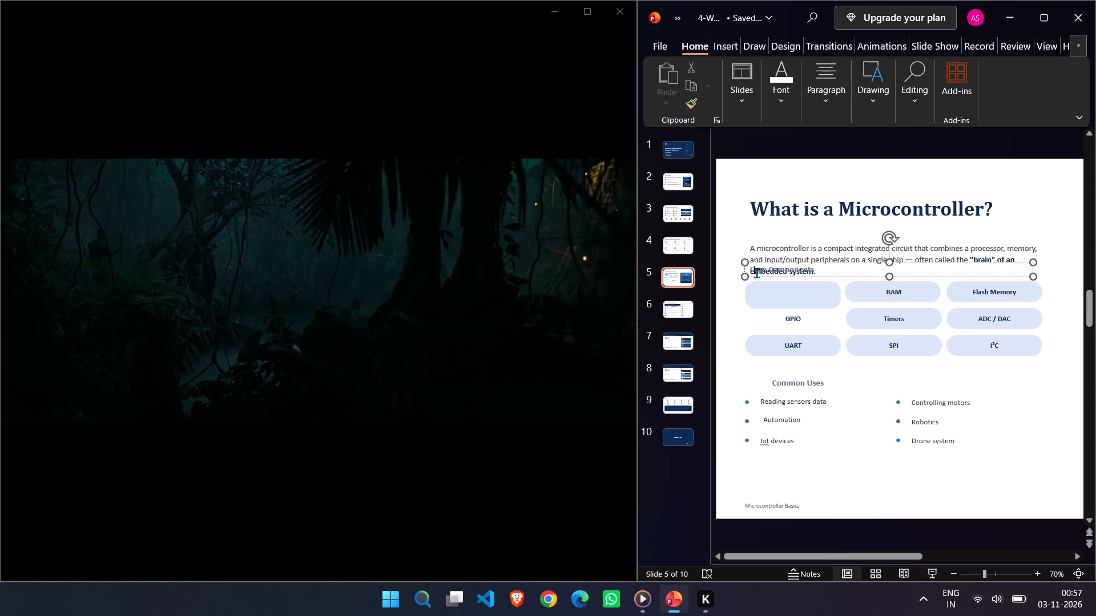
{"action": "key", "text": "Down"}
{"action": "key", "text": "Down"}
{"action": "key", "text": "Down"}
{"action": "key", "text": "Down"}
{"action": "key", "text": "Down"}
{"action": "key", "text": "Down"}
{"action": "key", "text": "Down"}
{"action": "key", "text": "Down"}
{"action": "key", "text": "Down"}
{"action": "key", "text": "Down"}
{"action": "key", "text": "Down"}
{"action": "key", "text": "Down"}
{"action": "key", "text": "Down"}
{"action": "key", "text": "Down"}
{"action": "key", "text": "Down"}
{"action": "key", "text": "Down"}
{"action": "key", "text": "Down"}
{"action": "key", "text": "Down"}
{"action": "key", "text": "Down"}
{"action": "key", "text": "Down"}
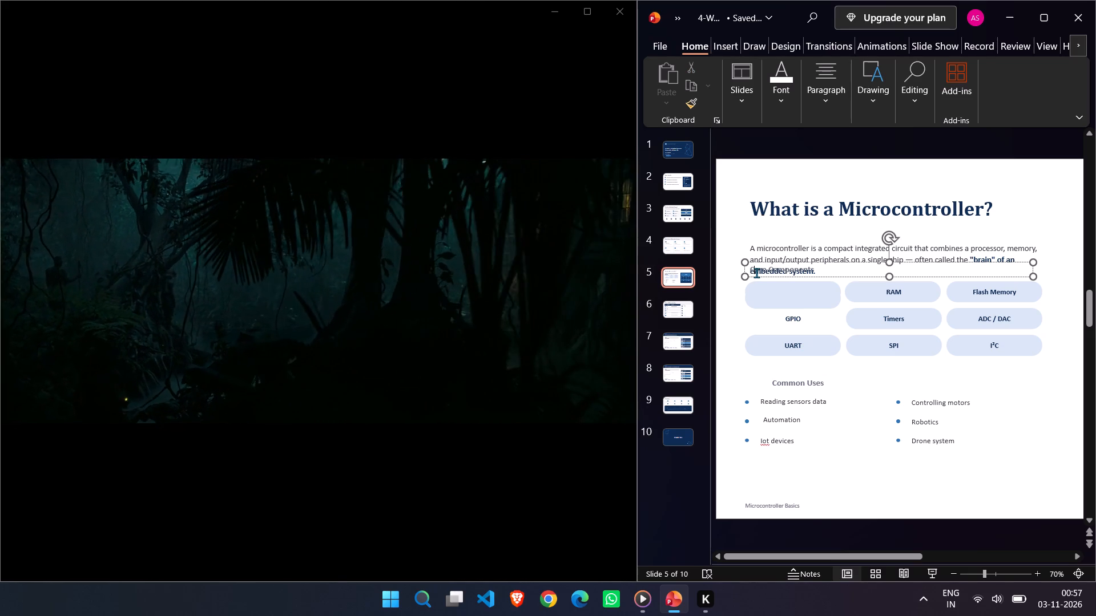
Move the empty rounded box covering the CPU label down so it sits behind the GPIO label.
{"action": "left_click", "coordinate": [785, 315]}
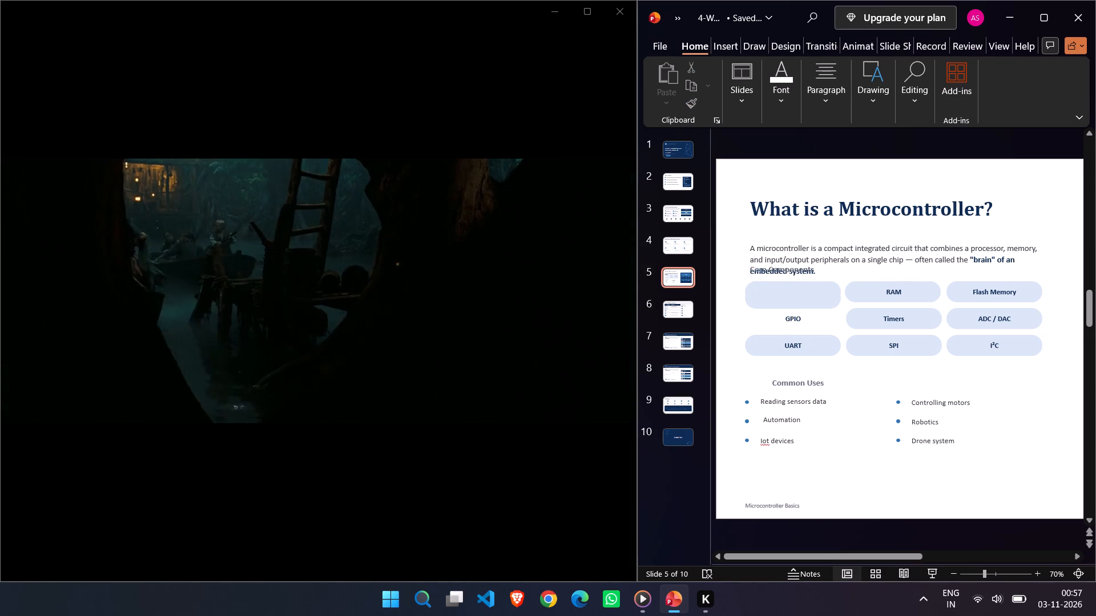
{"action": "left_click", "coordinate": [769, 297]}
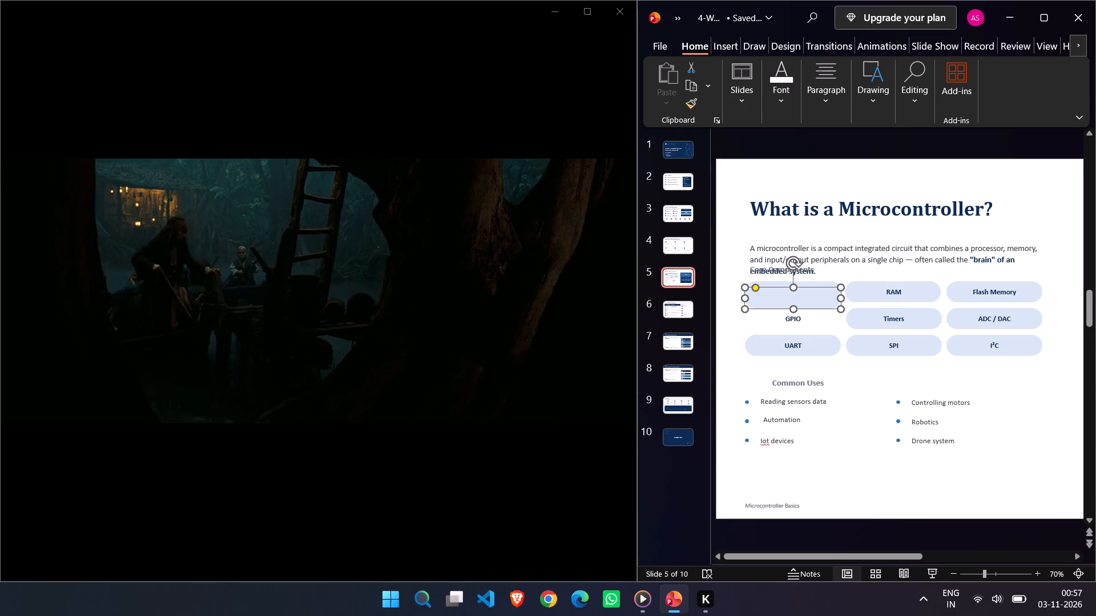
{"action": "key", "text": "Down"}
{"action": "key", "text": "Down"}
{"action": "key", "text": "Down"}
{"action": "key", "text": "Down"}
{"action": "key", "text": "Down"}
{"action": "key", "text": "Down"}
{"action": "key", "text": "Down"}
{"action": "key", "text": "Down"}
{"action": "key", "text": "Down"}
{"action": "key", "text": "Down"}
{"action": "key", "text": "Down"}
{"action": "key", "text": "Down"}
{"action": "key", "text": "Down"}
{"action": "key", "text": "Down"}
{"action": "key", "text": "Down"}
{"action": "key", "text": "Down"}
{"action": "key", "text": "Down"}
{"action": "key", "text": "Down"}
{"action": "key", "text": "Down"}
{"action": "key", "text": "Down"}
{"action": "key", "text": "Down"}
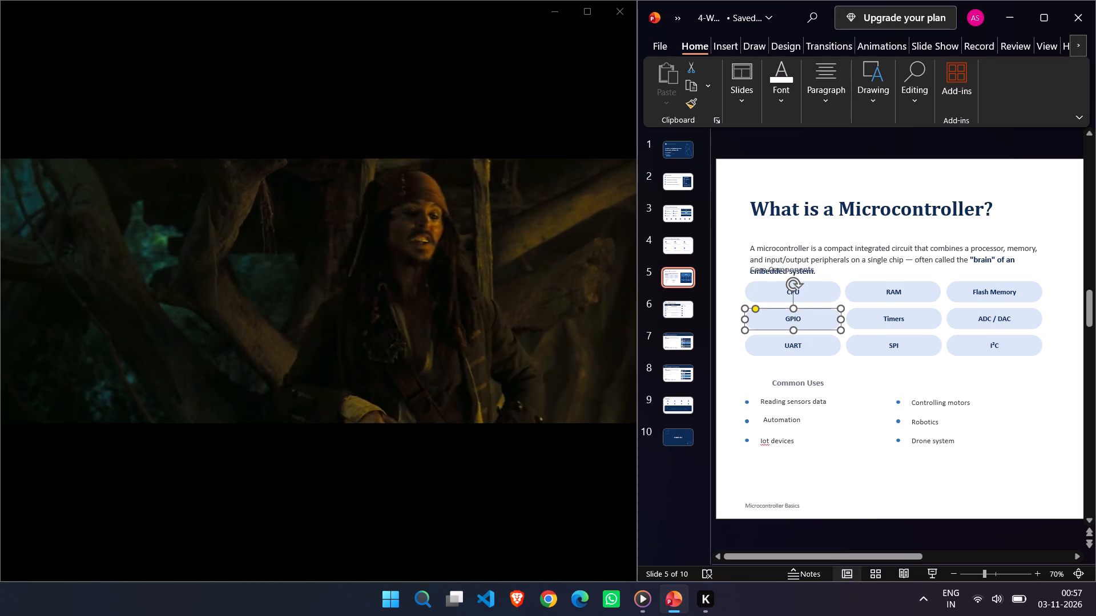
On the Types of Microcontrollers slide, move the PIC row's white background band down over the ARM Cortex and ESP32 rows.
{"action": "left_click", "coordinate": [677, 315]}
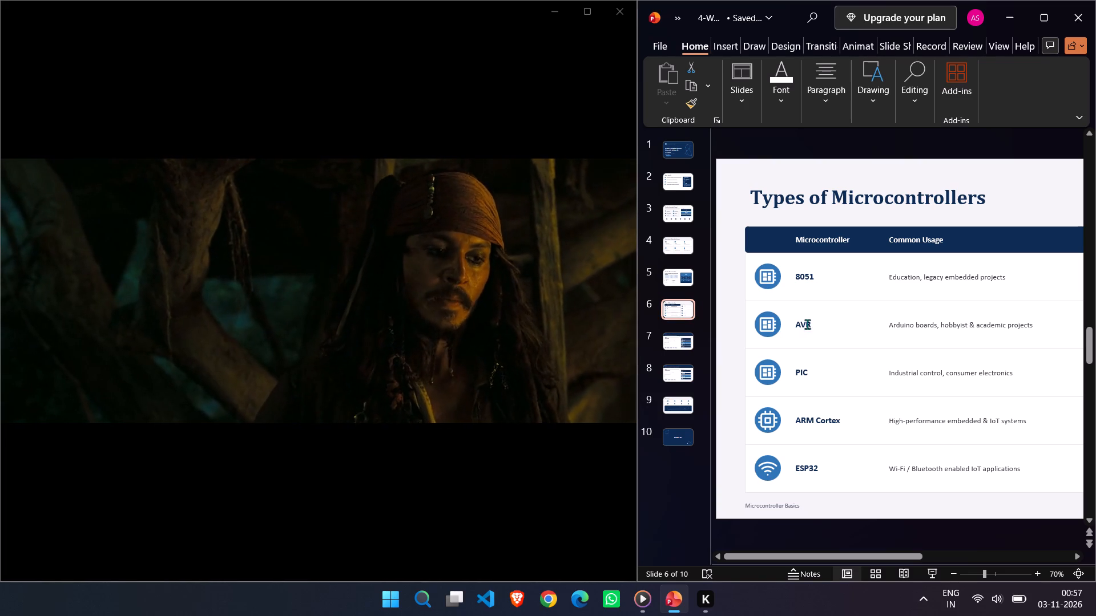
{"action": "left_click", "coordinate": [768, 325]}
{"action": "left_click", "coordinate": [768, 325]}
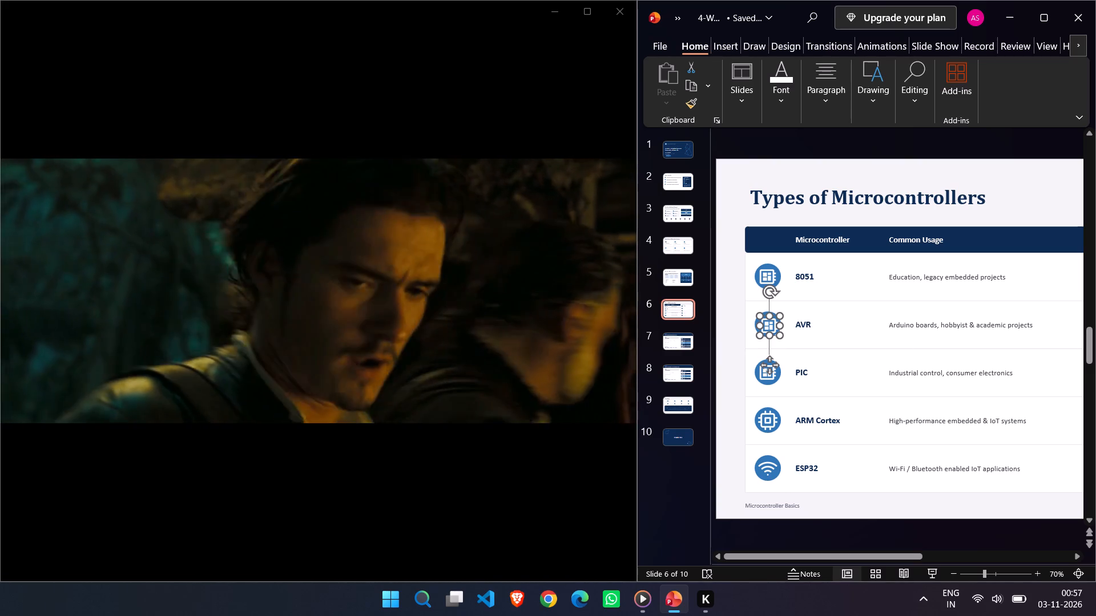
{"action": "left_click", "coordinate": [756, 363]}
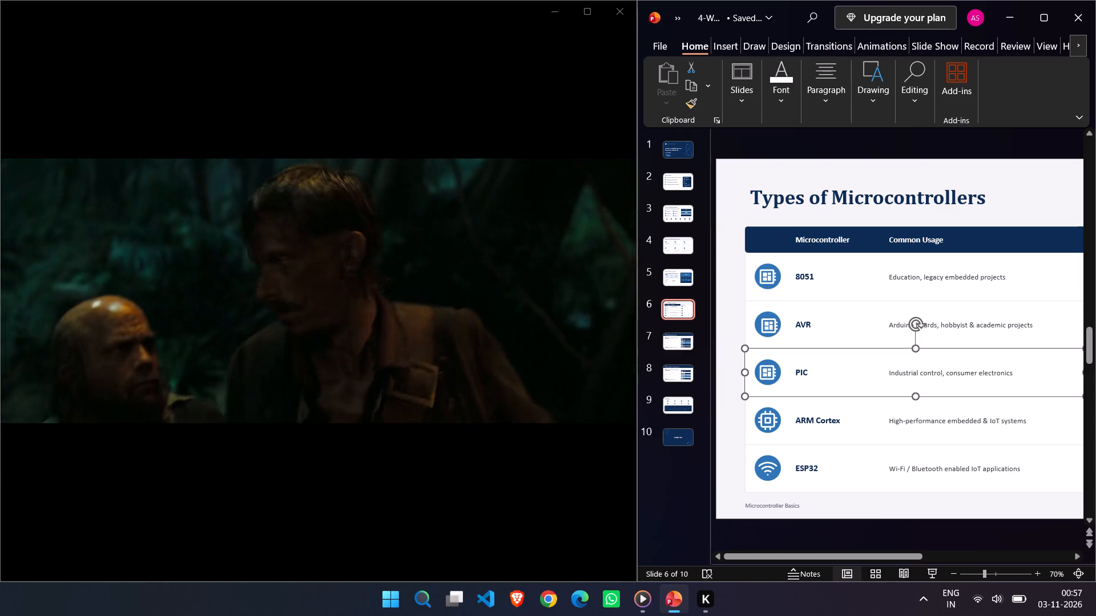
{"action": "key", "text": "Down"}
{"action": "key", "text": "Down"}
{"action": "key", "text": "Down"}
{"action": "key", "text": "Down"}
{"action": "key", "text": "Down"}
{"action": "key", "text": "Down"}
{"action": "key", "text": "Down"}
{"action": "key", "text": "Down"}
{"action": "key", "text": "Down"}
{"action": "key", "text": "Down"}
{"action": "key", "text": "Down"}
{"action": "key", "text": "Down"}
{"action": "key", "text": "Down"}
{"action": "key", "text": "Down"}
{"action": "key", "text": "Down"}
{"action": "key", "text": "Down"}
{"action": "key", "text": "Down"}
{"action": "key", "text": "Down"}
{"action": "key", "text": "Down"}
{"action": "key", "text": "Down"}
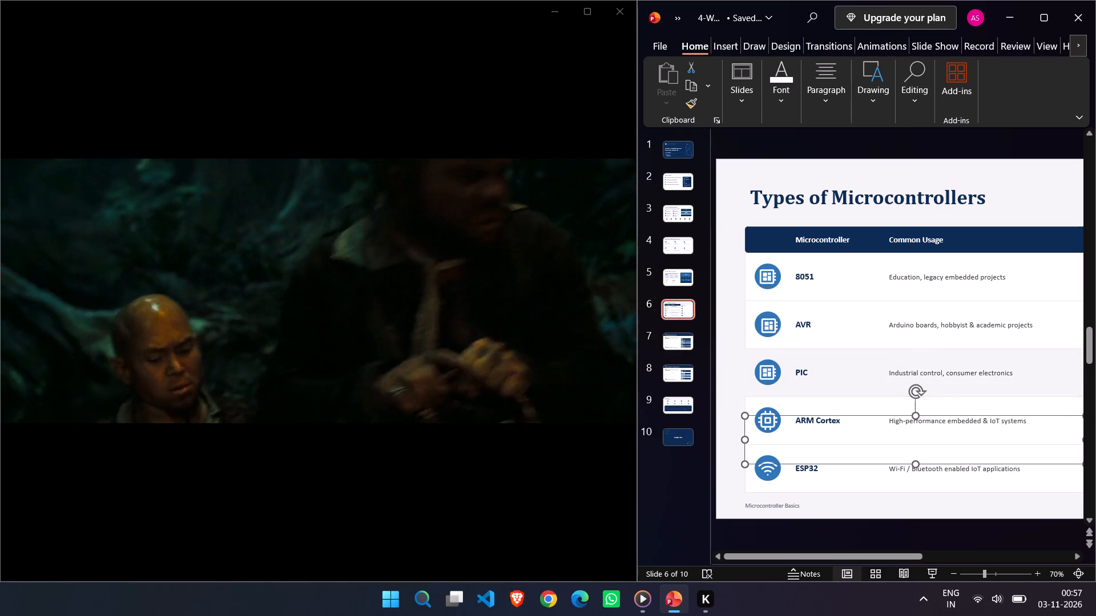
Move the selected white background band back up so it sits behind the PIC row, between the AVR and ARM Cortex rows.
{"action": "key", "text": "Up"}
{"action": "key", "text": "Up"}
{"action": "key", "text": "Up"}
{"action": "key", "text": "Up"}
{"action": "key", "text": "Up"}
{"action": "key", "text": "Up"}
{"action": "key", "text": "Up"}
{"action": "key", "text": "Up"}
{"action": "key", "text": "Up"}
{"action": "key", "text": "Up"}
{"action": "key", "text": "Up"}
{"action": "key", "text": "Up"}
{"action": "key", "text": "Up"}
{"action": "key", "text": "Up"}
{"action": "key", "text": "Up"}
{"action": "key", "text": "Up"}
{"action": "key", "text": "Up"}
{"action": "key", "text": "Up"}
{"action": "key", "text": "Up"}
{"action": "key", "text": "Up"}
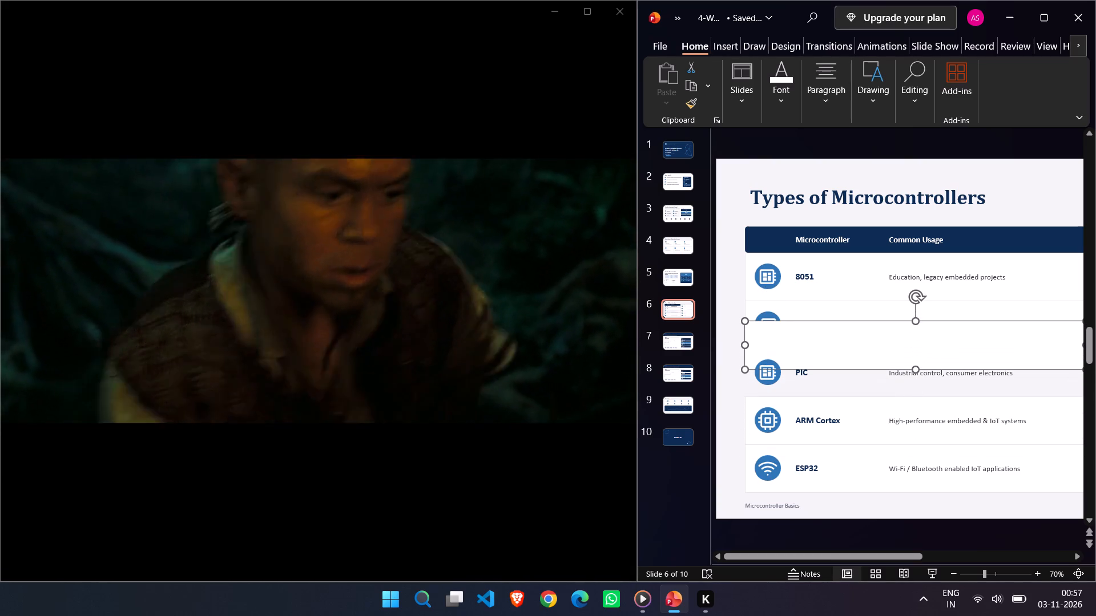
{"action": "key", "text": "Down"}
{"action": "key", "text": "Down"}
{"action": "key", "text": "Down"}
{"action": "key", "text": "Down"}
{"action": "key", "text": "Down"}
{"action": "key", "text": "Down"}
{"action": "key", "text": "Down"}
{"action": "key", "text": "Down"}
{"action": "key", "text": "Down"}
{"action": "key", "text": "Down"}
{"action": "key", "text": "Down"}
{"action": "key", "text": "Down"}
{"action": "key", "text": "Down"}
{"action": "key", "text": "Down"}
{"action": "key", "text": "Down"}
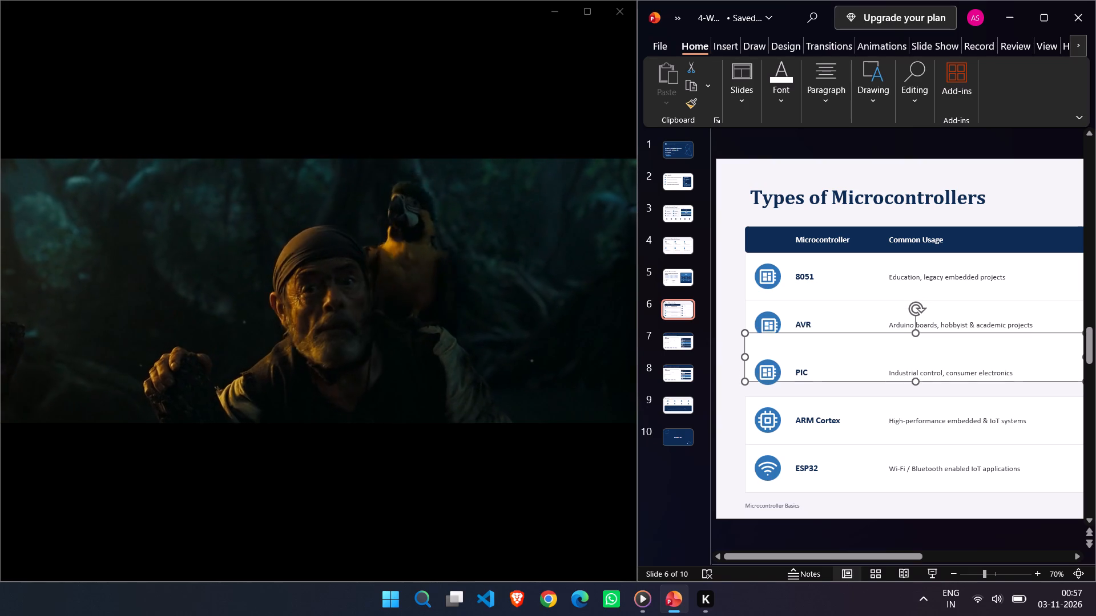
{"action": "key", "text": "Down"}
{"action": "key", "text": "Down"}
{"action": "key", "text": "Down"}
{"action": "key", "text": "Down"}
{"action": "key", "text": "Down"}
{"action": "key", "text": "Down"}
{"action": "key", "text": "Down"}
{"action": "key", "text": "Down"}
{"action": "key", "text": "Down"}
{"action": "key", "text": "Down"}
{"action": "key", "text": "Down"}
{"action": "key", "text": "Down"}
{"action": "key", "text": "Down"}
{"action": "key", "text": "Down"}
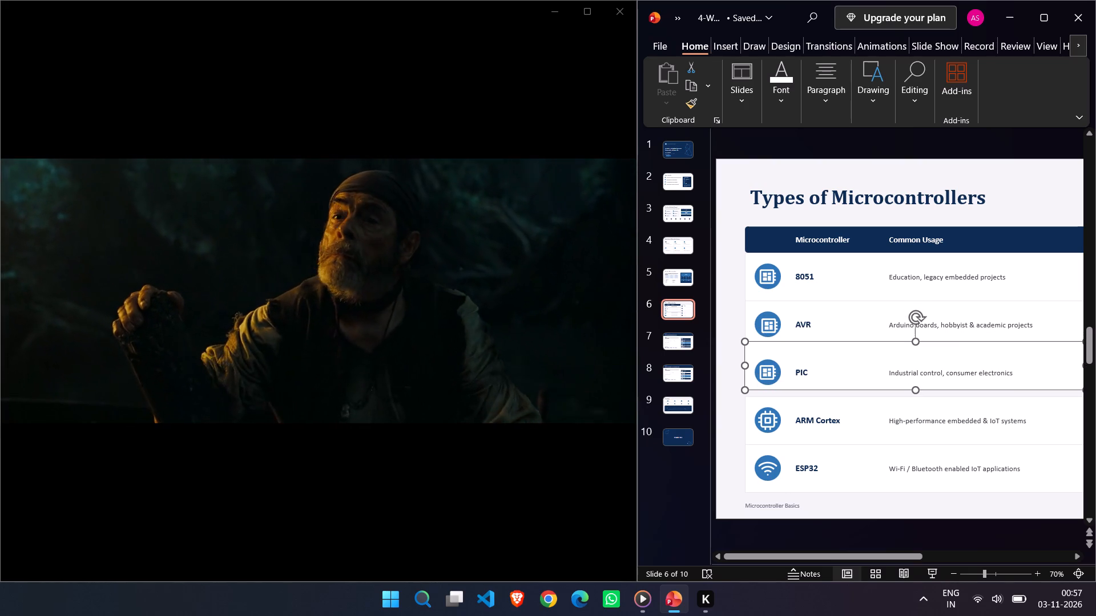
{"action": "key", "text": "Down"}
{"action": "key", "text": "Down"}
{"action": "key", "text": "Down"}
{"action": "key", "text": "Down"}
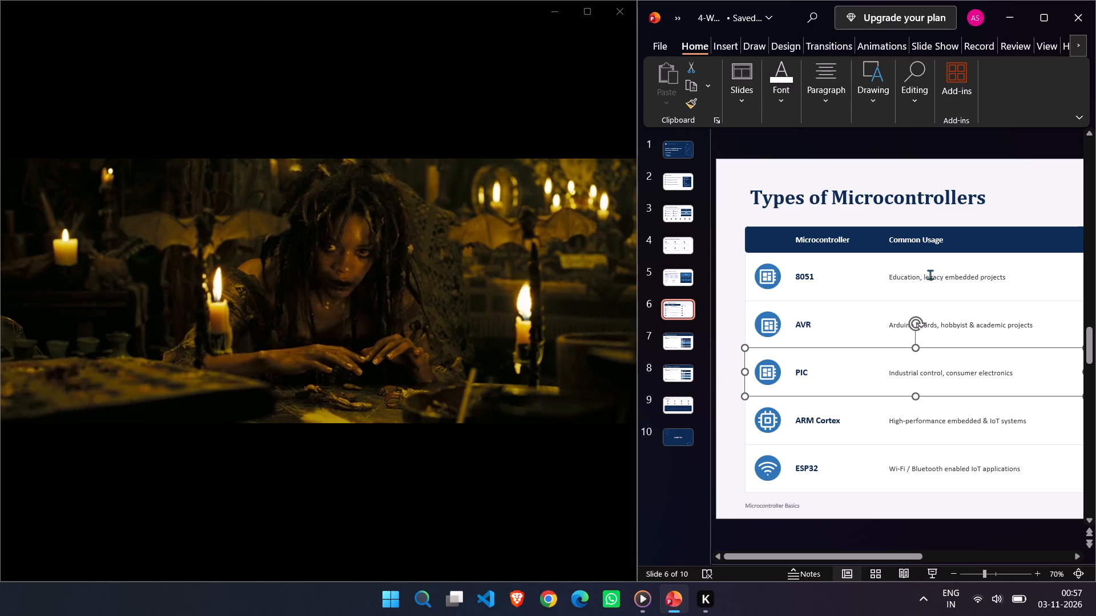
Nudge the dark blue table header bar down and back up, leaving it slightly lower behind the Microcontroller and Common Usage headings.
{"action": "left_click", "coordinate": [866, 251]}
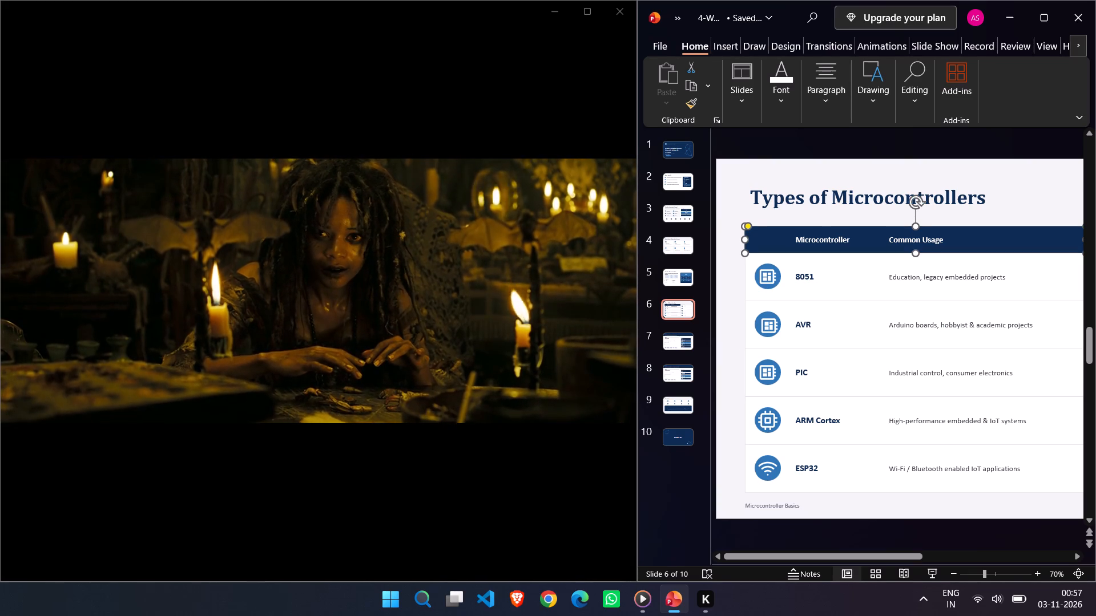
{"action": "key", "text": "Down"}
{"action": "key", "text": "Down"}
{"action": "key", "text": "Down"}
{"action": "key", "text": "Down"}
{"action": "key", "text": "Down"}
{"action": "key", "text": "Down"}
{"action": "key", "text": "Down"}
{"action": "key", "text": "Down"}
{"action": "key", "text": "Down"}
{"action": "key", "text": "Down"}
{"action": "key", "text": "Down"}
{"action": "key", "text": "Down"}
{"action": "key", "text": "Down"}
{"action": "key", "text": "Down"}
{"action": "key", "text": "Down"}
{"action": "key", "text": "Down"}
{"action": "key", "text": "Down"}
{"action": "key", "text": "Down"}
{"action": "key", "text": "Down"}
{"action": "key", "text": "Down"}
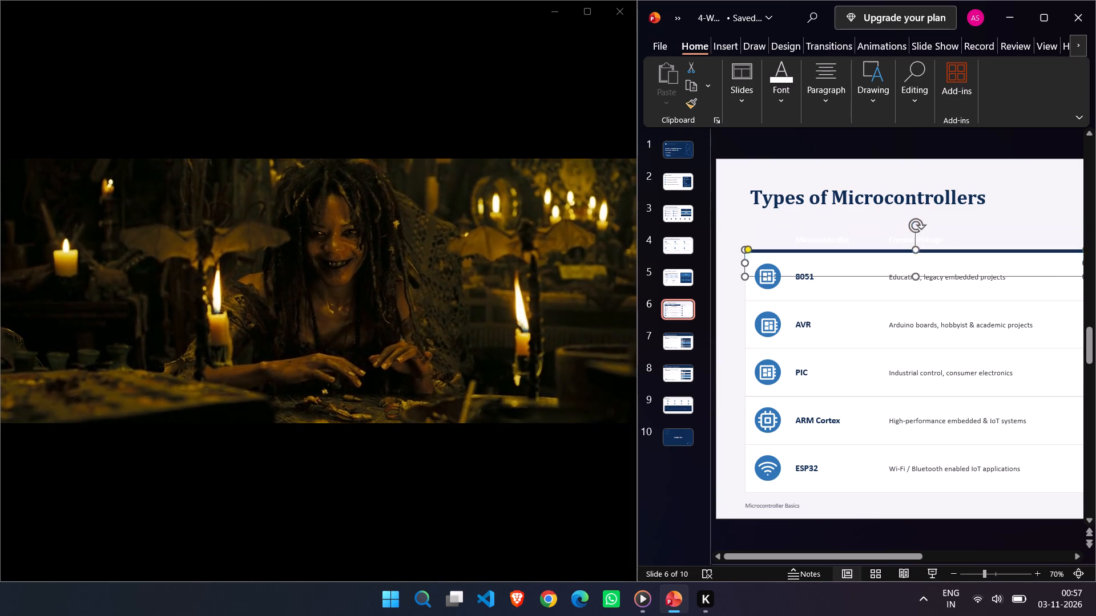
{"action": "key", "text": "Up"}
{"action": "key", "text": "Up"}
{"action": "key", "text": "Up"}
{"action": "key", "text": "Up"}
{"action": "key", "text": "Up"}
{"action": "key", "text": "Up"}
{"action": "key", "text": "Up"}
{"action": "key", "text": "Up"}
{"action": "key", "text": "Up"}
{"action": "key", "text": "Up"}
{"action": "key", "text": "Up"}
{"action": "key", "text": "Up"}
{"action": "key", "text": "Up"}
{"action": "key", "text": "Up"}
{"action": "key", "text": "Up"}
{"action": "key", "text": "Up"}
{"action": "key", "text": "Up"}
{"action": "key", "text": "Up"}
{"action": "key", "text": "Up"}
{"action": "key", "text": "Up"}
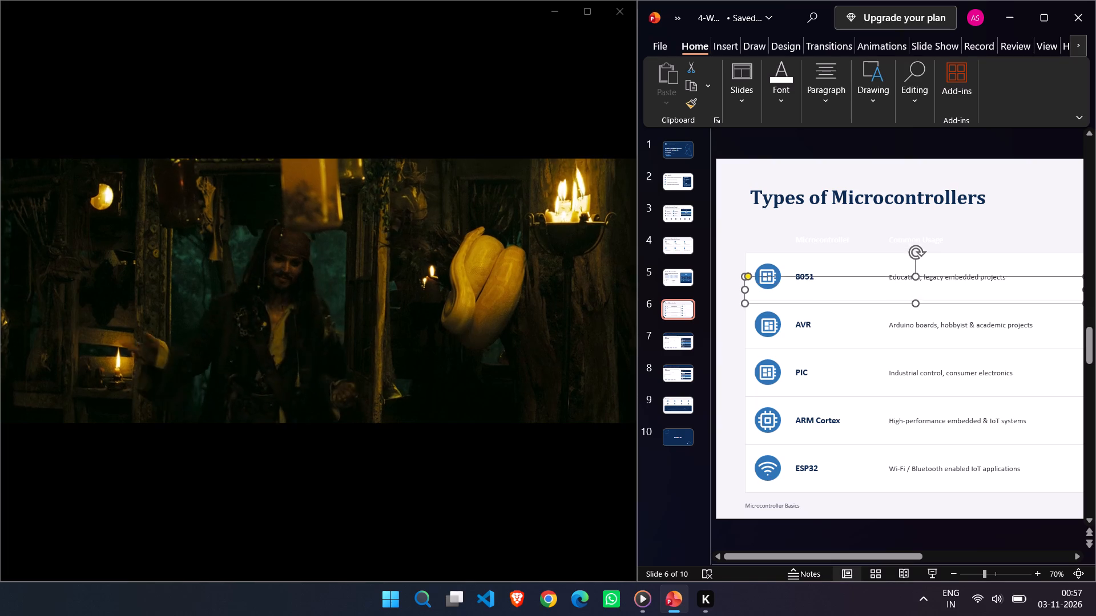
{"action": "key", "text": "Up"}
{"action": "key", "text": "Up"}
{"action": "key", "text": "Up"}
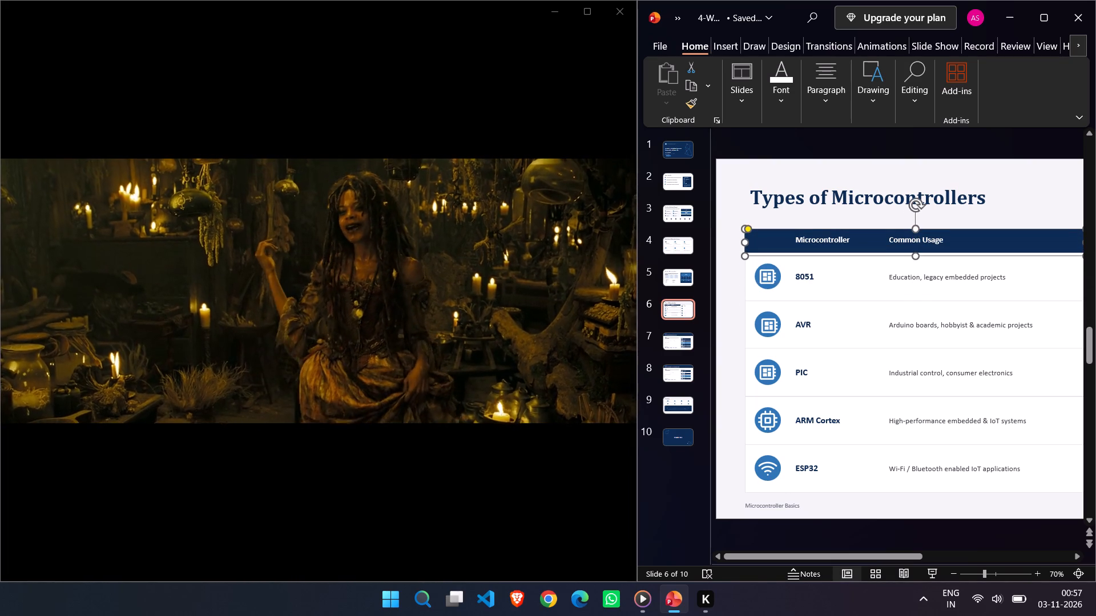
Clear the slide title above the table and retype it as "Types of microcontrollers".
{"action": "left_click", "coordinate": [865, 190]}
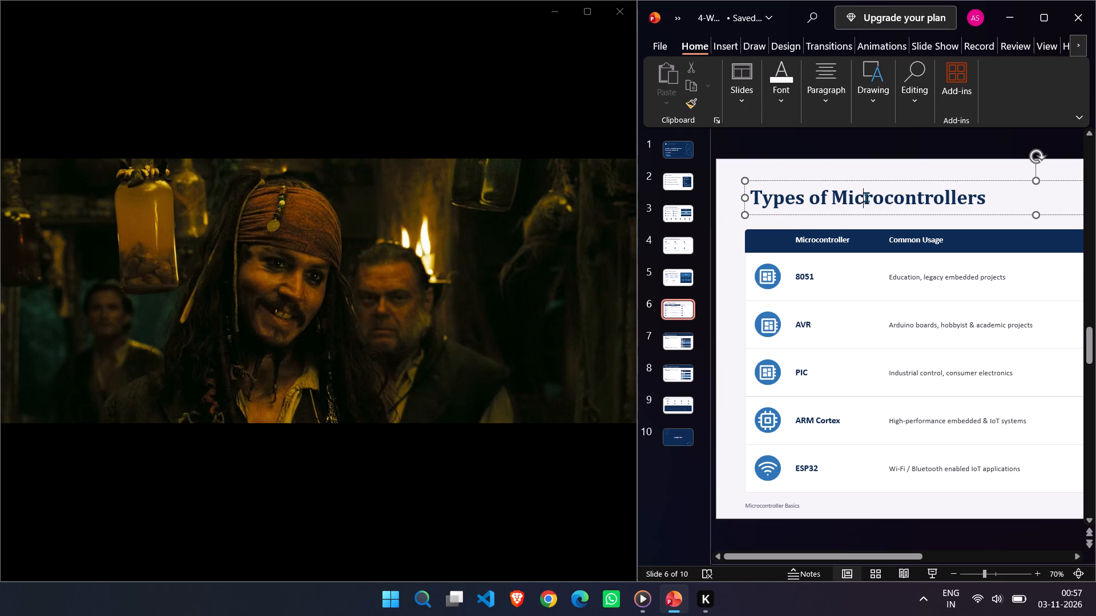
{"action": "left_click", "coordinate": [985, 198]}
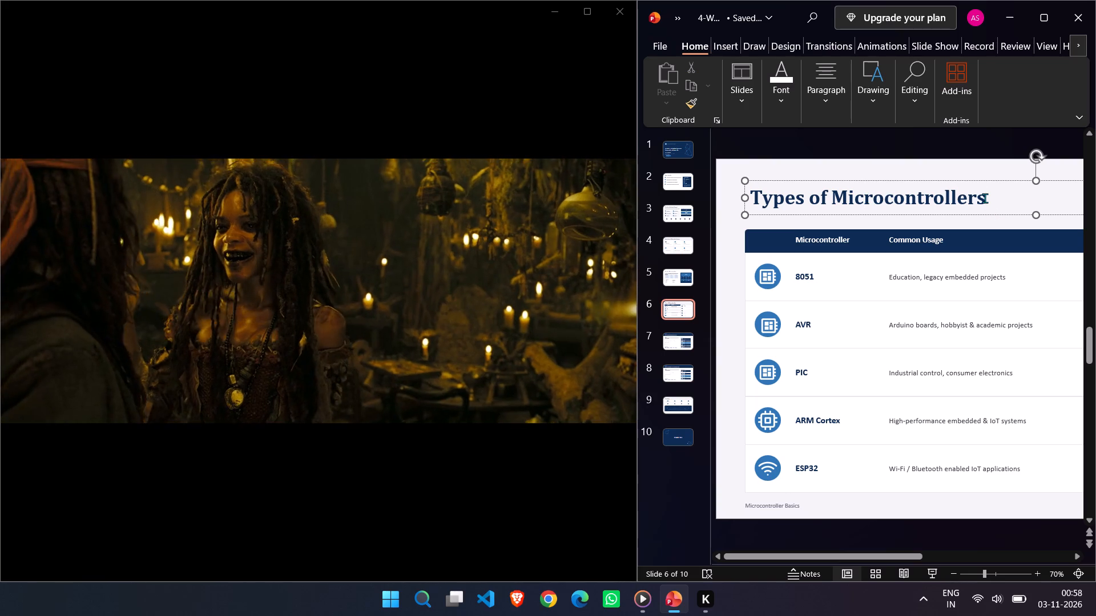
{"action": "key", "text": "BackSpace"}
{"action": "key", "text": "BackSpace"}
{"action": "key", "text": "BackSpace"}
{"action": "key", "text": "BackSpace"}
{"action": "key", "text": "BackSpace"}
{"action": "key", "text": "BackSpace"}
{"action": "key", "text": "BackSpace"}
{"action": "key", "text": "BackSpace"}
{"action": "key", "text": "BackSpace"}
{"action": "key", "text": "BackSpace"}
{"action": "key", "text": "BackSpace"}
{"action": "key", "text": "BackSpace"}
{"action": "key", "text": "BackSpace"}
{"action": "key", "text": "BackSpace"}
{"action": "key", "text": "BackSpace"}
{"action": "key", "text": "BackSpace"}
{"action": "key", "text": "BackSpace"}
{"action": "key", "text": "BackSpace"}
{"action": "key", "text": "BackSpace"}
{"action": "key", "text": "BackSpace"}
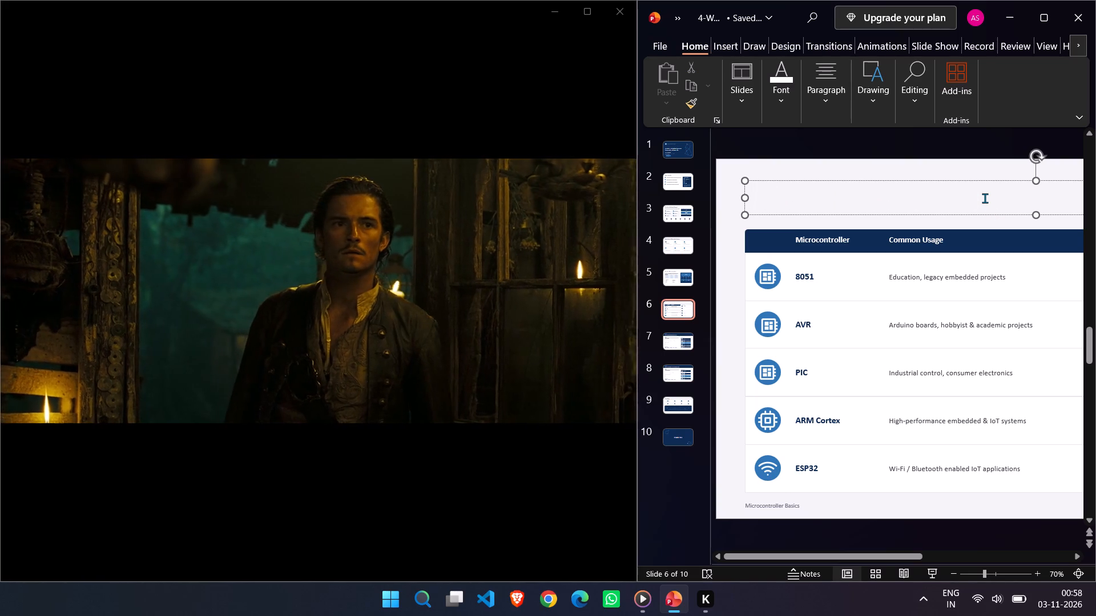
{"action": "type", "text": "ty"}
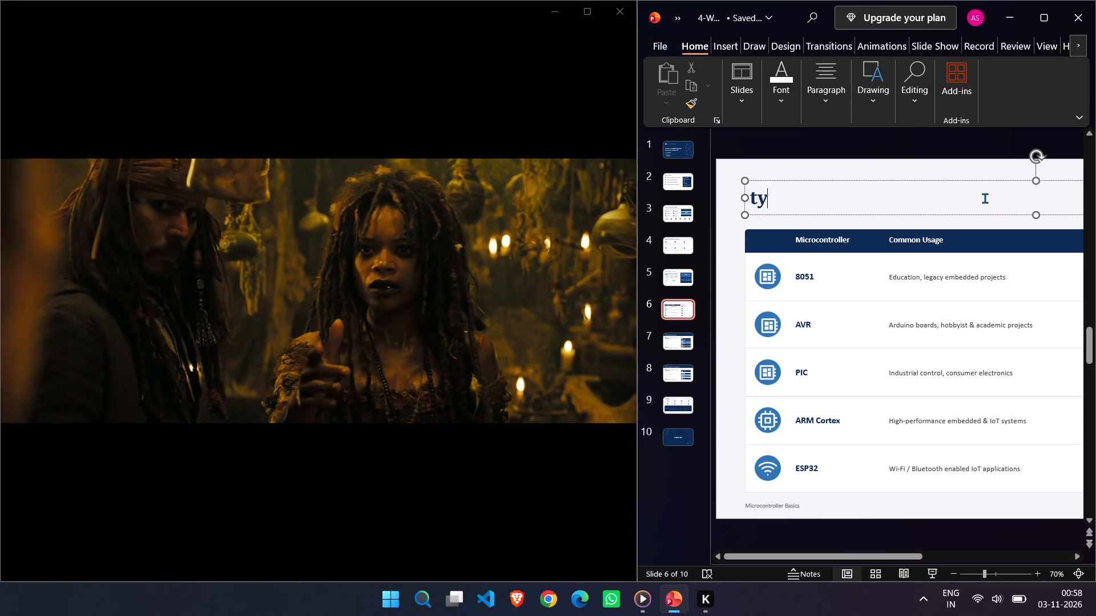
{"action": "type", "text": "pes"}
{"action": "key", "text": "space"}
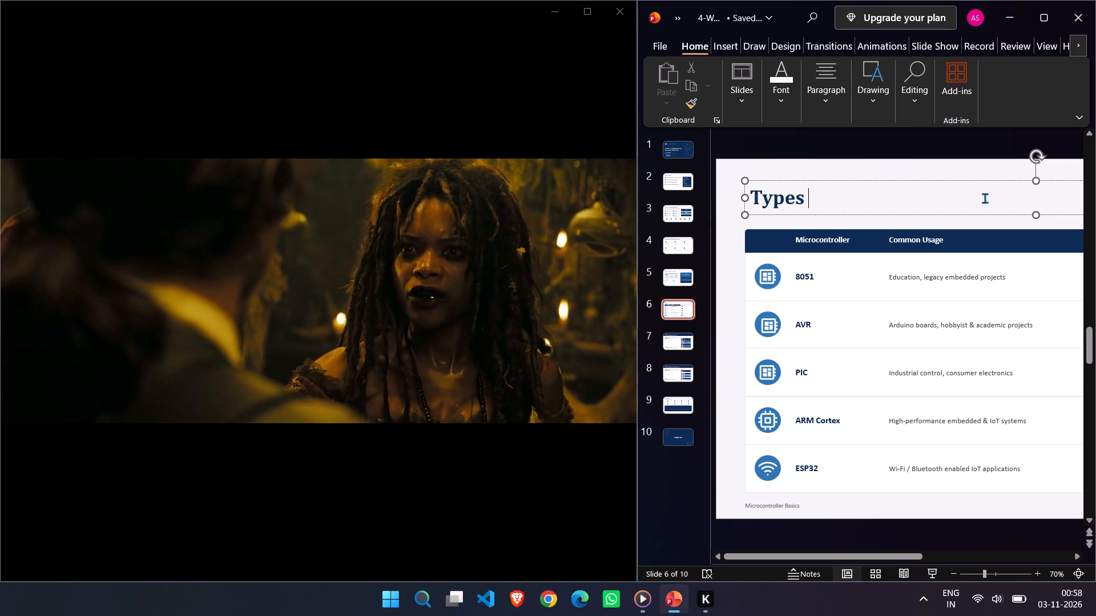
{"action": "type", "text": "of micr"}
{"action": "key", "text": "o"}
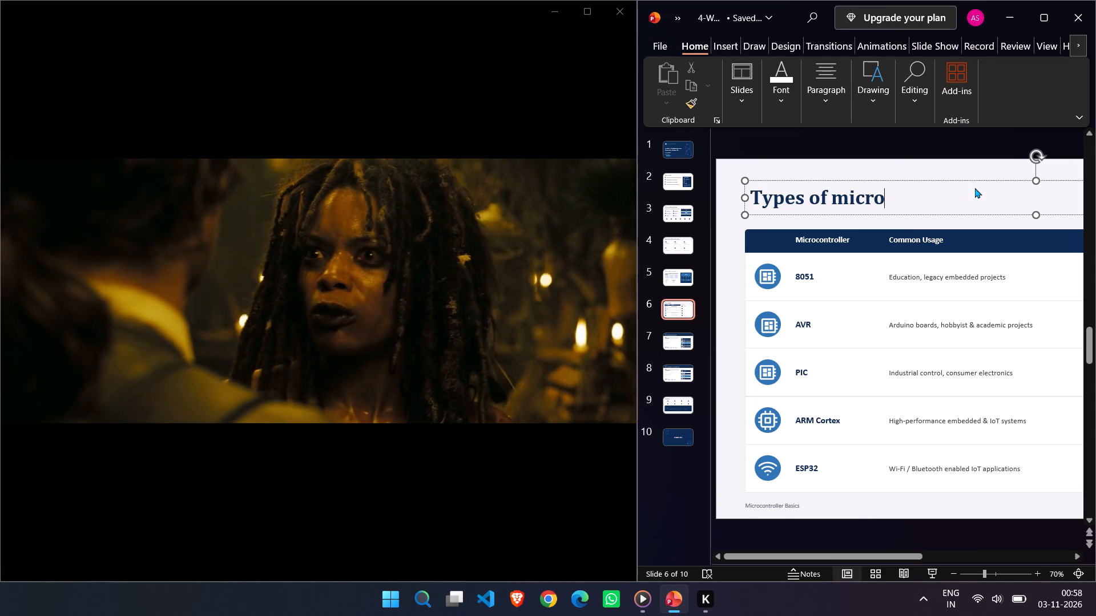
{"action": "type", "text": "con"}
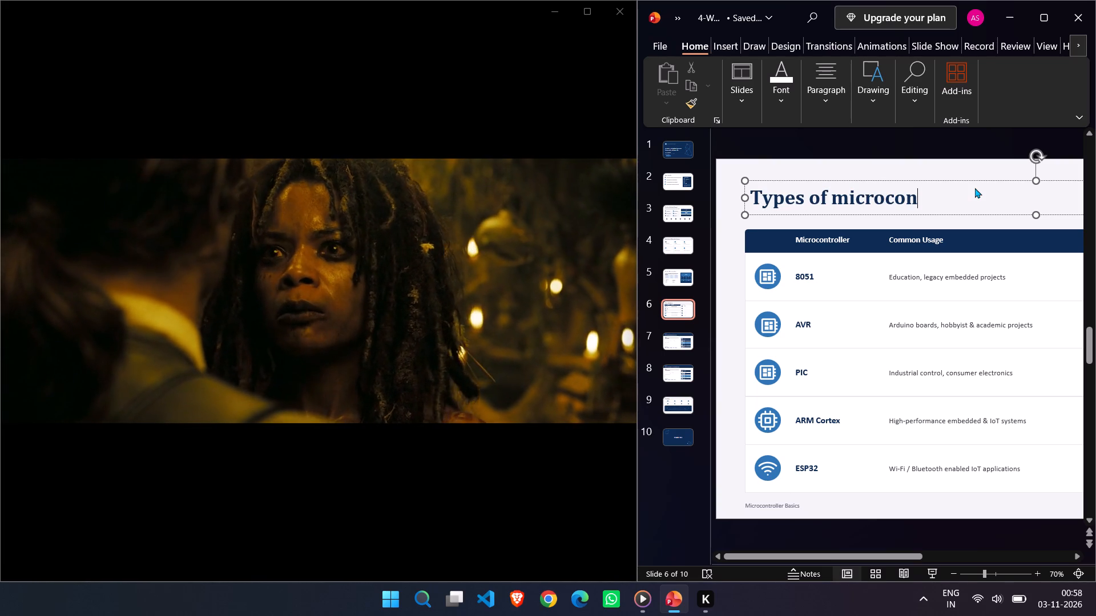
{"action": "type", "text": "troll"}
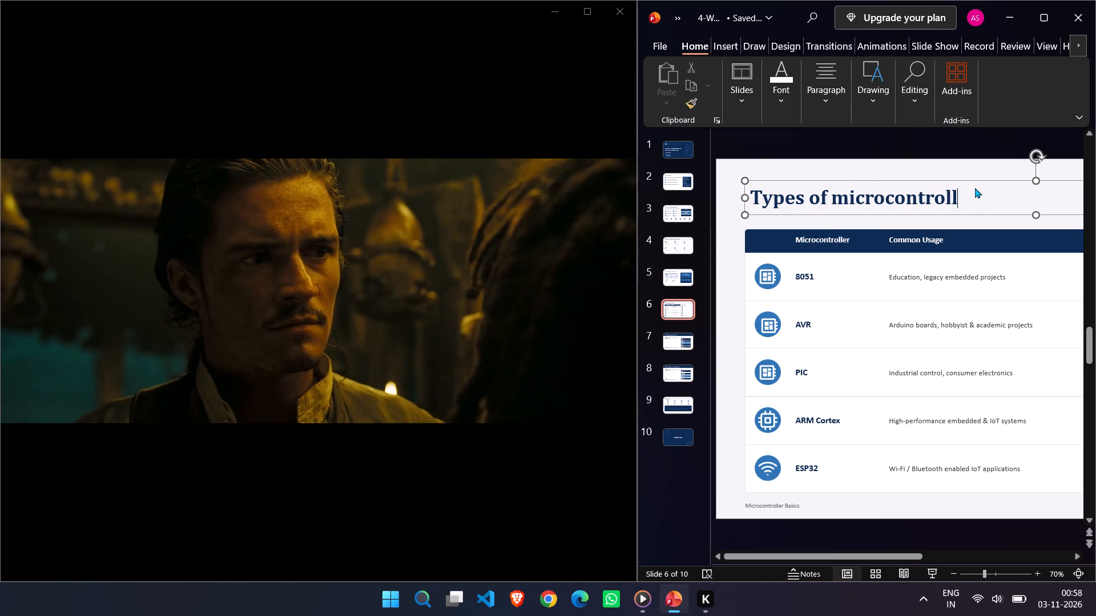
{"action": "type", "text": "ers"}
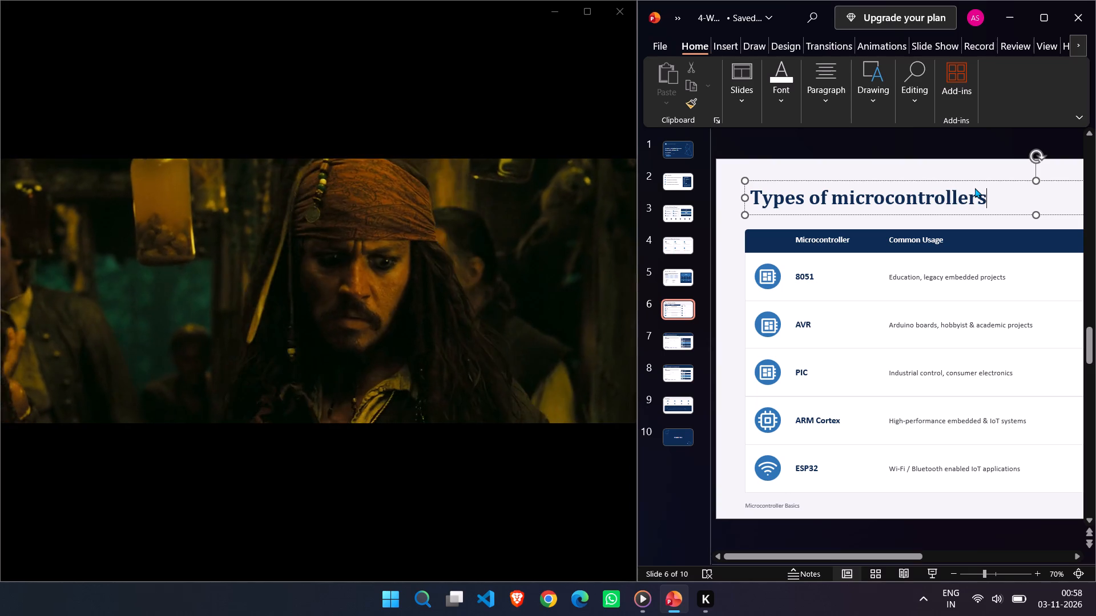
{"action": "left_click", "coordinate": [898, 309]}
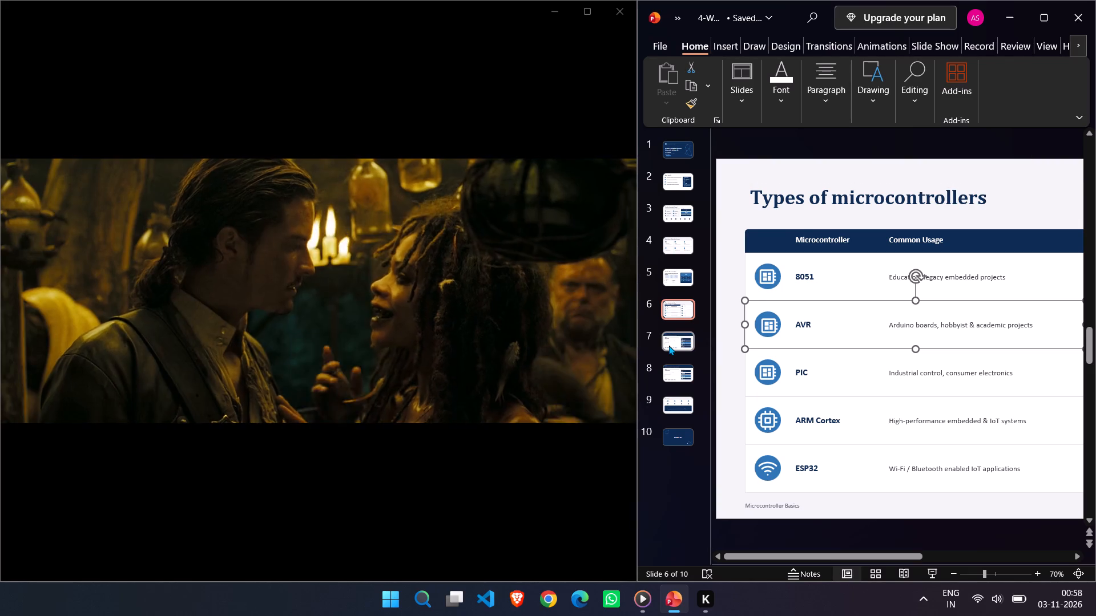
On the Project 1 slide, clear the title in the dark blue header and retype it as "Smart home automastion system".
{"action": "left_click", "coordinate": [669, 345]}
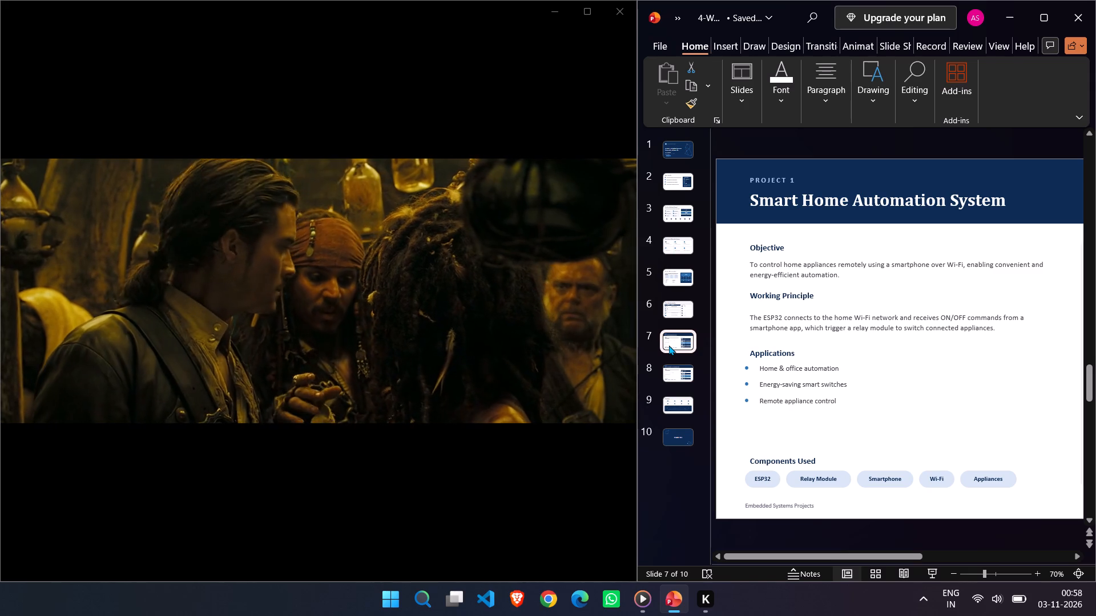
{"action": "left_click", "coordinate": [983, 208]}
{"action": "left_click", "coordinate": [1002, 209]}
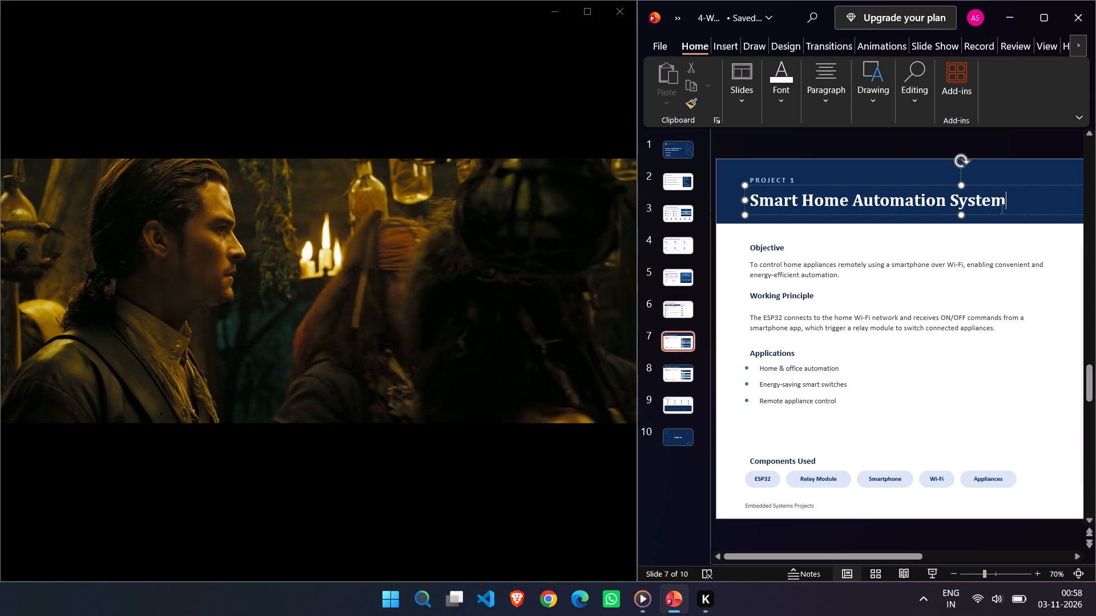
{"action": "key", "text": "BackSpace"}
{"action": "key", "text": "BackSpace"}
{"action": "key", "text": "BackSpace"}
{"action": "key", "text": "BackSpace"}
{"action": "key", "text": "BackSpace"}
{"action": "key", "text": "BackSpace"}
{"action": "key", "text": "BackSpace"}
{"action": "key", "text": "BackSpace"}
{"action": "key", "text": "BackSpace"}
{"action": "key", "text": "BackSpace"}
{"action": "key", "text": "BackSpace"}
{"action": "key", "text": "BackSpace"}
{"action": "key", "text": "BackSpace"}
{"action": "key", "text": "BackSpace"}
{"action": "key", "text": "BackSpace"}
{"action": "key", "text": "BackSpace"}
{"action": "key", "text": "BackSpace"}
{"action": "key", "text": "BackSpace"}
{"action": "key", "text": "BackSpace"}
{"action": "key", "text": "BackSpace"}
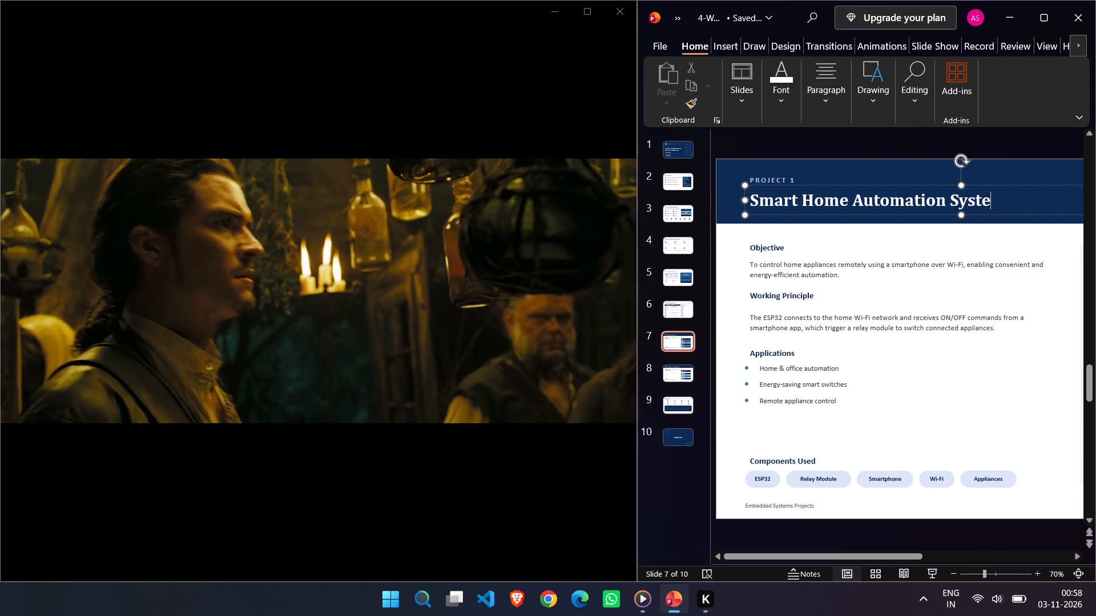
{"action": "key", "text": "BackSpace"}
{"action": "key", "text": "BackSpace"}
{"action": "key", "text": "BackSpace"}
{"action": "key", "text": "BackSpace"}
{"action": "key", "text": "BackSpace"}
{"action": "key", "text": "BackSpace"}
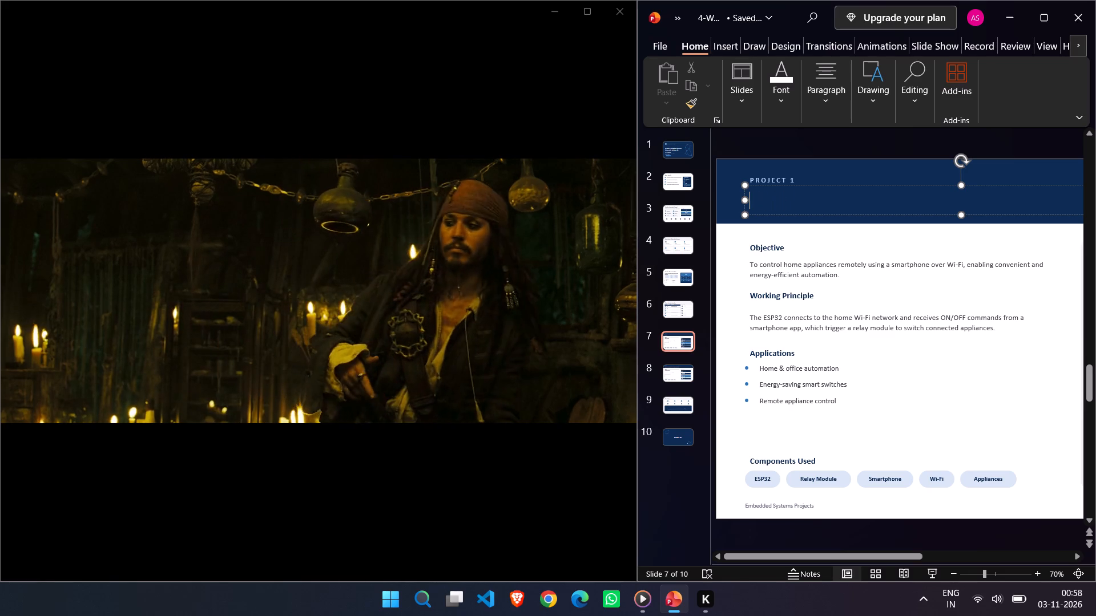
{"action": "key", "text": "shift+s"}
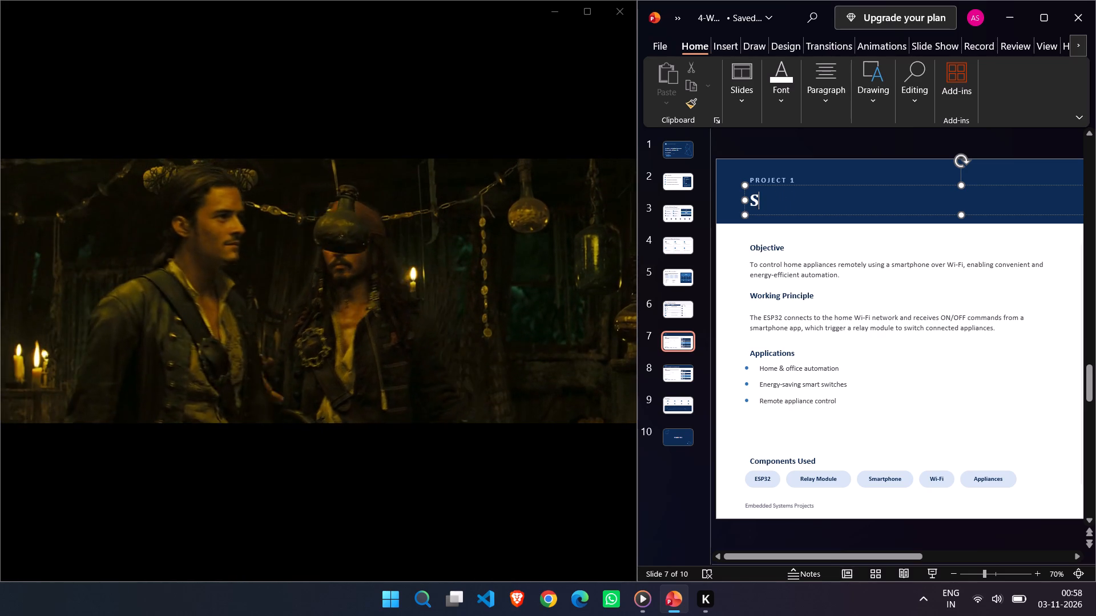
{"action": "type", "text": "mart home"}
{"action": "key", "text": "space"}
{"action": "key", "text": "a"}
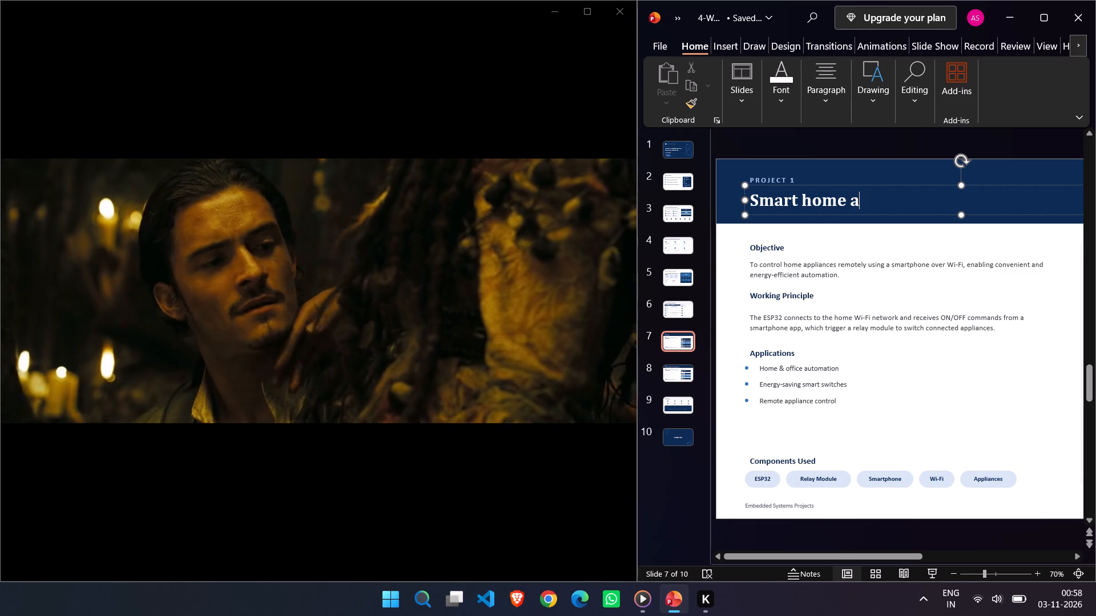
{"action": "type", "text": "utomastion"}
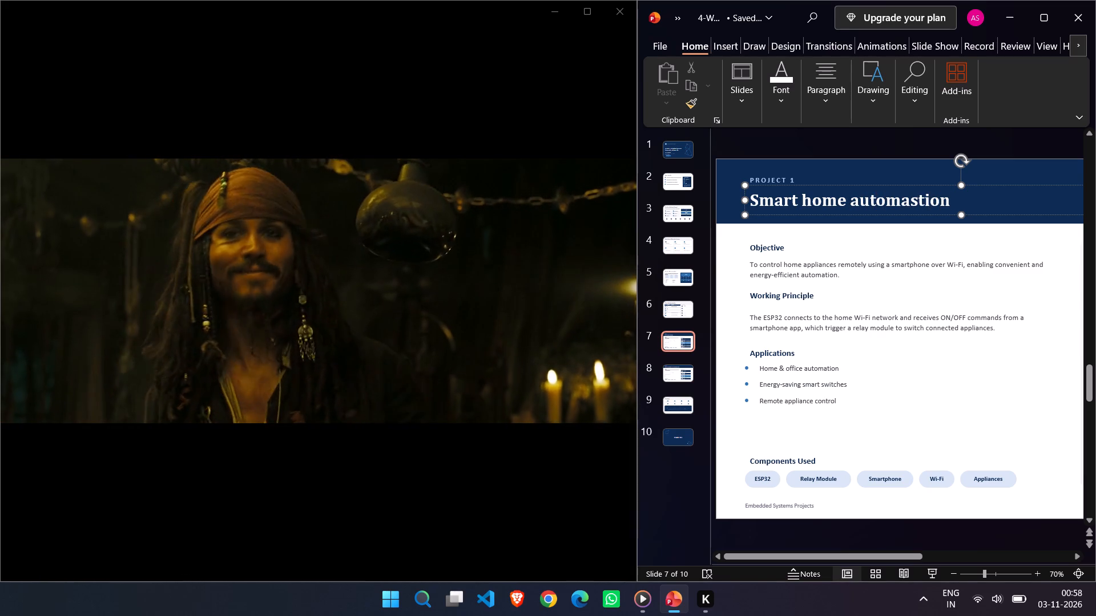
{"action": "key", "text": "space"}
{"action": "type", "text": "syste"}
{"action": "key", "text": "m"}
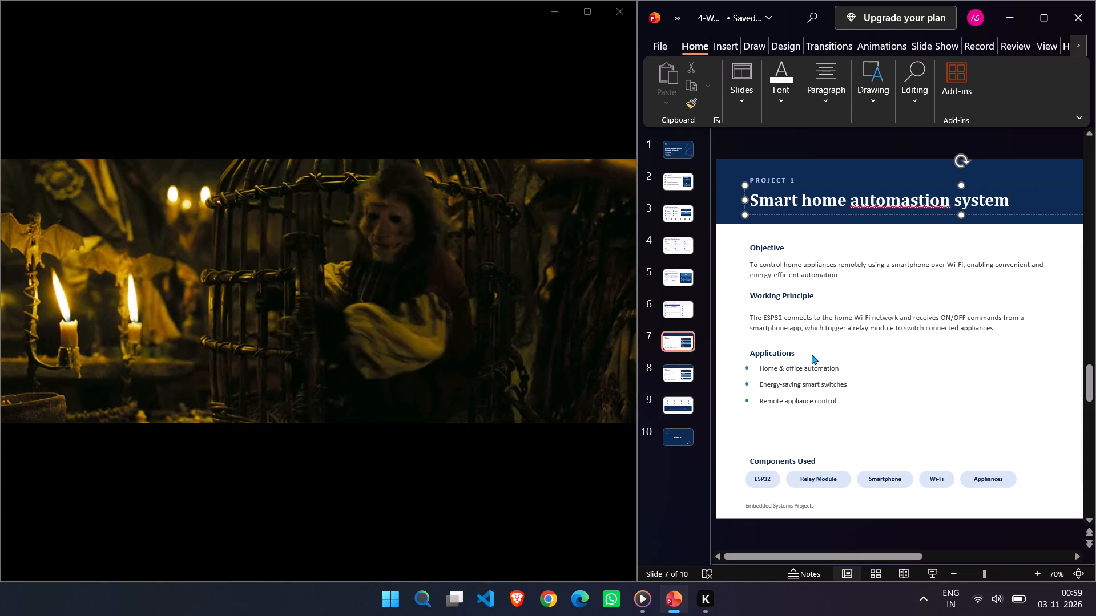
Clear the heading above the three bullet points and retype it as "Applications".
{"action": "left_click", "coordinate": [804, 348]}
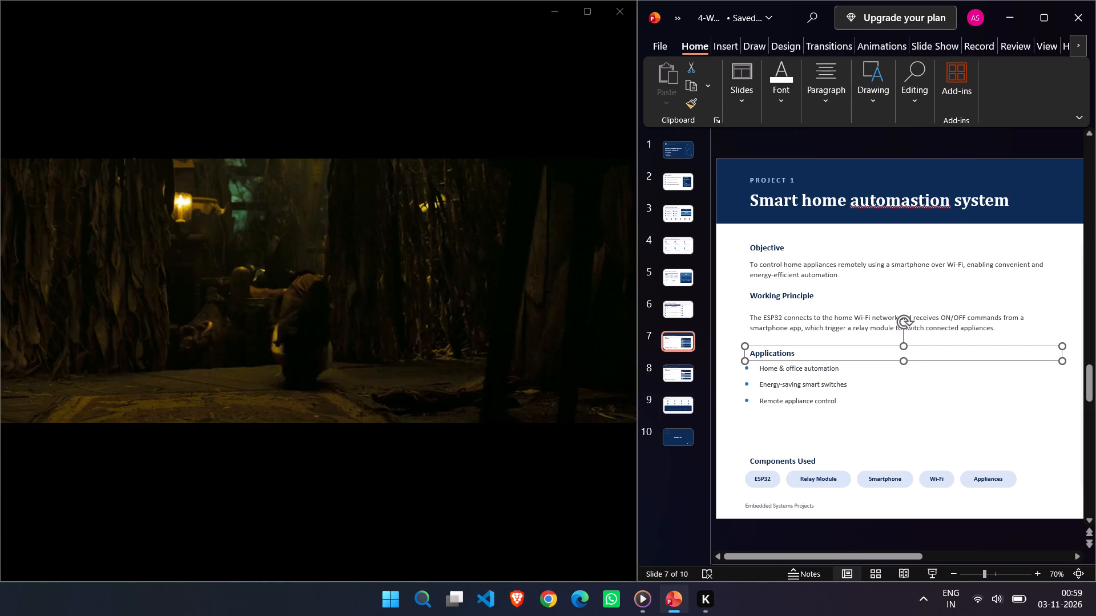
{"action": "double_click", "coordinate": [803, 350]}
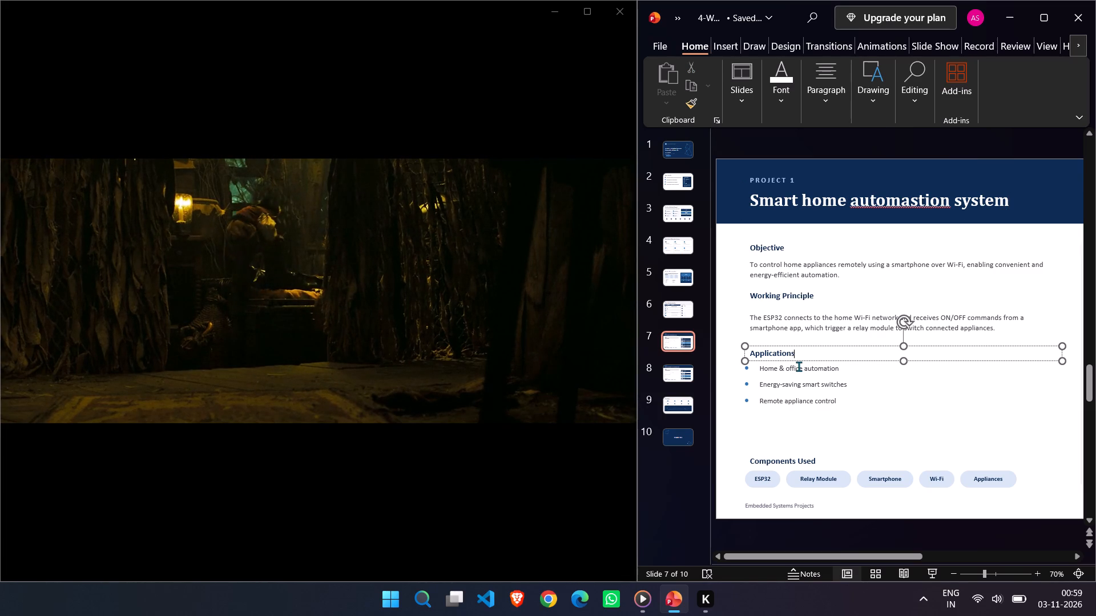
{"action": "key", "text": "BackSpace"}
{"action": "key", "text": "BackSpace"}
{"action": "key", "text": "BackSpace"}
{"action": "key", "text": "BackSpace"}
{"action": "key", "text": "BackSpace"}
{"action": "key", "text": "BackSpace"}
{"action": "key", "text": "BackSpace"}
{"action": "key", "text": "BackSpace"}
{"action": "key", "text": "BackSpace"}
{"action": "key", "text": "BackSpace"}
{"action": "key", "text": "BackSpace"}
{"action": "key", "text": "BackSpace"}
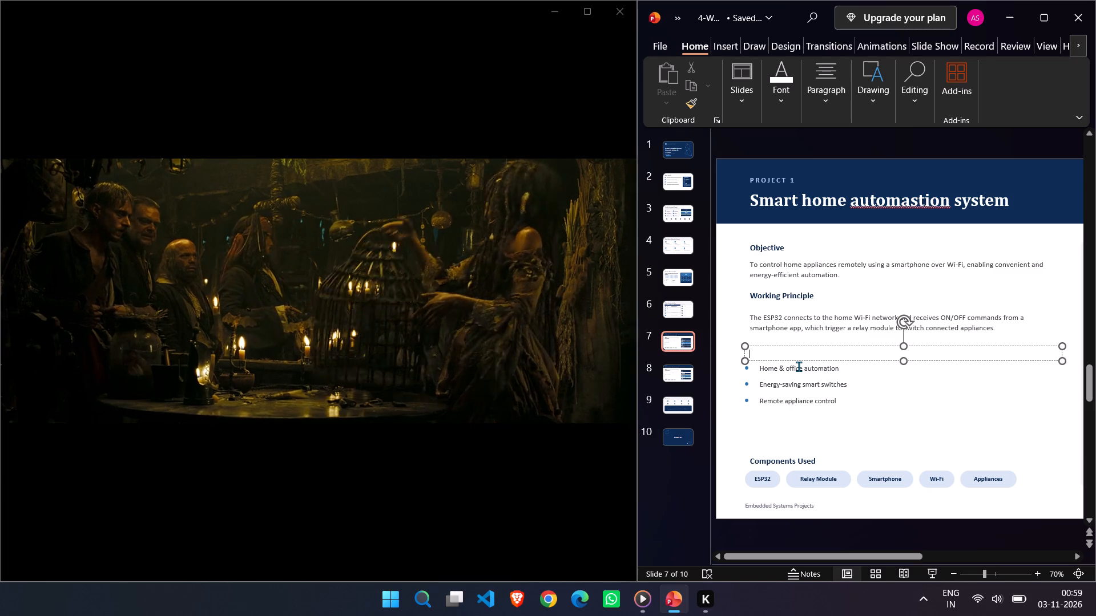
{"action": "key", "text": "shift+a"}
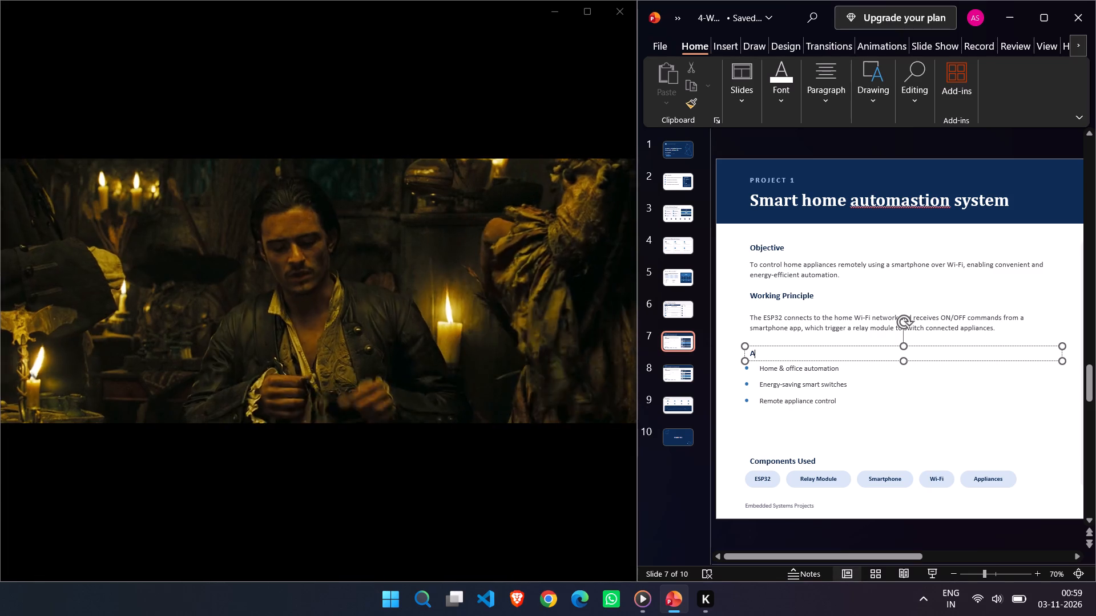
{"action": "type", "text": "pplications"}
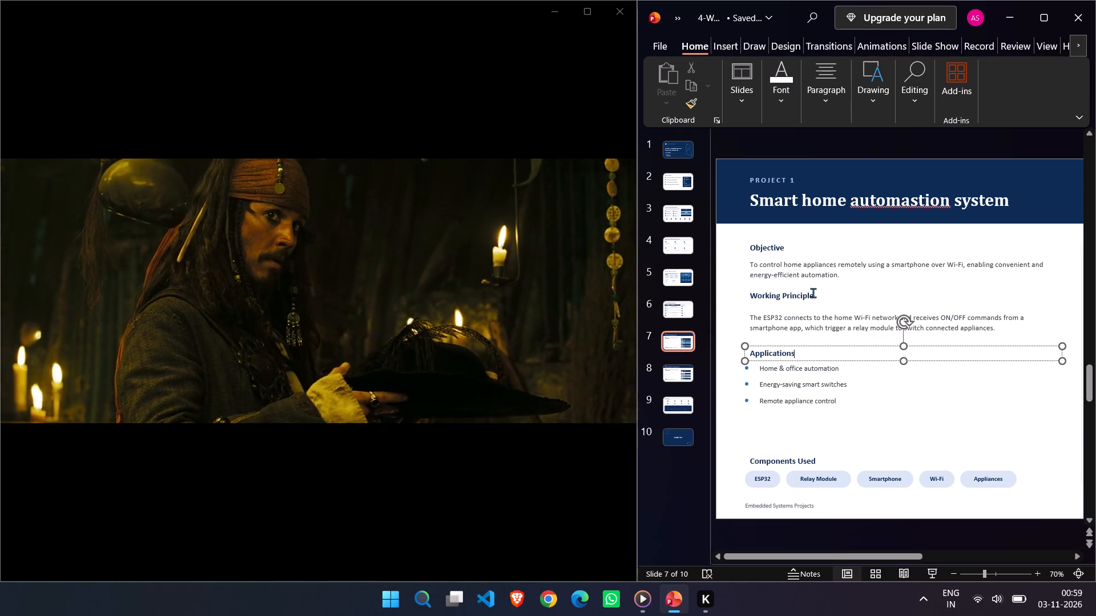
Clear the heading above the ESP32 description paragraph and retype it as "Working principle".
{"action": "left_click", "coordinate": [813, 293]}
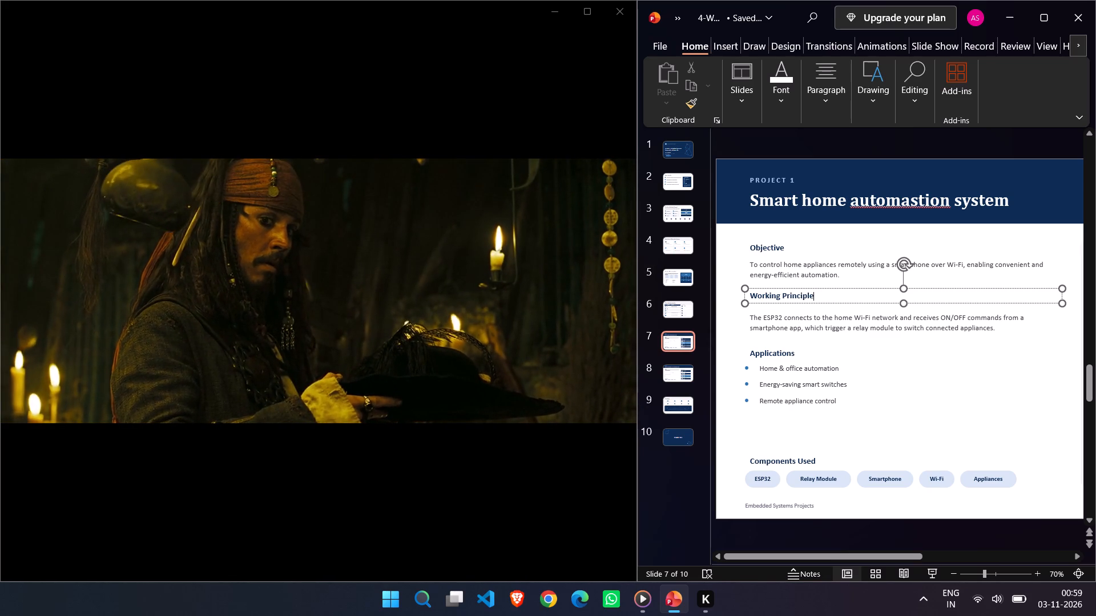
{"action": "key", "text": "BackSpace"}
{"action": "key", "text": "BackSpace"}
{"action": "key", "text": "BackSpace"}
{"action": "key", "text": "BackSpace"}
{"action": "key", "text": "BackSpace"}
{"action": "key", "text": "BackSpace"}
{"action": "key", "text": "BackSpace"}
{"action": "key", "text": "BackSpace"}
{"action": "key", "text": "BackSpace"}
{"action": "key", "text": "BackSpace"}
{"action": "key", "text": "BackSpace"}
{"action": "key", "text": "BackSpace"}
{"action": "key", "text": "BackSpace"}
{"action": "key", "text": "BackSpace"}
{"action": "key", "text": "BackSpace"}
{"action": "key", "text": "BackSpace"}
{"action": "key", "text": "BackSpace"}
{"action": "key", "text": "BackSpace"}
{"action": "key", "text": "BackSpace"}
{"action": "key", "text": "BackSpace"}
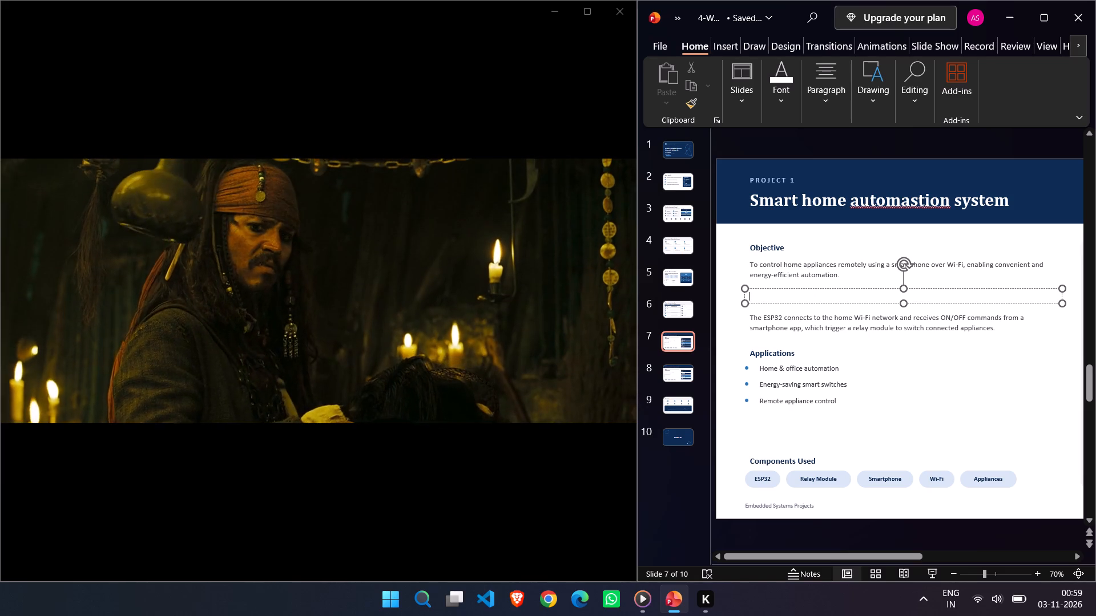
{"action": "key", "text": "shift+w"}
{"action": "type", "text": "orking principle"}
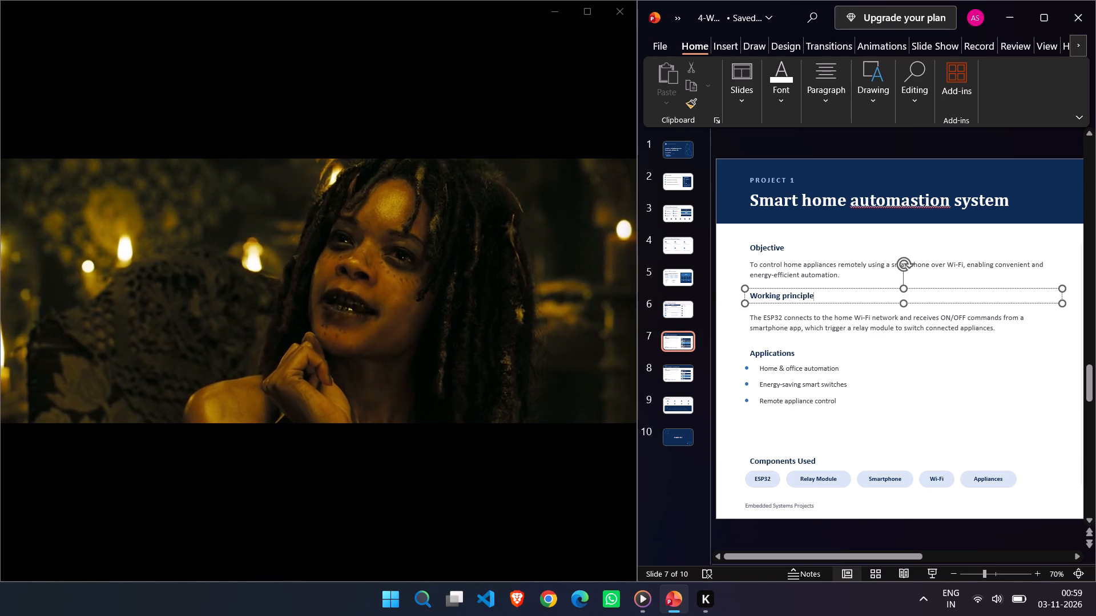
Clear the heading above the first paragraph and retype it as "Objective".
{"action": "left_click", "coordinate": [792, 250]}
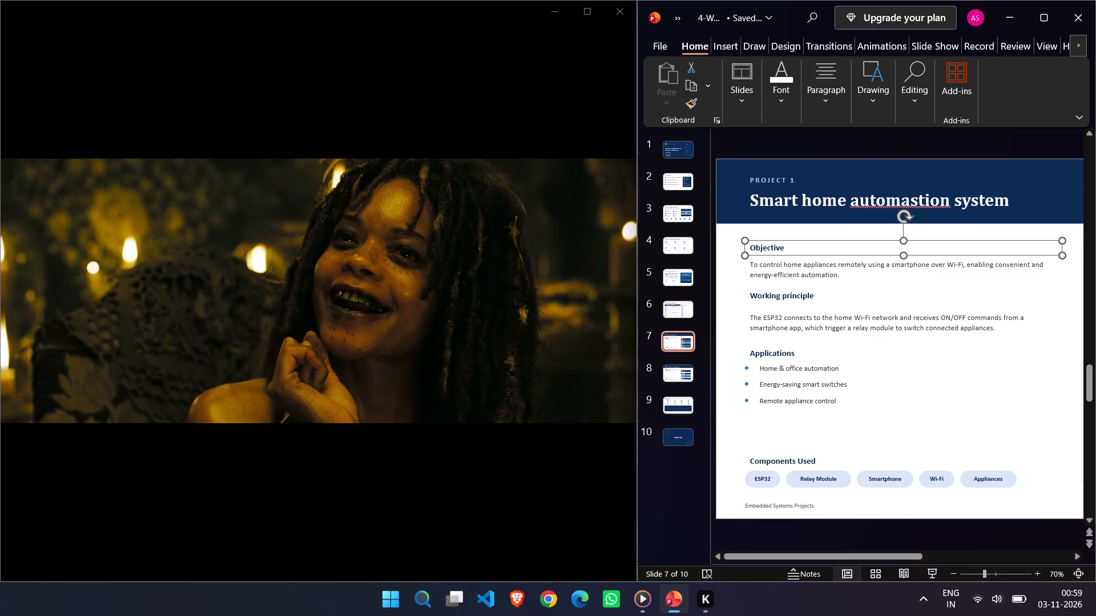
{"action": "left_click", "coordinate": [781, 252]}
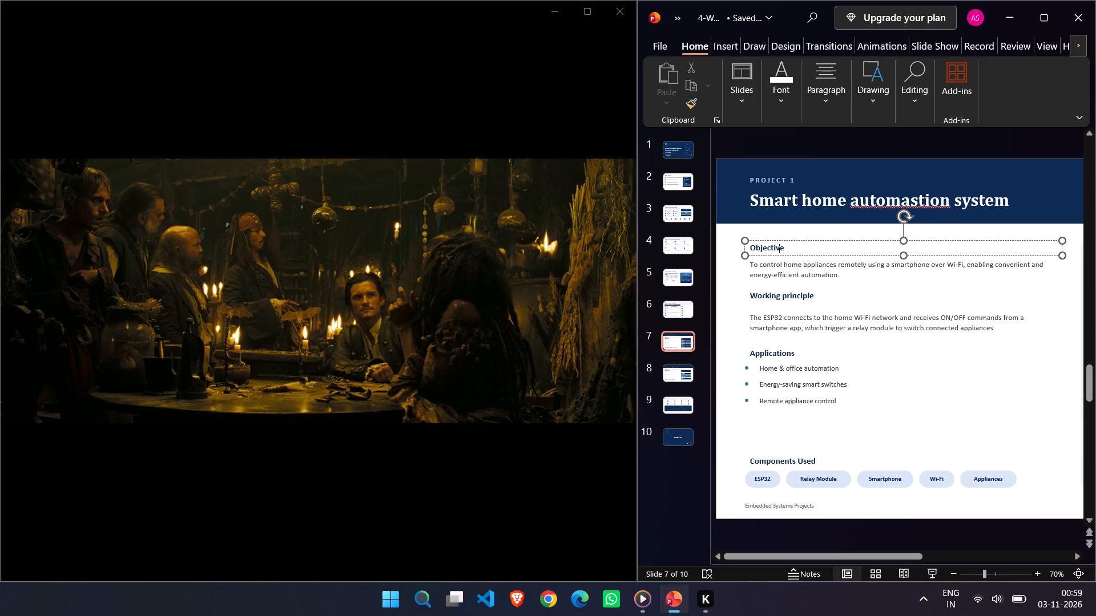
{"action": "key", "text": "Right"}
{"action": "key", "text": "BackSpace"}
{"action": "key", "text": "BackSpace"}
{"action": "key", "text": "BackSpace"}
{"action": "key", "text": "BackSpace"}
{"action": "key", "text": "BackSpace"}
{"action": "key", "text": "BackSpace"}
{"action": "key", "text": "BackSpace"}
{"action": "key", "text": "BackSpace"}
{"action": "key", "text": "BackSpace"}
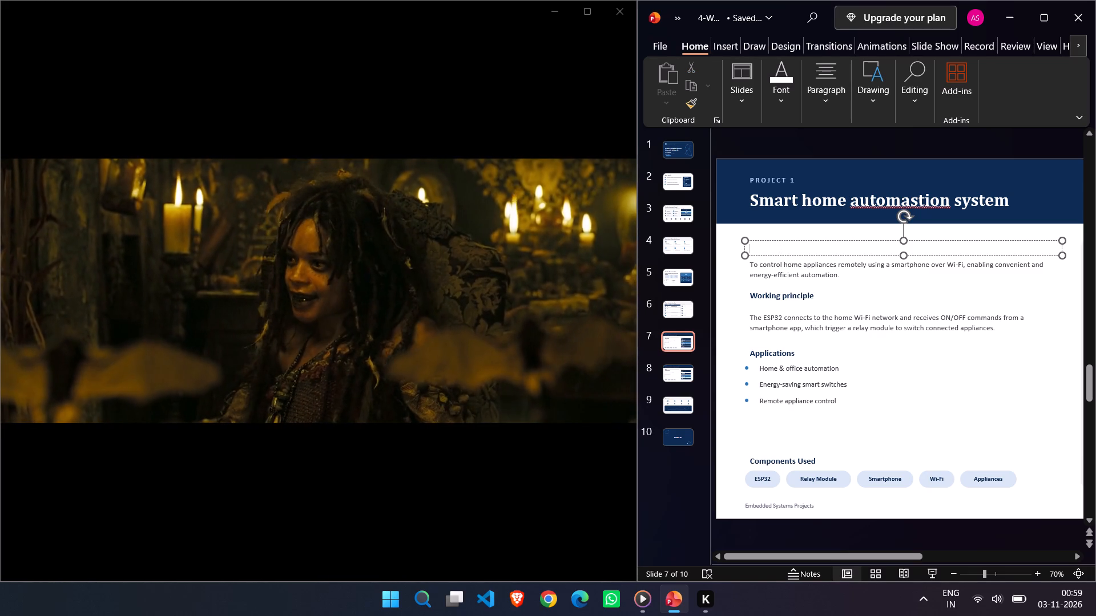
{"action": "key", "text": "shift+i"}
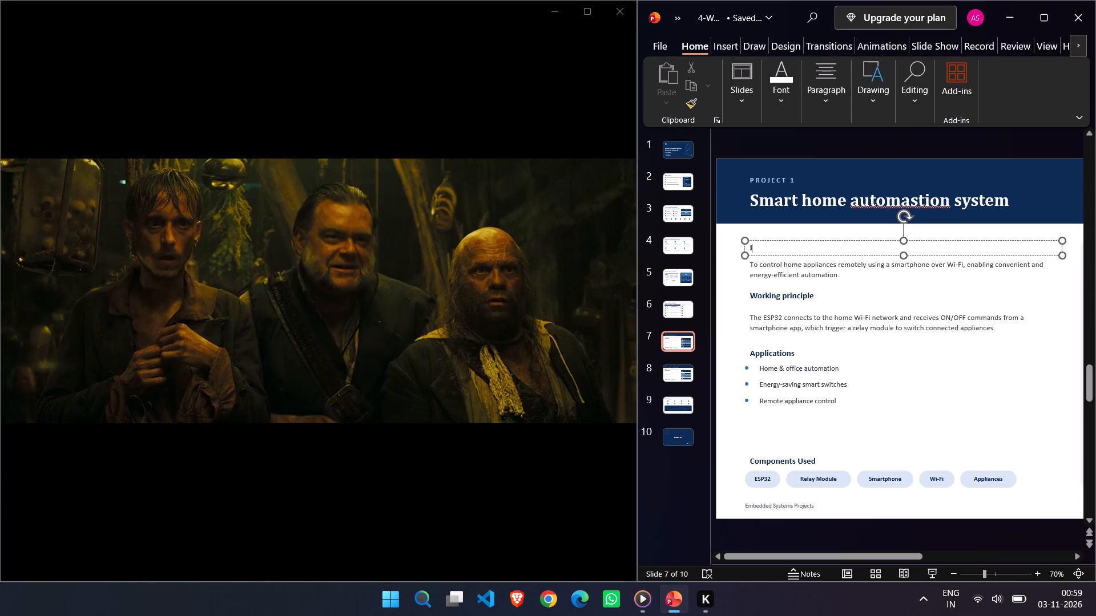
{"action": "key", "text": "Delete"}
{"action": "key", "text": "shift+o"}
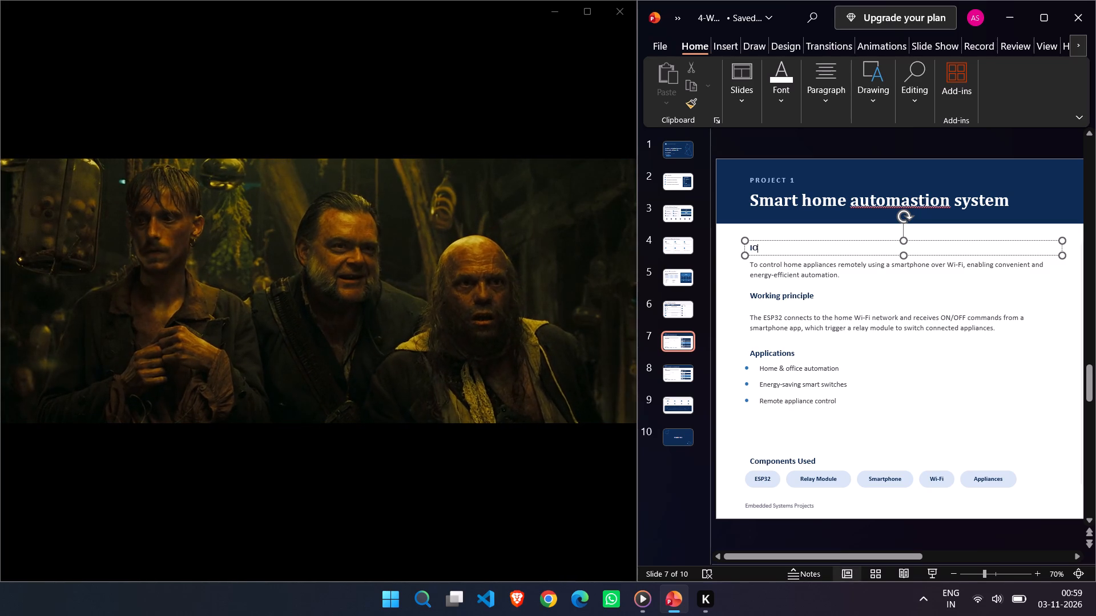
{"action": "key", "text": "BackSpace"}
{"action": "key", "text": "BackSpace"}
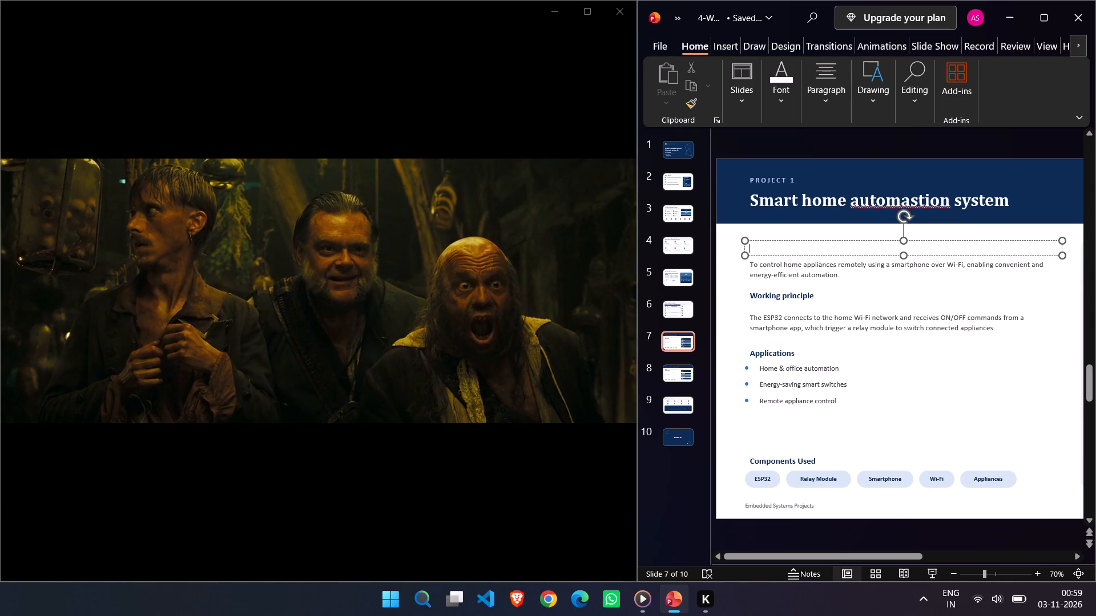
{"action": "key", "text": "shift+o"}
{"action": "type", "text": "bje"}
{"action": "type", "text": "ctive"}
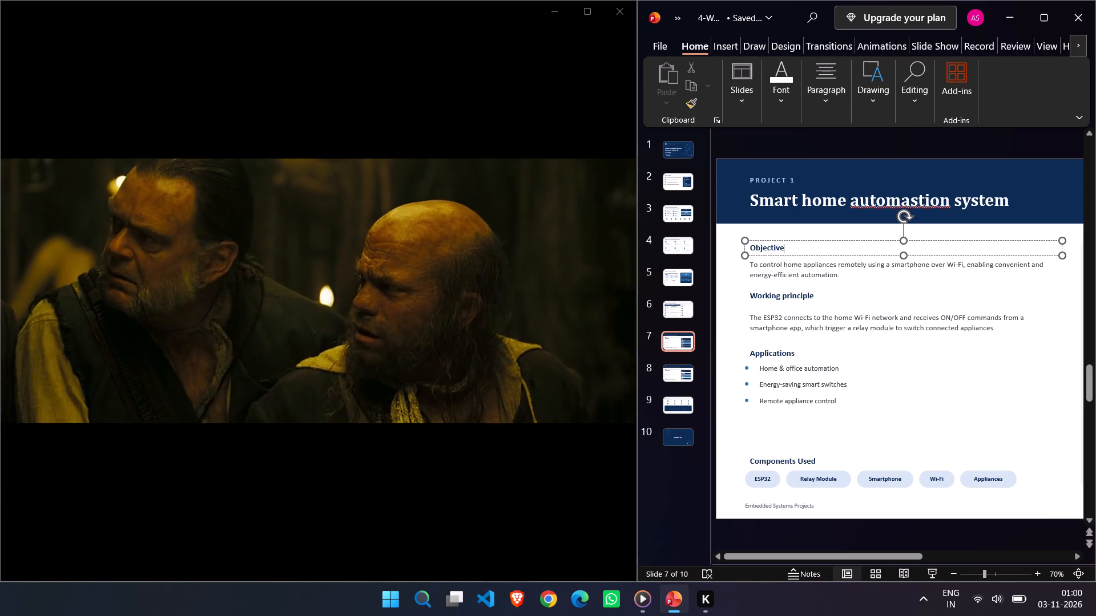
Clear the heading above the row of component labels and retype it as "Components Used".
{"action": "left_click", "coordinate": [821, 462]}
{"action": "left_click", "coordinate": [817, 458]}
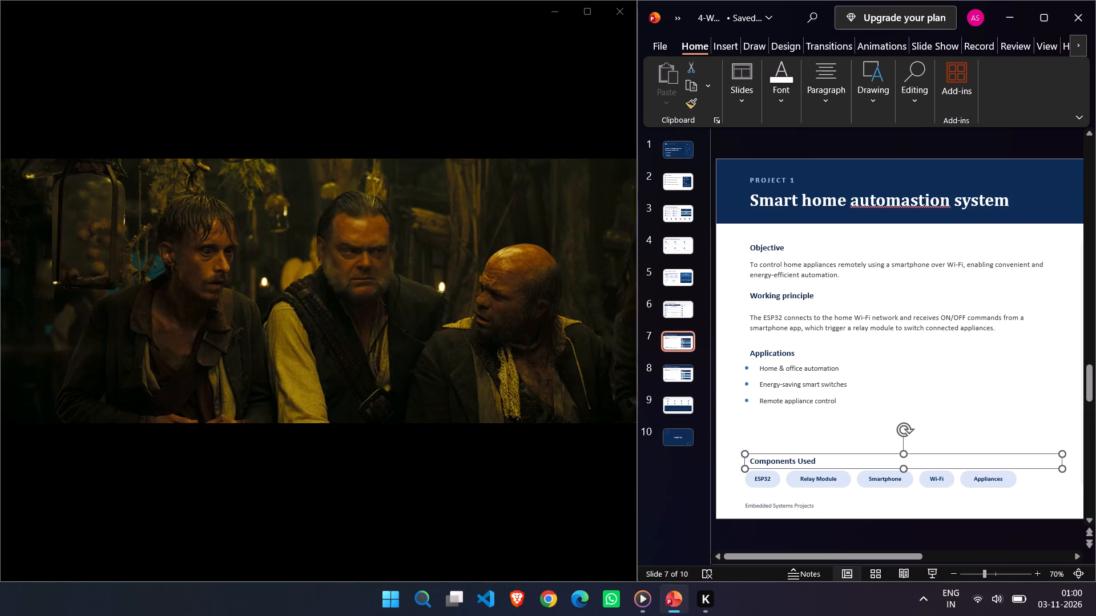
{"action": "left_click", "coordinate": [817, 458]}
{"action": "left_click", "coordinate": [823, 462]}
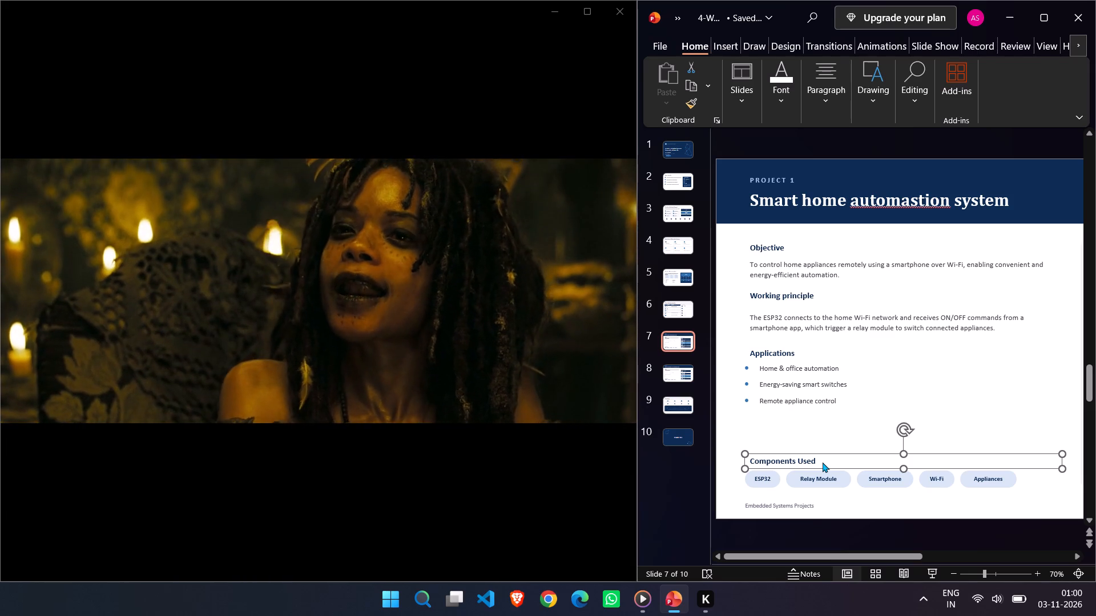
{"action": "left_click", "coordinate": [821, 458]}
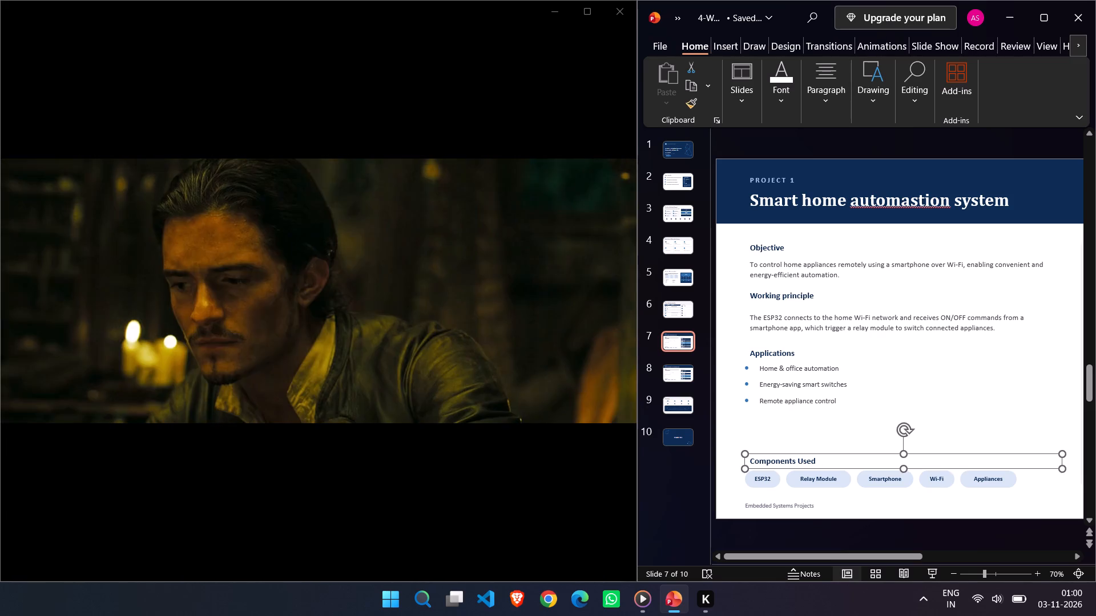
{"action": "left_click", "coordinate": [818, 458]}
{"action": "double_click", "coordinate": [808, 461]}
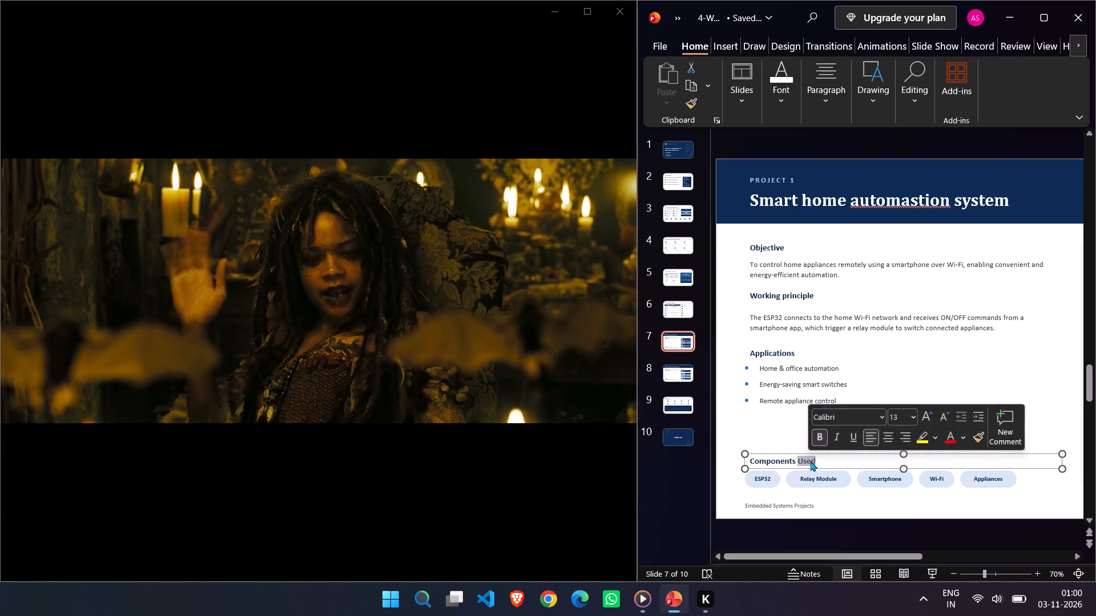
{"action": "left_click", "coordinate": [811, 461]}
{"action": "key", "text": "Right"}
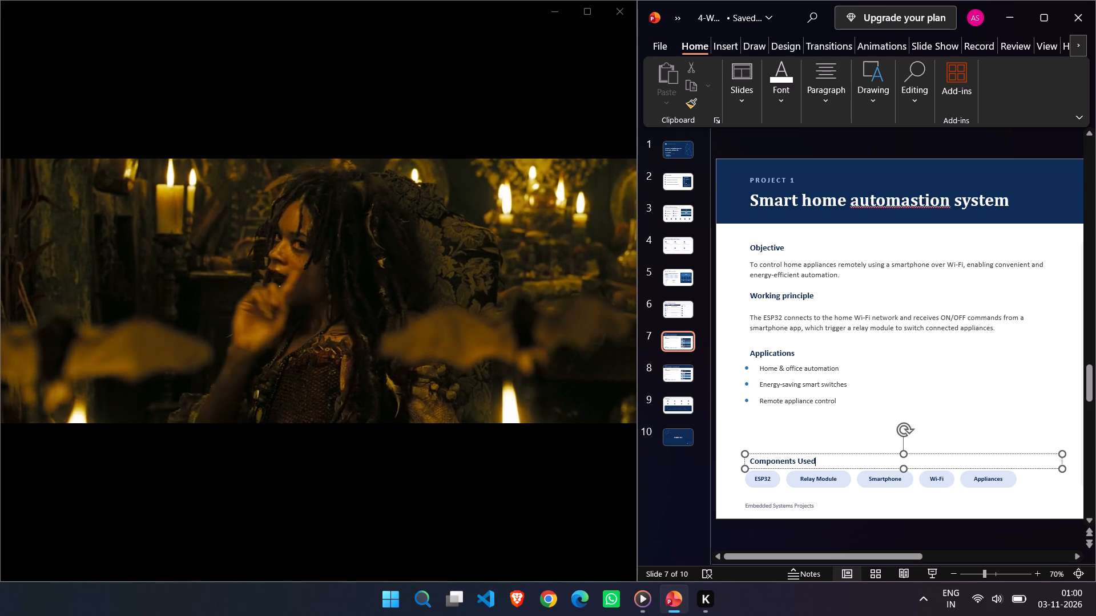
{"action": "key", "text": "BackSpace"}
{"action": "key", "text": "BackSpace"}
{"action": "key", "text": "BackSpace"}
{"action": "key", "text": "BackSpace"}
{"action": "key", "text": "BackSpace"}
{"action": "key", "text": "BackSpace"}
{"action": "key", "text": "BackSpace"}
{"action": "key", "text": "BackSpace"}
{"action": "key", "text": "BackSpace"}
{"action": "key", "text": "BackSpace"}
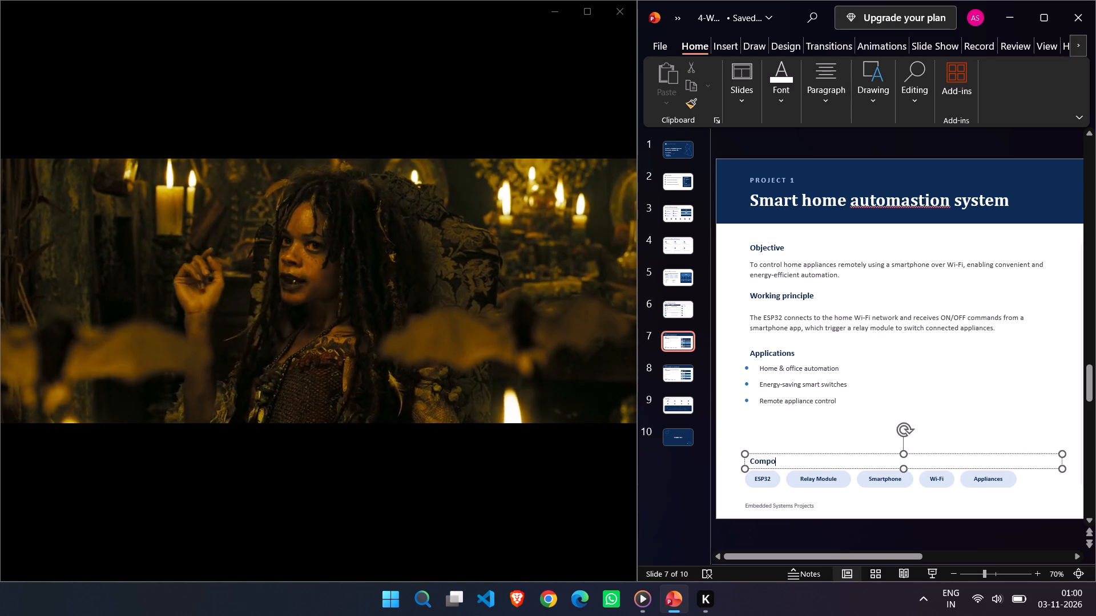
{"action": "key", "text": "BackSpace"}
{"action": "key", "text": "BackSpace"}
{"action": "key", "text": "BackSpace"}
{"action": "key", "text": "BackSpace"}
{"action": "key", "text": "BackSpace"}
{"action": "type", "text": "Components"}
{"action": "key", "text": "space"}
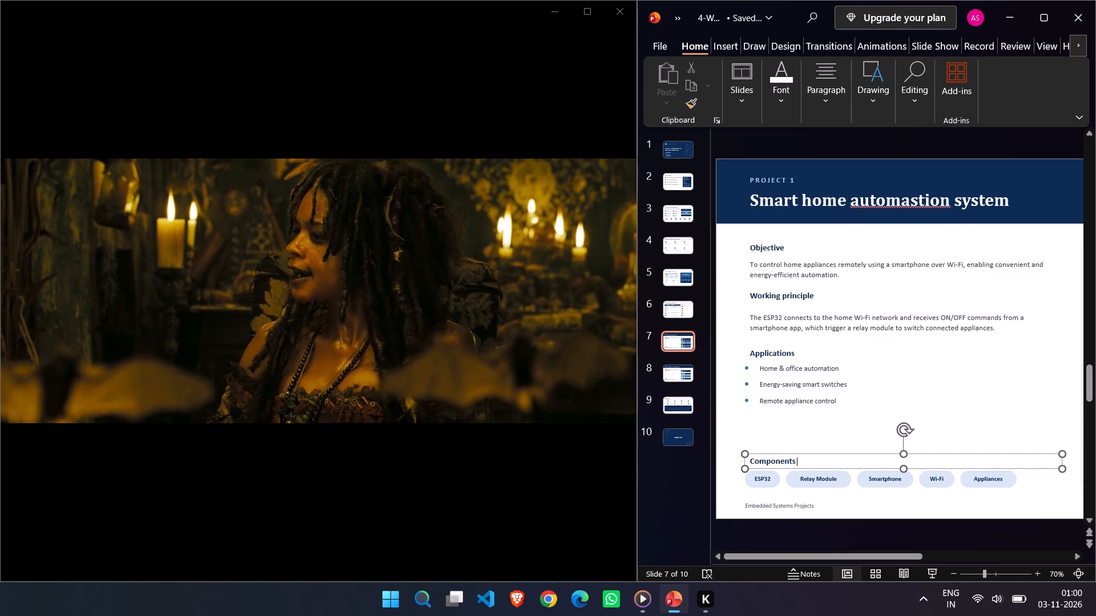
{"action": "type", "text": "Used"}
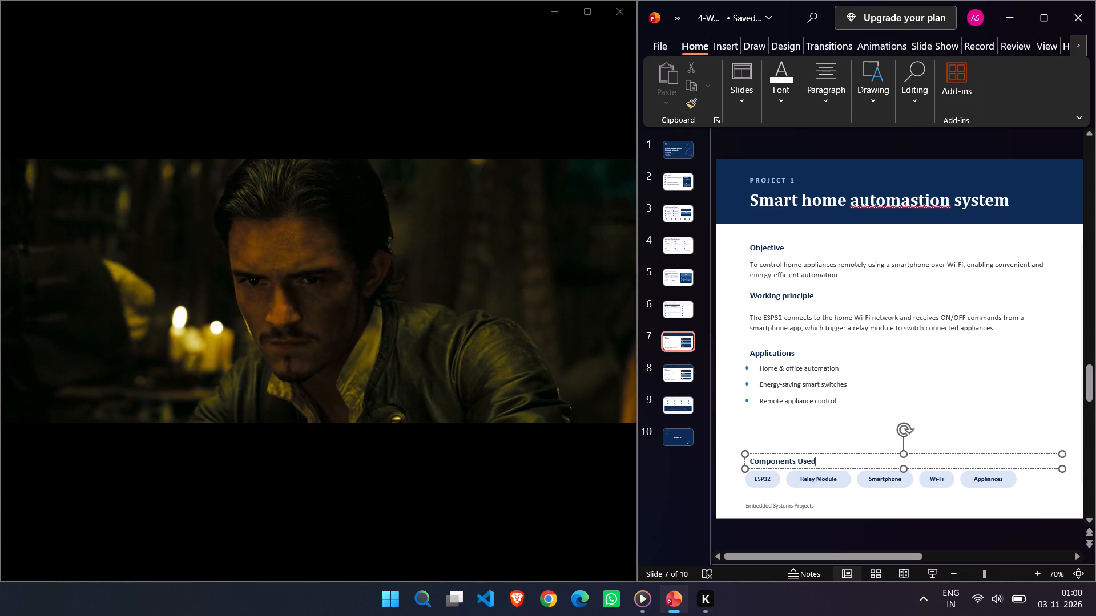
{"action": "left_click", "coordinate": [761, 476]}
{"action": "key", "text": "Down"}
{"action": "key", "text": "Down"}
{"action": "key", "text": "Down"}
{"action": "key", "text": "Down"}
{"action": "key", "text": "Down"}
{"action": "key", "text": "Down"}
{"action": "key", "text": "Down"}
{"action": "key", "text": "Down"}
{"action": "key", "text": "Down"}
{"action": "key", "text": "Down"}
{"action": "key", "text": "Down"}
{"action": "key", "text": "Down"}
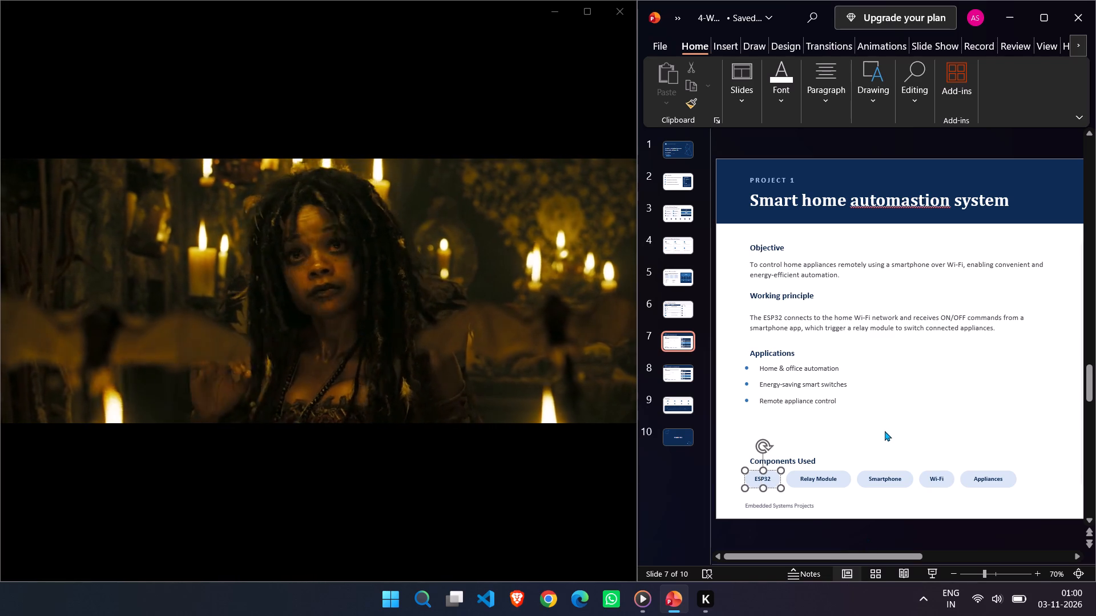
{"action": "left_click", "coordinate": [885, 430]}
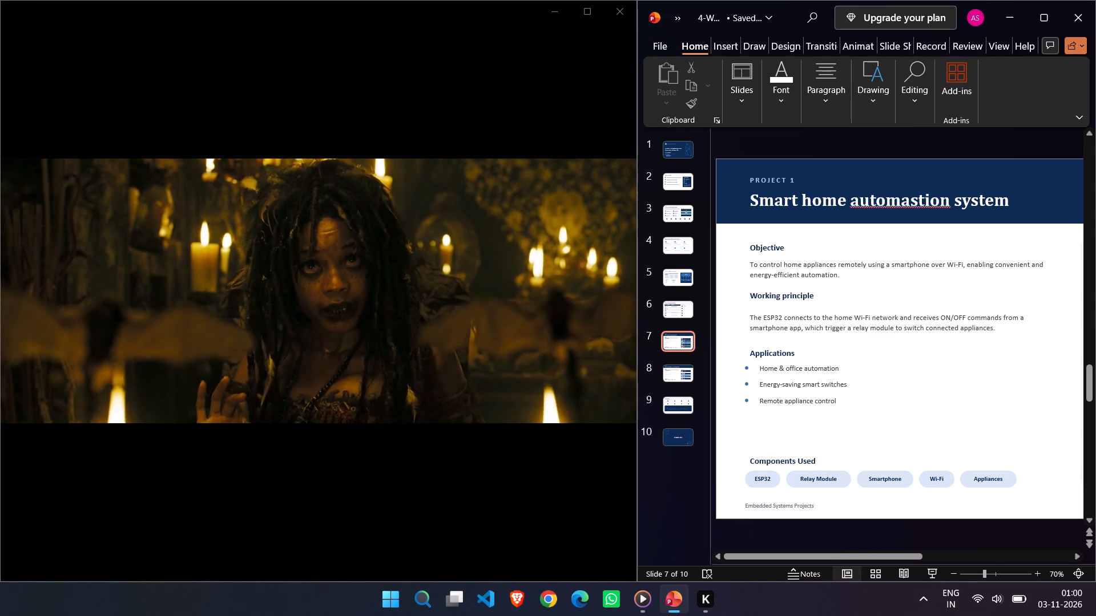
Move the rounded background shape of the ESP32 label straight down to the slide's bottom edge, leaving the text in place.
{"action": "left_click", "coordinate": [772, 481]}
{"action": "key", "text": "Down"}
{"action": "key", "text": "Down"}
{"action": "key", "text": "Down"}
{"action": "key", "text": "Down"}
{"action": "key", "text": "Down"}
{"action": "key", "text": "Down"}
{"action": "key", "text": "Down"}
{"action": "key", "text": "Down"}
{"action": "key", "text": "Down"}
{"action": "key", "text": "Down"}
{"action": "key", "text": "Down"}
{"action": "key", "text": "Down"}
{"action": "key", "text": "Down"}
{"action": "key", "text": "Down"}
{"action": "key", "text": "Down"}
{"action": "key", "text": "Down"}
{"action": "key", "text": "Down"}
{"action": "key", "text": "Down"}
{"action": "key", "text": "Down"}
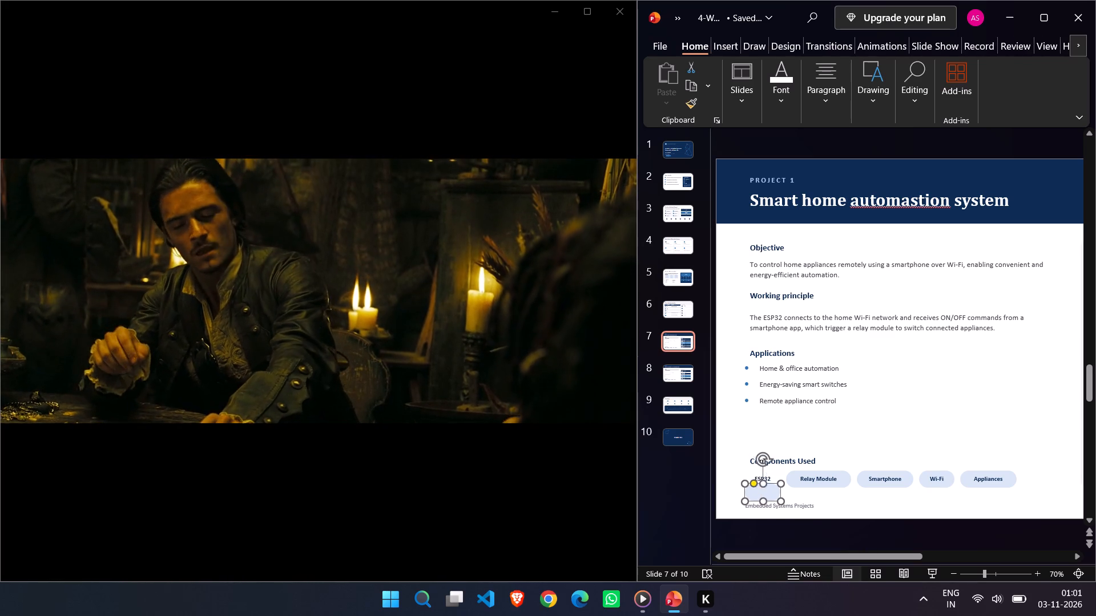
Move the rounded background shape of the Relay Module label straight down to the footer line's level, leaving the text in place.
{"action": "left_click", "coordinate": [843, 473]}
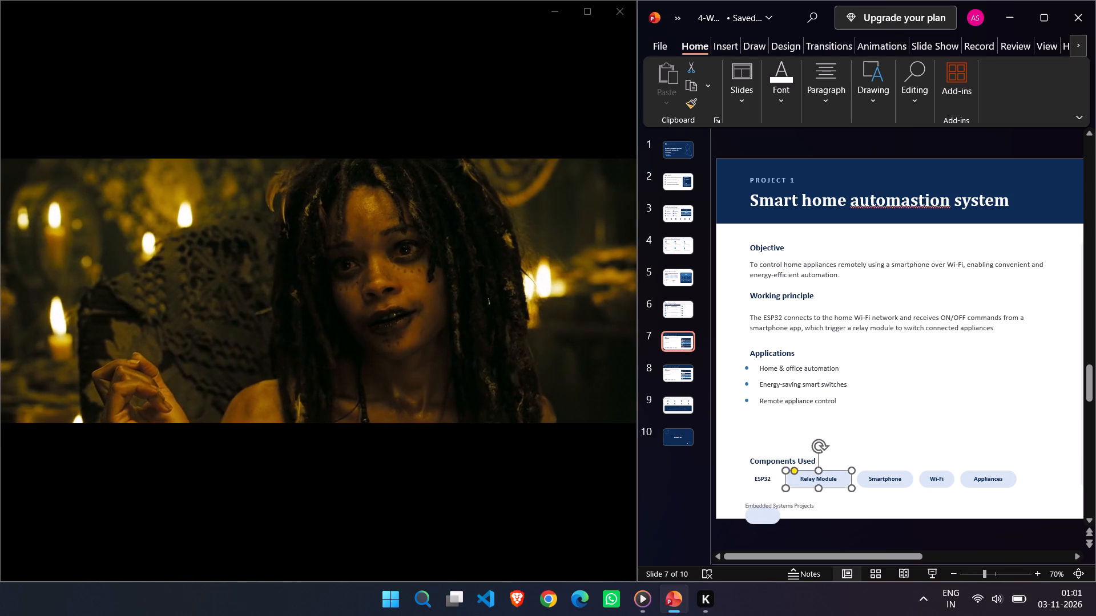
{"action": "key", "text": "Down"}
{"action": "key", "text": "Down"}
{"action": "key", "text": "Down"}
{"action": "key", "text": "Down"}
{"action": "key", "text": "Down"}
{"action": "key", "text": "Down"}
{"action": "key", "text": "Down"}
{"action": "key", "text": "Down"}
{"action": "key", "text": "Down"}
{"action": "key", "text": "Down"}
{"action": "key", "text": "Down"}
{"action": "key", "text": "Down"}
{"action": "key", "text": "Down"}
{"action": "key", "text": "Down"}
{"action": "key", "text": "Down"}
{"action": "key", "text": "Down"}
{"action": "key", "text": "Down"}
{"action": "key", "text": "Down"}
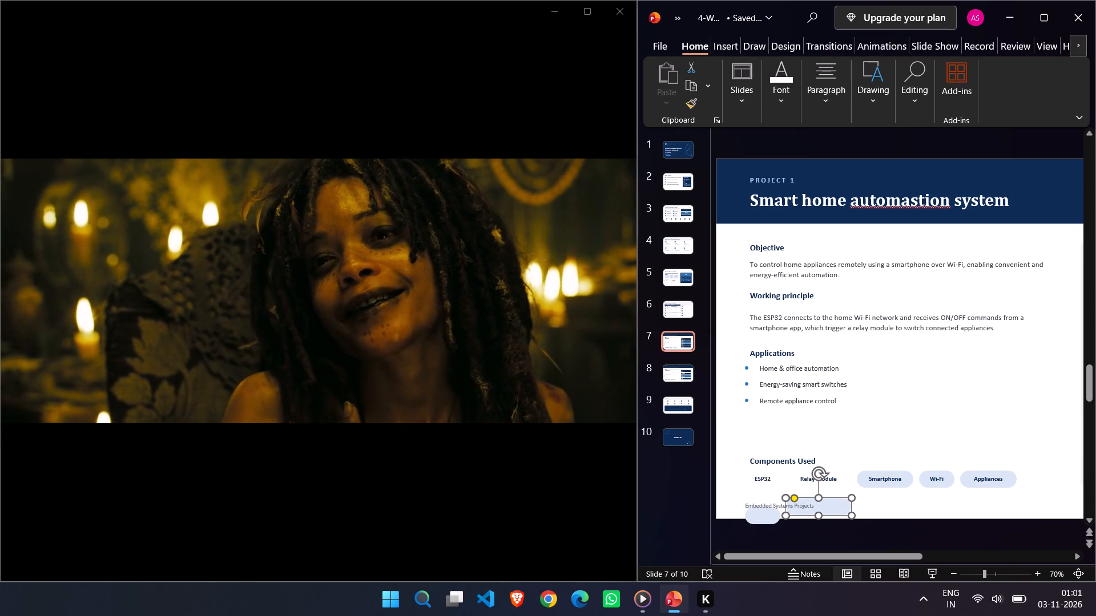
{"action": "key", "text": "Down"}
{"action": "key", "text": "Down"}
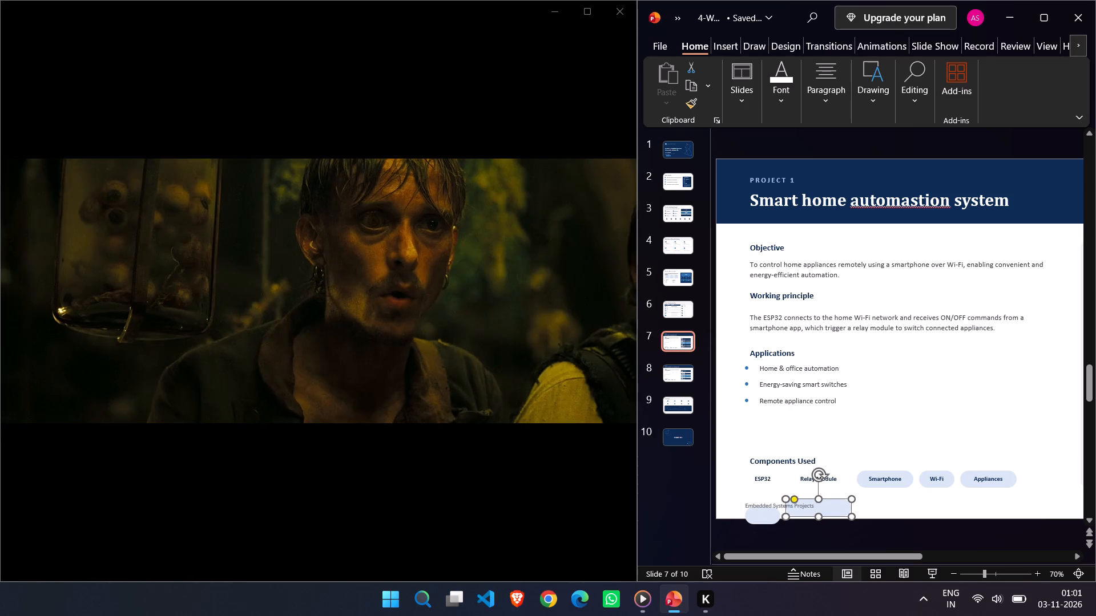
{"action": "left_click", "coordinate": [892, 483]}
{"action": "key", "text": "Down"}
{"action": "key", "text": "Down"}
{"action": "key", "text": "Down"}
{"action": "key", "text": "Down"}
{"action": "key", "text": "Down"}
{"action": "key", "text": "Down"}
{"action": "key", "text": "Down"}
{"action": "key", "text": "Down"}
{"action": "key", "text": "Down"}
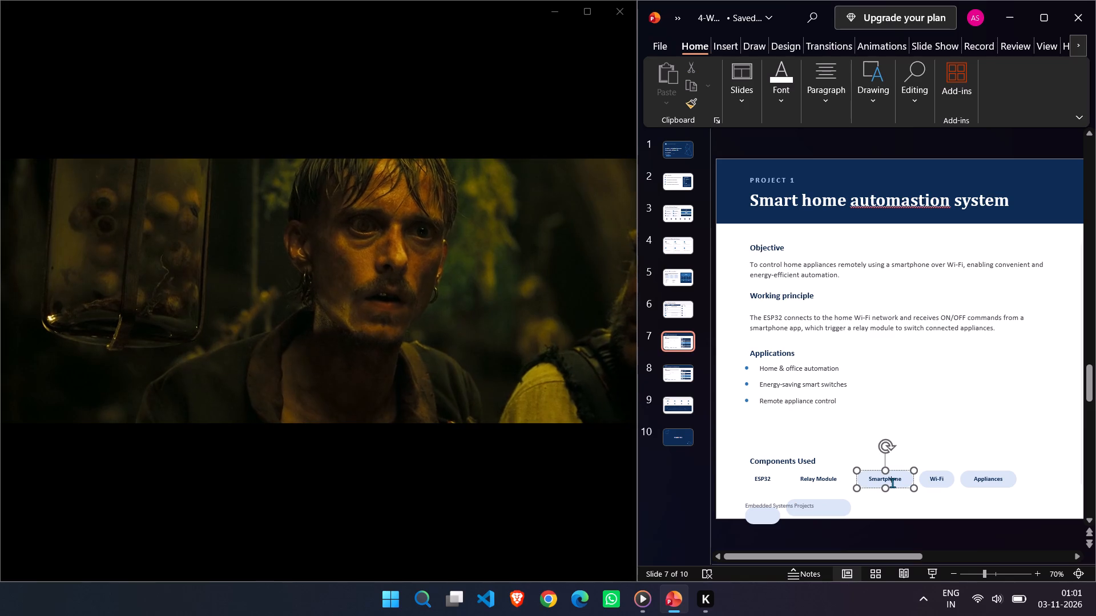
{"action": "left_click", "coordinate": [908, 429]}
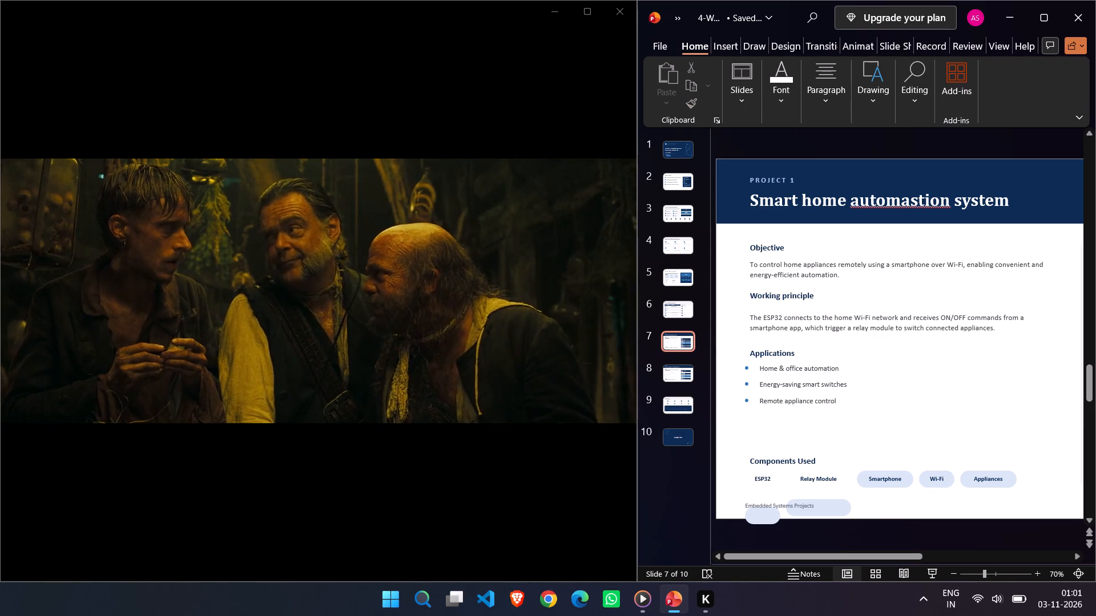
Move the rounded background shape of the Smartphone label straight down, level with the Relay Module's shifted shape.
{"action": "left_click", "coordinate": [908, 479]}
{"action": "key", "text": "Down"}
{"action": "key", "text": "Down"}
{"action": "key", "text": "Down"}
{"action": "key", "text": "Down"}
{"action": "key", "text": "Down"}
{"action": "key", "text": "Down"}
{"action": "key", "text": "Down"}
{"action": "key", "text": "Down"}
{"action": "key", "text": "Down"}
{"action": "key", "text": "Down"}
{"action": "key", "text": "Down"}
{"action": "key", "text": "Down"}
{"action": "key", "text": "Down"}
{"action": "key", "text": "Down"}
{"action": "key", "text": "Down"}
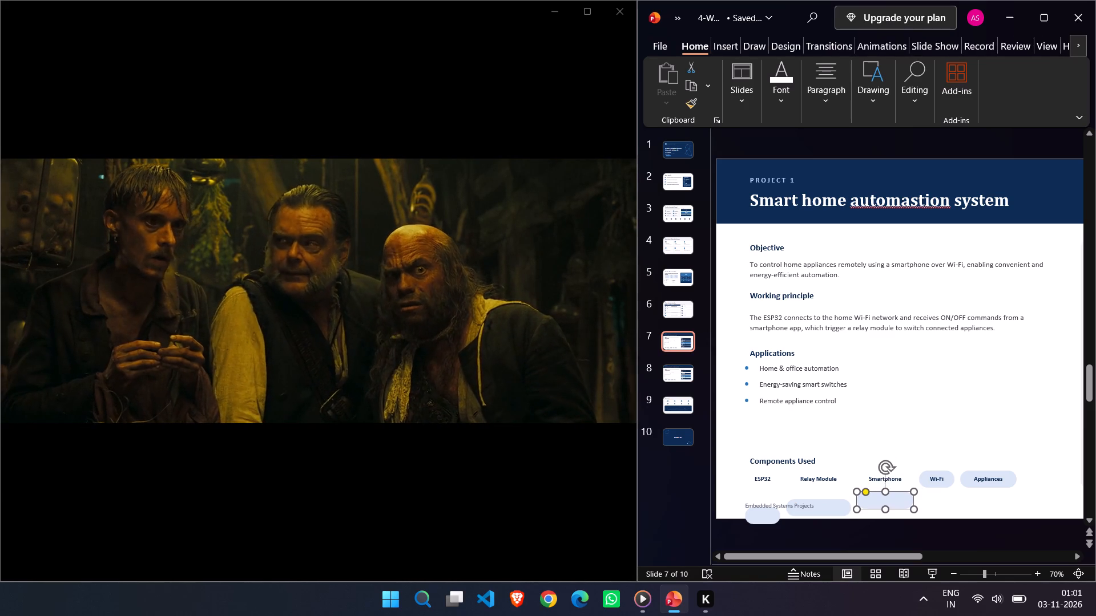
{"action": "key", "text": "Down"}
{"action": "key", "text": "Down"}
{"action": "key", "text": "Down"}
{"action": "key", "text": "Down"}
{"action": "key", "text": "Down"}
{"action": "key", "text": "Down"}
{"action": "key", "text": "Down"}
{"action": "key", "text": "Down"}
{"action": "key", "text": "Down"}
{"action": "key", "text": "Down"}
{"action": "key", "text": "Down"}
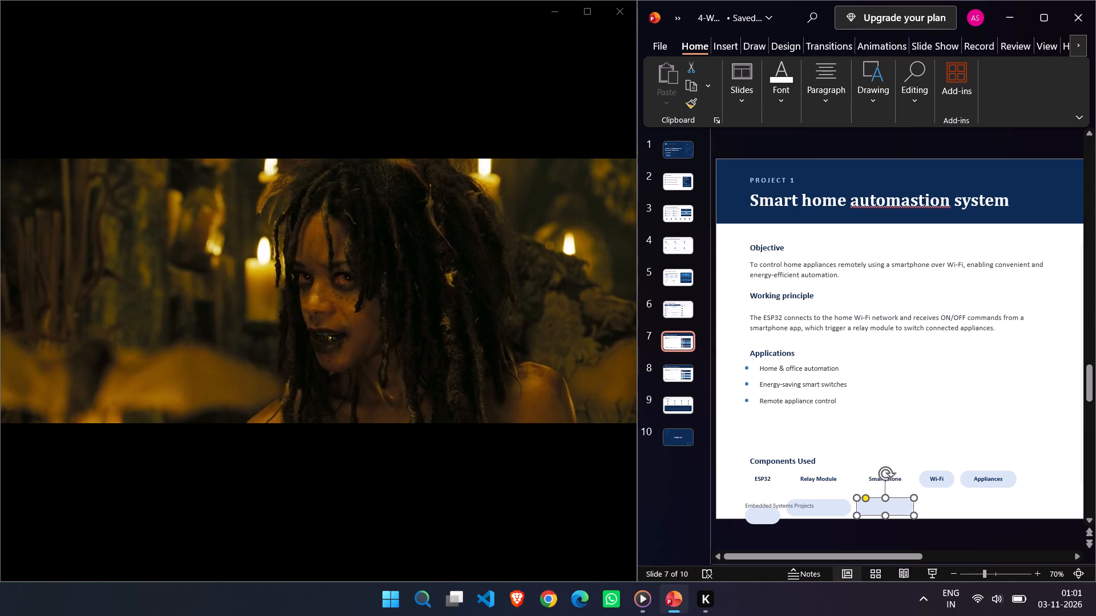
Move the rounded background shape of the Wi-Fi label straight down, next to the Smartphone's shifted shape.
{"action": "left_click", "coordinate": [950, 479]}
{"action": "key", "text": "Down"}
{"action": "key", "text": "Down"}
{"action": "key", "text": "Down"}
{"action": "key", "text": "Down"}
{"action": "key", "text": "Down"}
{"action": "key", "text": "Down"}
{"action": "key", "text": "Down"}
{"action": "key", "text": "Down"}
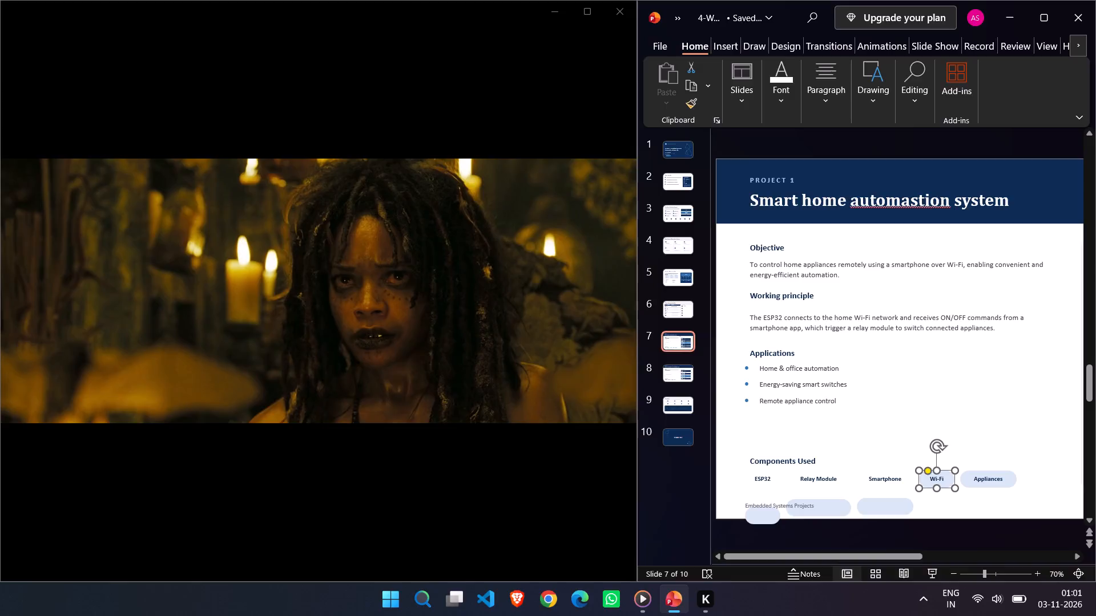
{"action": "key", "text": "Down"}
{"action": "key", "text": "Down"}
{"action": "key", "text": "Down"}
{"action": "key", "text": "Down"}
{"action": "key", "text": "Down"}
{"action": "key", "text": "Down"}
{"action": "key", "text": "Down"}
{"action": "key", "text": "Down"}
{"action": "key", "text": "Down"}
{"action": "key", "text": "Down"}
{"action": "key", "text": "Down"}
{"action": "key", "text": "Down"}
{"action": "key", "text": "Down"}
{"action": "key", "text": "Down"}
{"action": "key", "text": "Down"}
{"action": "key", "text": "Down"}
{"action": "key", "text": "Down"}
{"action": "key", "text": "Down"}
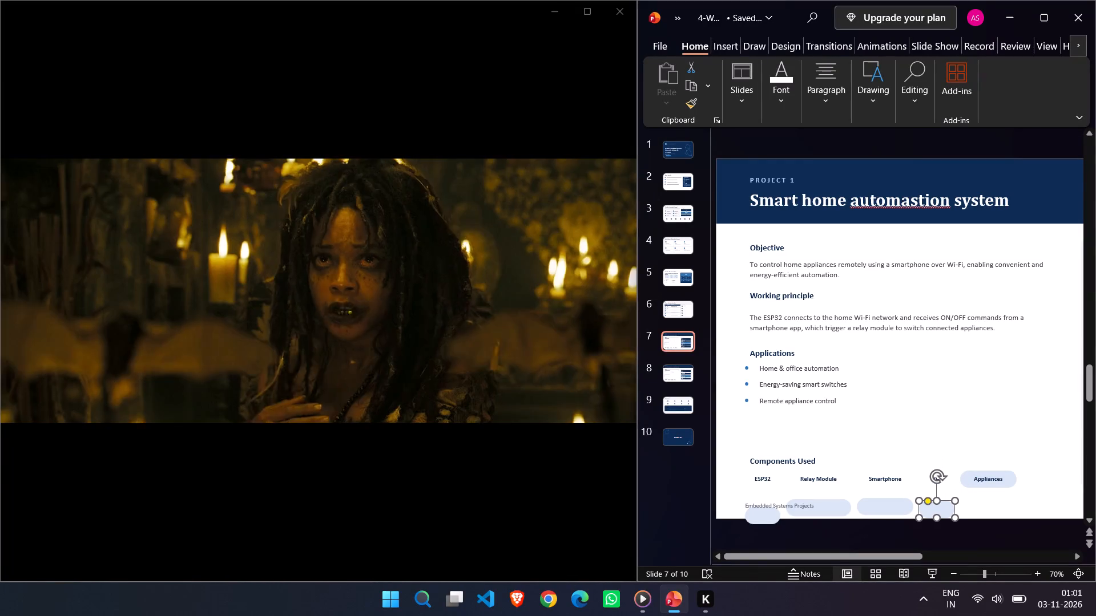
Move the rounded background shape of the Appliances label straight down, level with the Wi-Fi label's shifted shape.
{"action": "left_click", "coordinate": [1009, 478]}
{"action": "key", "text": "Down"}
{"action": "key", "text": "Down"}
{"action": "key", "text": "Down"}
{"action": "key", "text": "Down"}
{"action": "key", "text": "Down"}
{"action": "key", "text": "Down"}
{"action": "key", "text": "Down"}
{"action": "key", "text": "Down"}
{"action": "key", "text": "Down"}
{"action": "key", "text": "Down"}
{"action": "key", "text": "Down"}
{"action": "key", "text": "Down"}
{"action": "key", "text": "Down"}
{"action": "key", "text": "Down"}
{"action": "key", "text": "Down"}
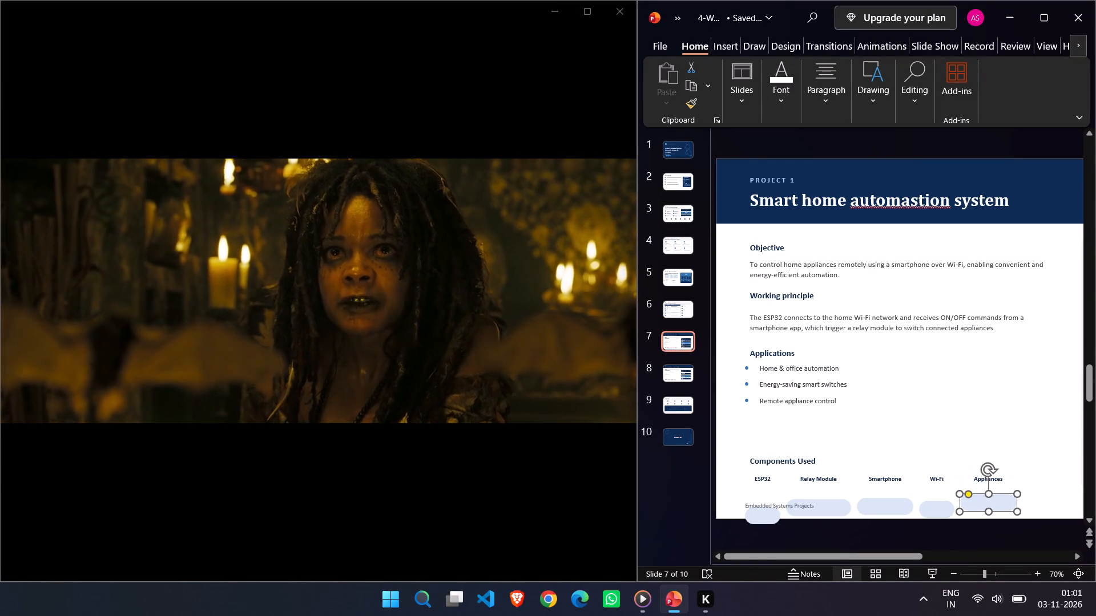
{"action": "key", "text": "Down"}
{"action": "key", "text": "Down"}
{"action": "key", "text": "Down"}
{"action": "key", "text": "Down"}
{"action": "key", "text": "Down"}
{"action": "key", "text": "Down"}
{"action": "key", "text": "Down"}
{"action": "key", "text": "Down"}
{"action": "key", "text": "Down"}
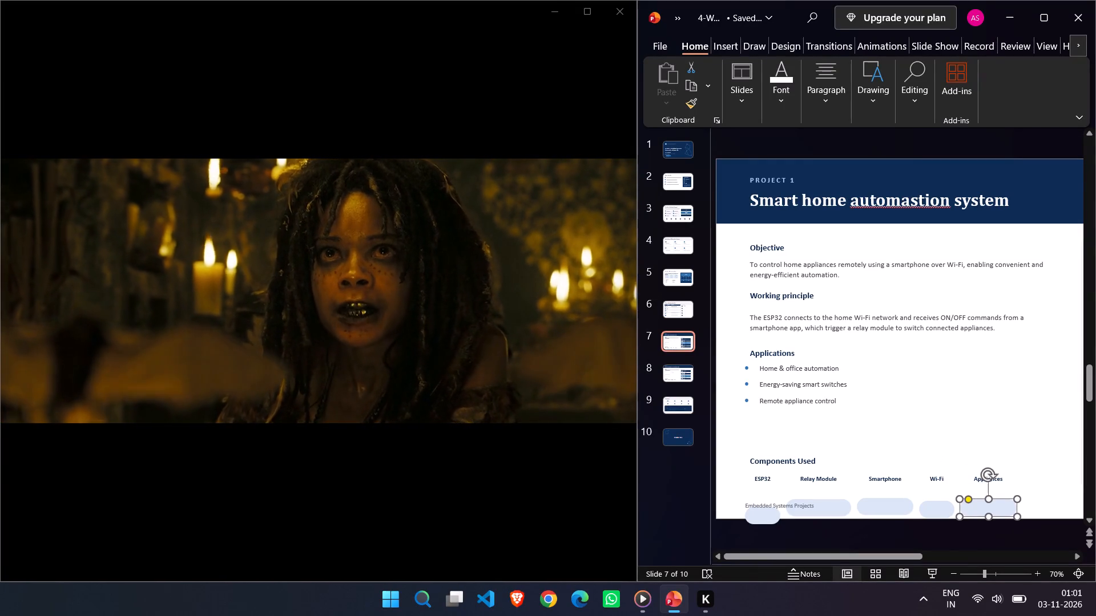
{"action": "key", "text": "Down"}
{"action": "key", "text": "Down"}
{"action": "key", "text": "Down"}
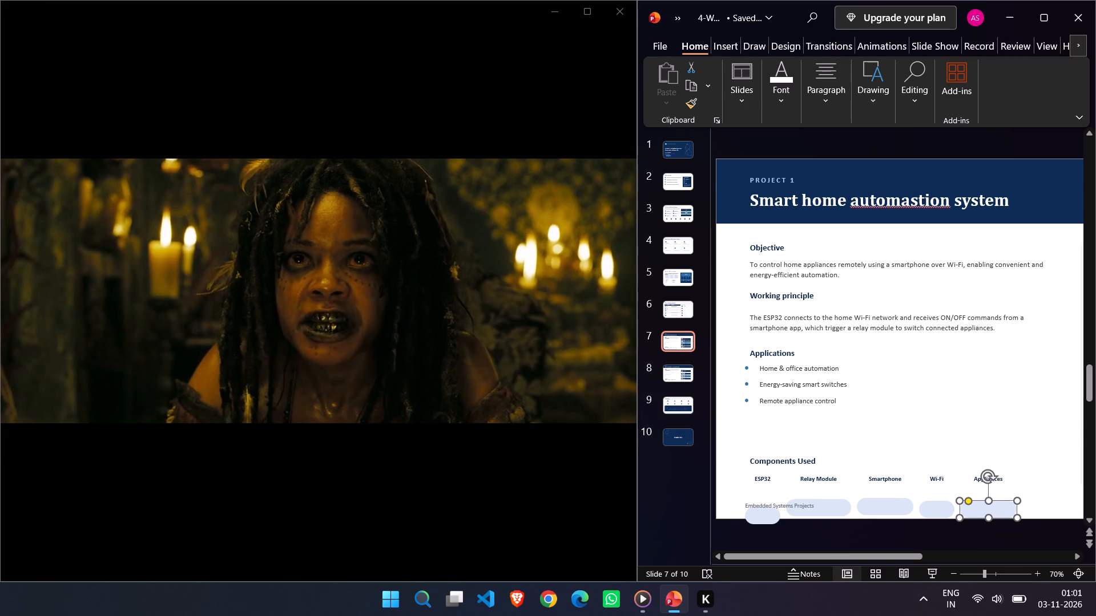
On slide 8, clear the Project 2 title and retype it as "Smart temperature monitoring system".
{"action": "left_click", "coordinate": [671, 375]}
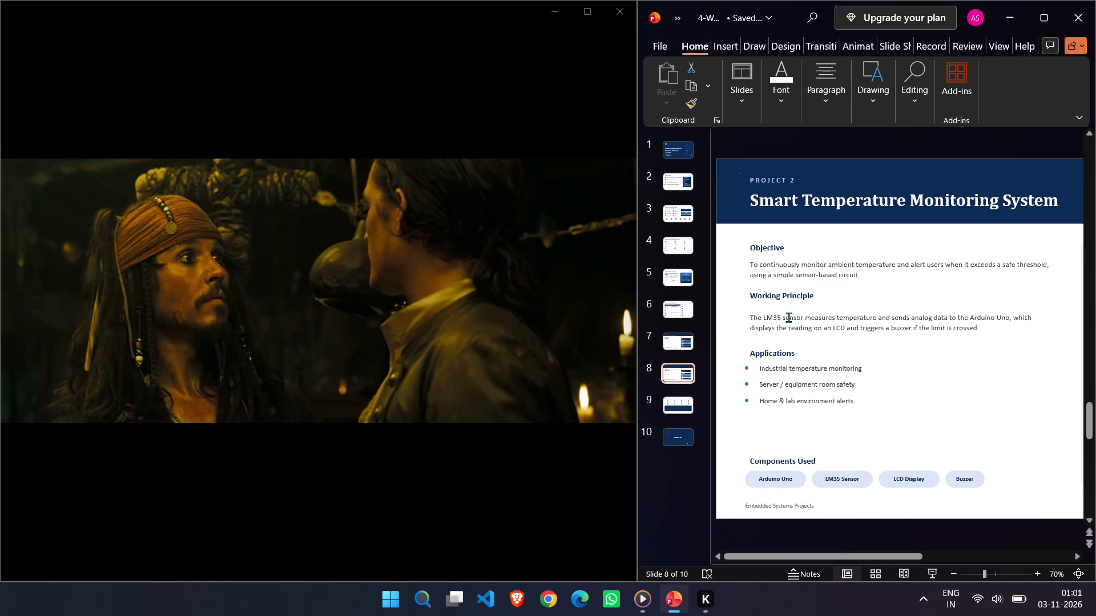
{"action": "left_click", "coordinate": [979, 199]}
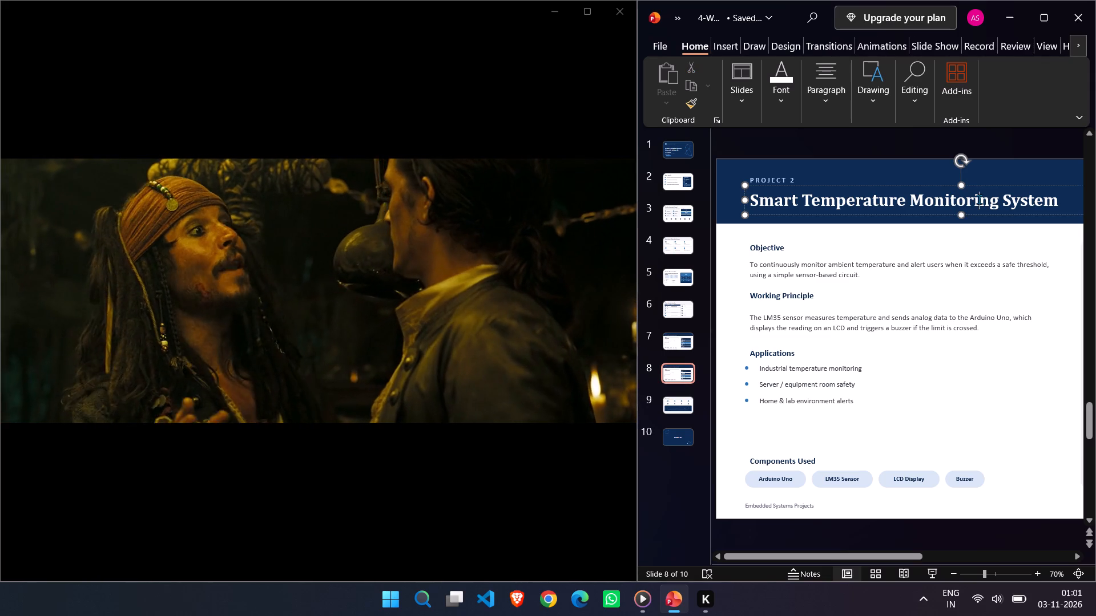
{"action": "key", "text": "Right"}
{"action": "key", "text": "Right"}
{"action": "key", "text": "Right"}
{"action": "key", "text": "Right"}
{"action": "key", "text": "Right"}
{"action": "key", "text": "Right"}
{"action": "key", "text": "Right"}
{"action": "key", "text": "Right"}
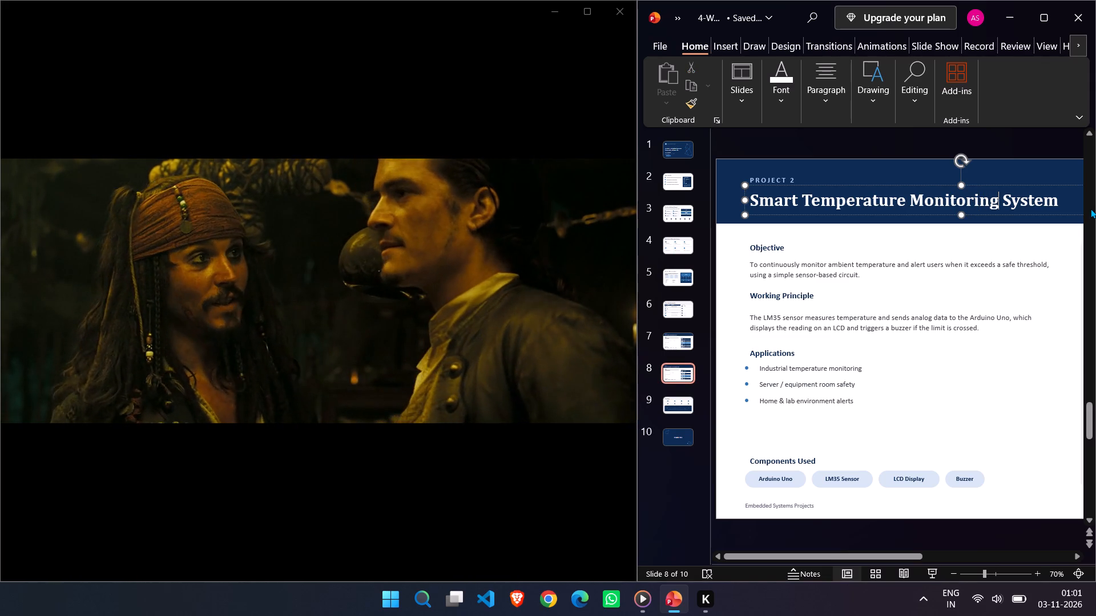
{"action": "key", "text": "Right"}
{"action": "key", "text": "Right"}
{"action": "key", "text": "BackSpace"}
{"action": "key", "text": "BackSpace"}
{"action": "key", "text": "BackSpace"}
{"action": "key", "text": "BackSpace"}
{"action": "key", "text": "BackSpace"}
{"action": "key", "text": "BackSpace"}
{"action": "key", "text": "BackSpace"}
{"action": "key", "text": "BackSpace"}
{"action": "key", "text": "BackSpace"}
{"action": "key", "text": "BackSpace"}
{"action": "key", "text": "BackSpace"}
{"action": "key", "text": "BackSpace"}
{"action": "key", "text": "BackSpace"}
{"action": "key", "text": "BackSpace"}
{"action": "key", "text": "BackSpace"}
{"action": "key", "text": "BackSpace"}
{"action": "key", "text": "BackSpace"}
{"action": "key", "text": "BackSpace"}
{"action": "key", "text": "BackSpace"}
{"action": "key", "text": "BackSpace"}
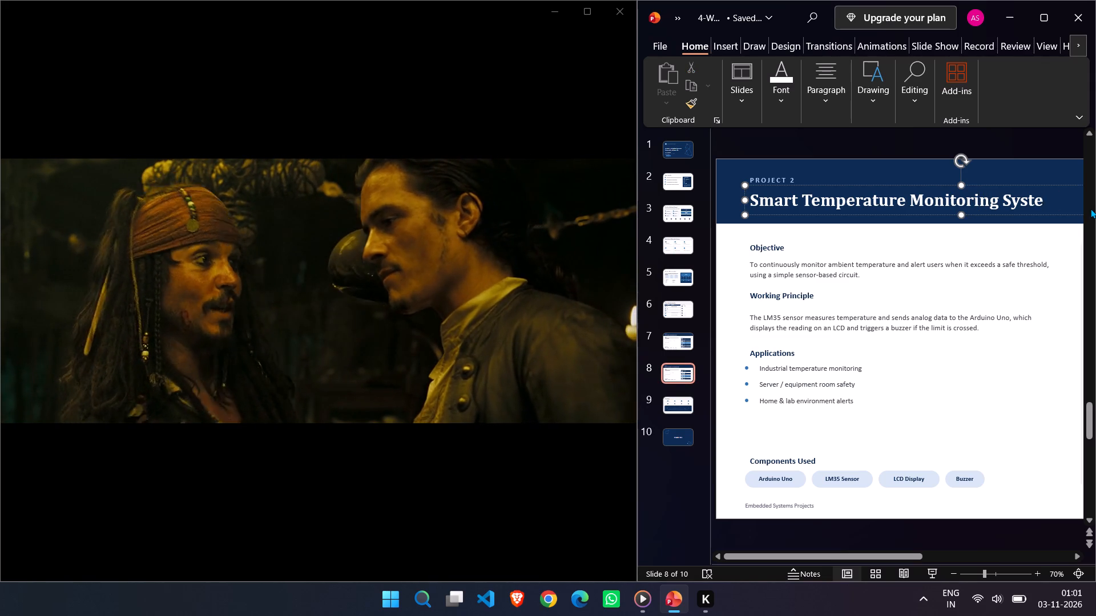
{"action": "key", "text": "BackSpace"}
{"action": "key", "text": "BackSpace"}
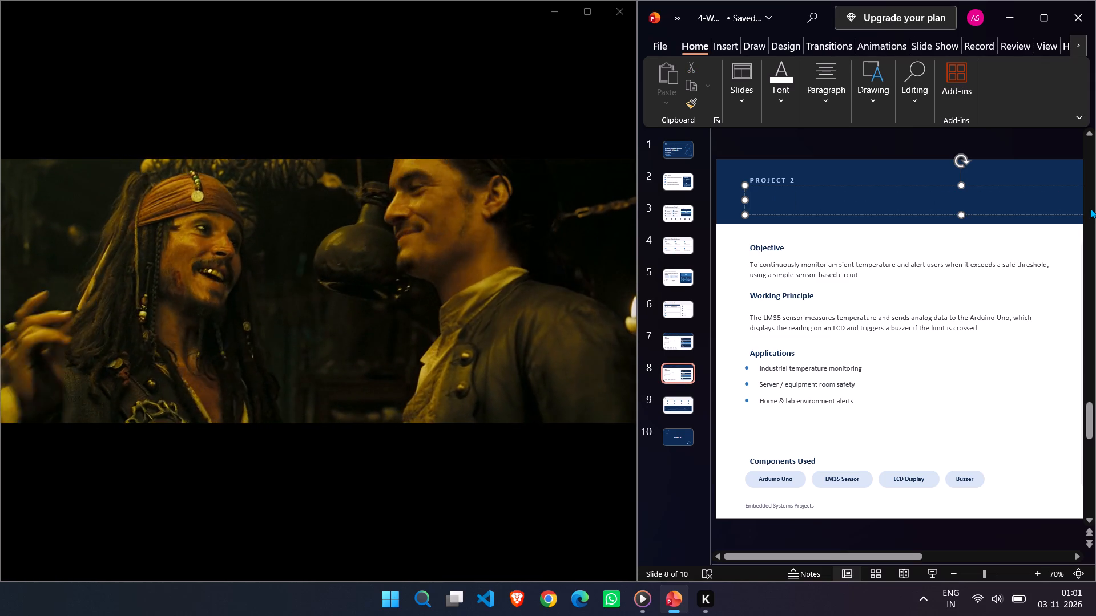
{"action": "type", "text": "sma"}
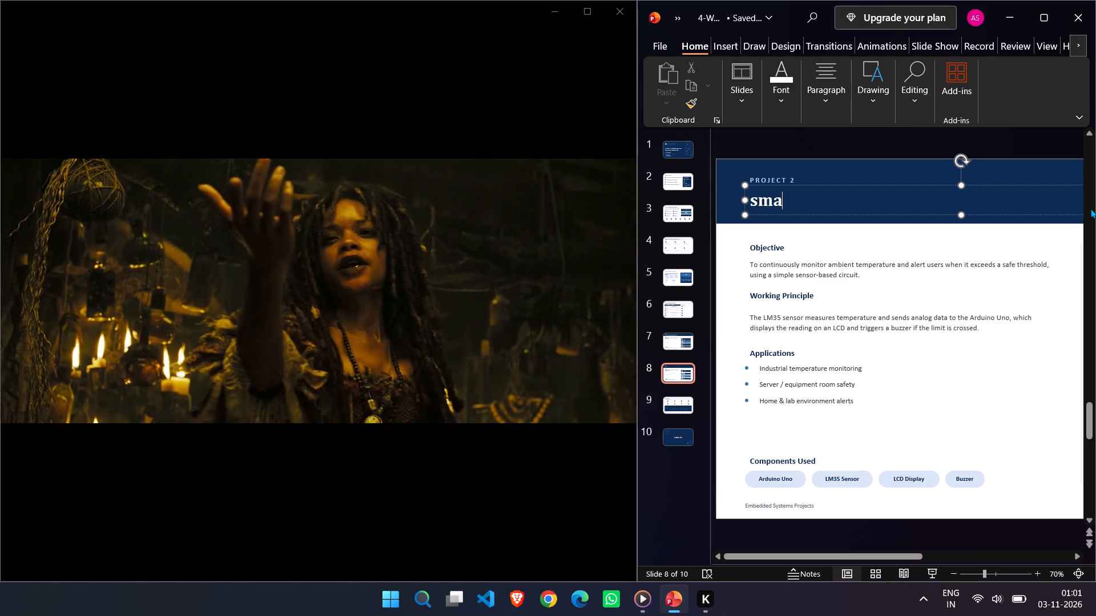
{"action": "type", "text": "rt temperature"}
{"action": "key", "text": "space"}
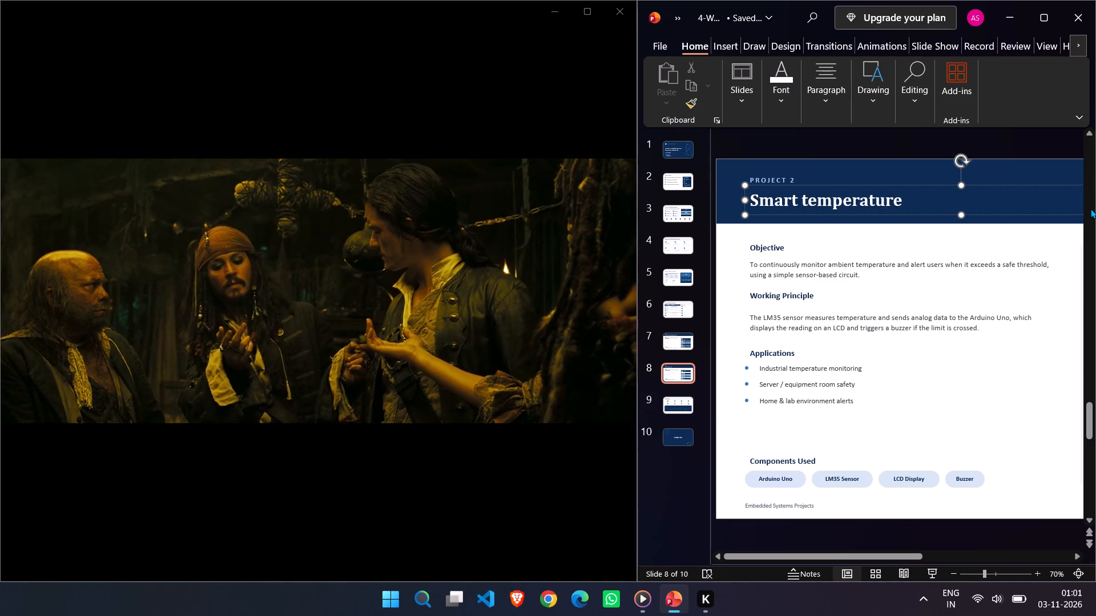
{"action": "type", "text": "mo"}
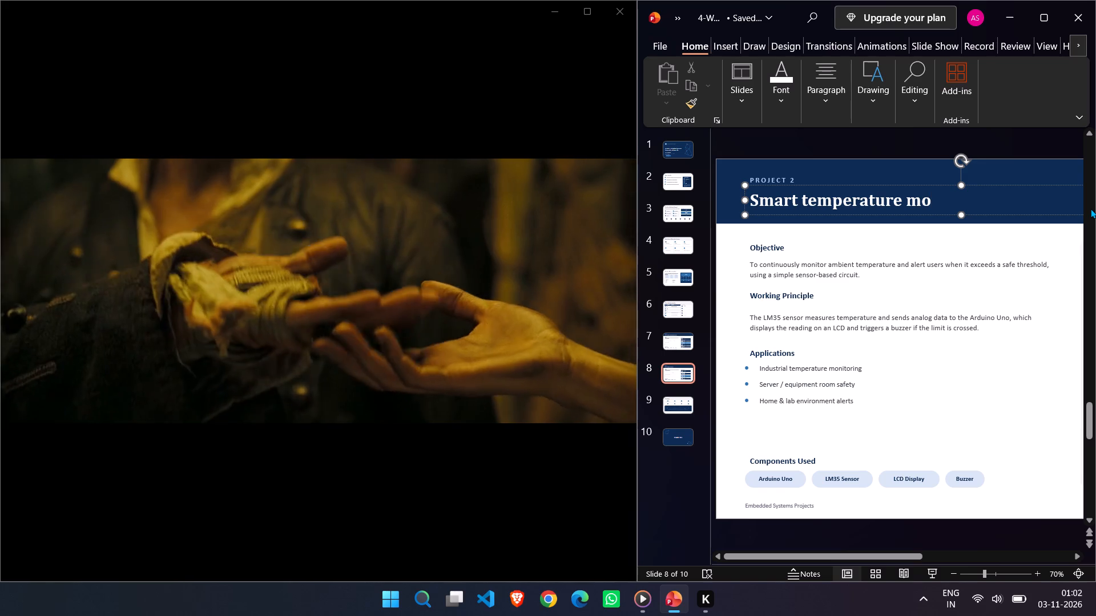
{"action": "key", "text": "n"}
{"action": "type", "text": "itoring"}
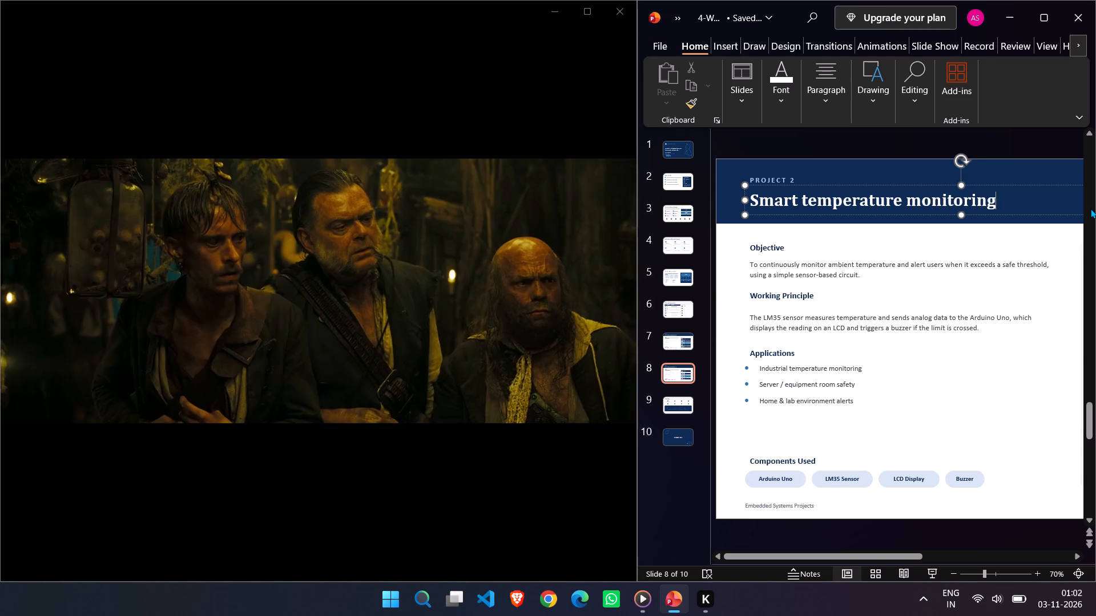
{"action": "key", "text": "space"}
{"action": "type", "text": "system"}
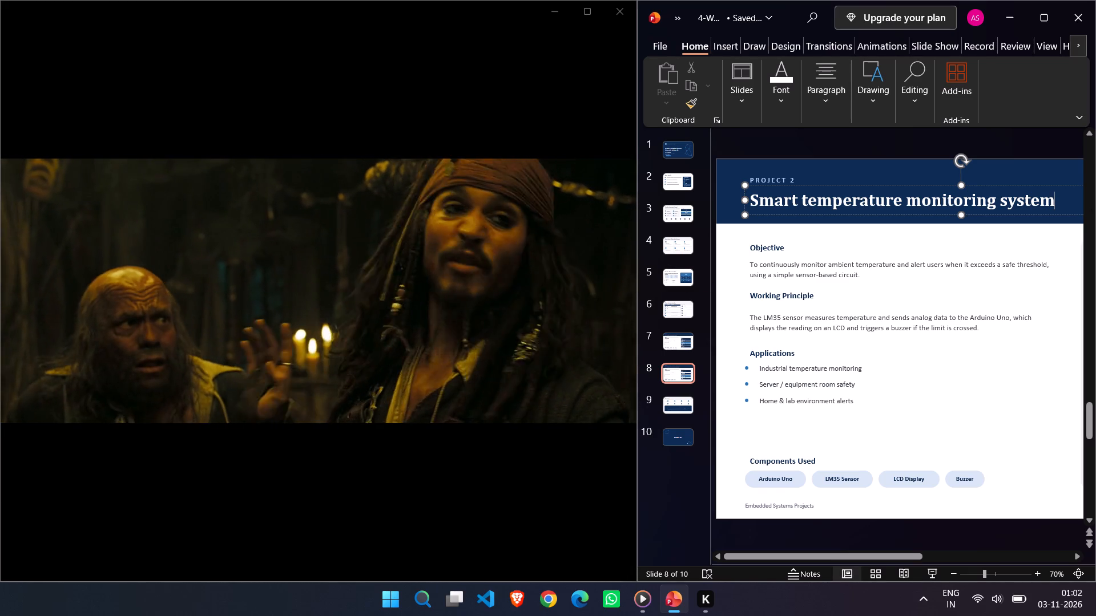
Clear the heading above the ambient temperature paragraph and retype it as "Objective".
{"action": "left_click", "coordinate": [772, 242]}
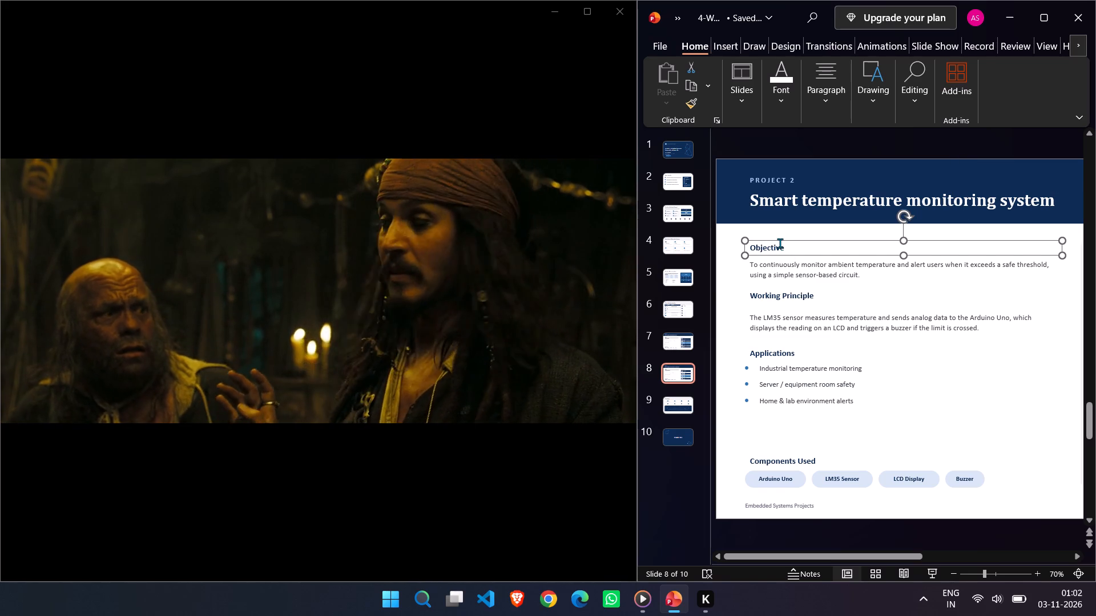
{"action": "left_click", "coordinate": [780, 243]}
{"action": "key", "text": "Right"}
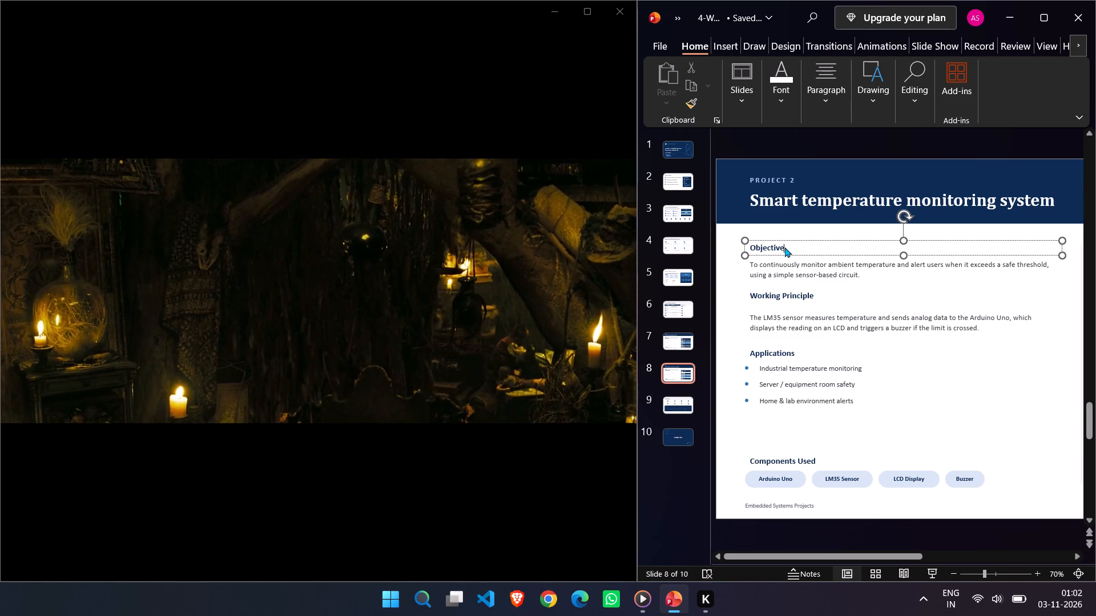
{"action": "key", "text": "BackSpace"}
{"action": "key", "text": "BackSpace"}
{"action": "key", "text": "BackSpace"}
{"action": "key", "text": "BackSpace"}
{"action": "key", "text": "BackSpace"}
{"action": "key", "text": "BackSpace"}
{"action": "key", "text": "BackSpace"}
{"action": "key", "text": "BackSpace"}
{"action": "key", "text": "BackSpace"}
{"action": "key", "text": "BackSpace"}
{"action": "key", "text": "BackSpace"}
{"action": "key", "text": "BackSpace"}
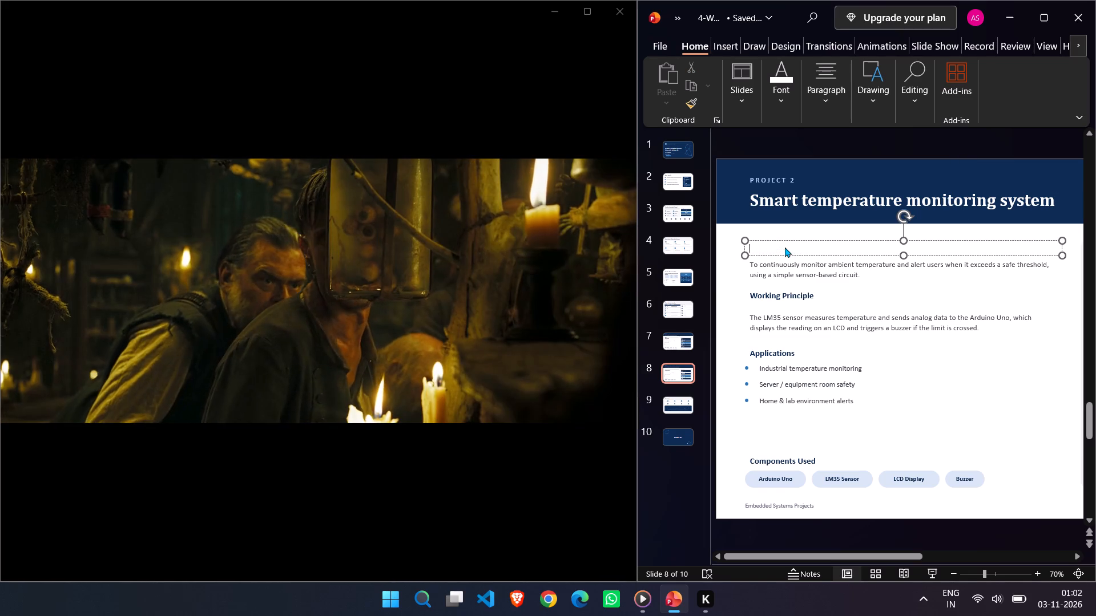
{"action": "key", "text": "shift+o"}
{"action": "key", "text": "b"}
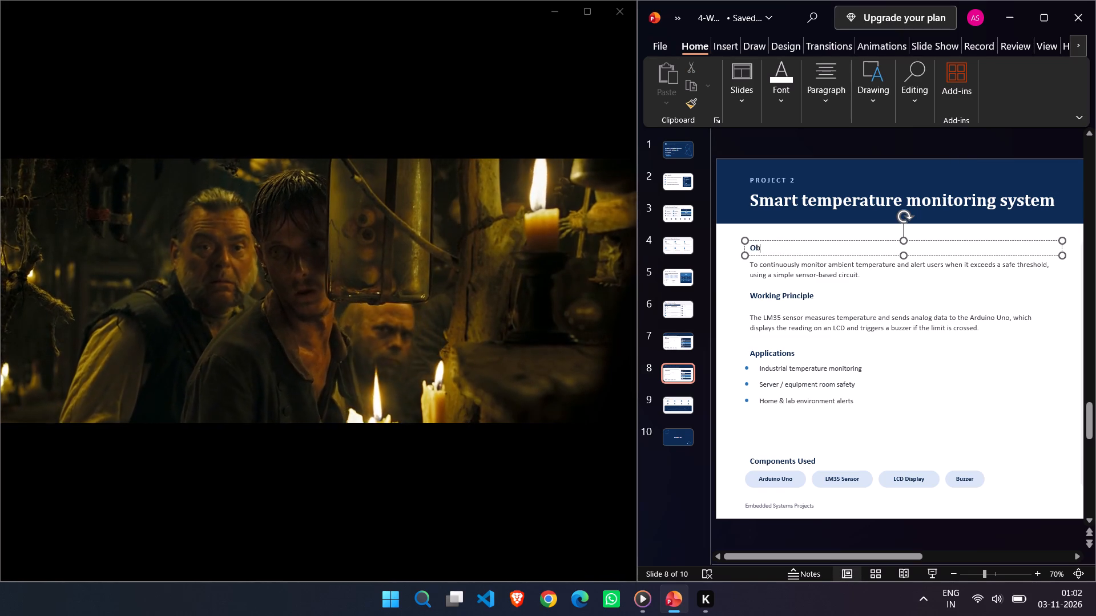
{"action": "type", "text": "jective"}
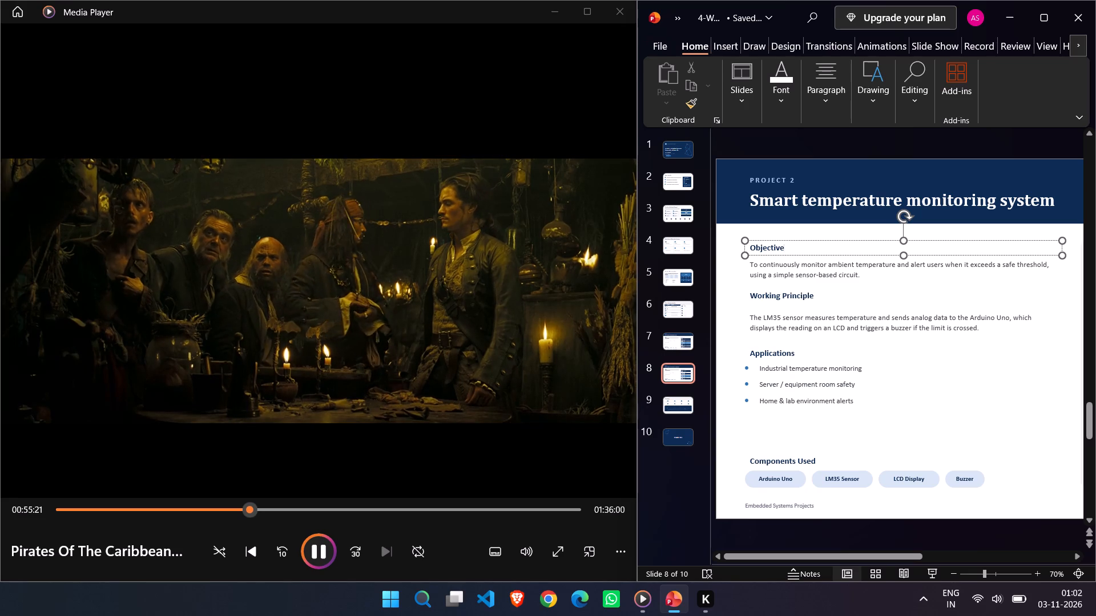
Clear the heading above the LM35 sensor paragraph and retype it as "Working Principle".
{"action": "left_click", "coordinate": [809, 292]}
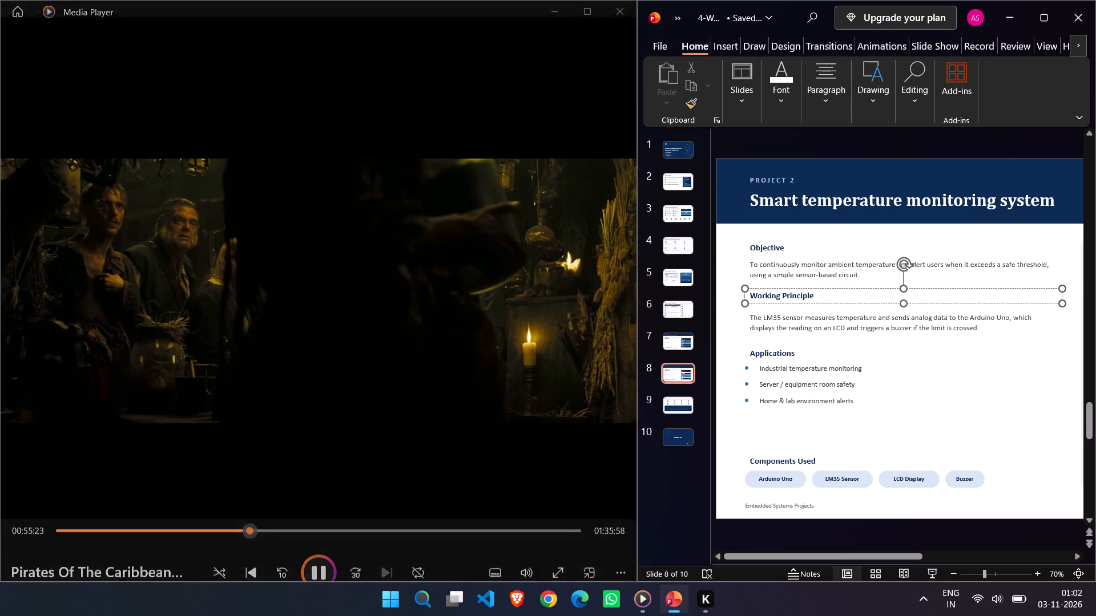
{"action": "key", "text": "Right"}
{"action": "key", "text": "BackSpace"}
{"action": "key", "text": "BackSpace"}
{"action": "key", "text": "BackSpace"}
{"action": "key", "text": "BackSpace"}
{"action": "key", "text": "BackSpace"}
{"action": "key", "text": "BackSpace"}
{"action": "key", "text": "BackSpace"}
{"action": "key", "text": "BackSpace"}
{"action": "key", "text": "BackSpace"}
{"action": "key", "text": "BackSpace"}
{"action": "key", "text": "BackSpace"}
{"action": "key", "text": "BackSpace"}
{"action": "key", "text": "BackSpace"}
{"action": "key", "text": "BackSpace"}
{"action": "key", "text": "BackSpace"}
{"action": "key", "text": "BackSpace"}
{"action": "key", "text": "BackSpace"}
{"action": "key", "text": "BackSpace"}
{"action": "key", "text": "BackSpace"}
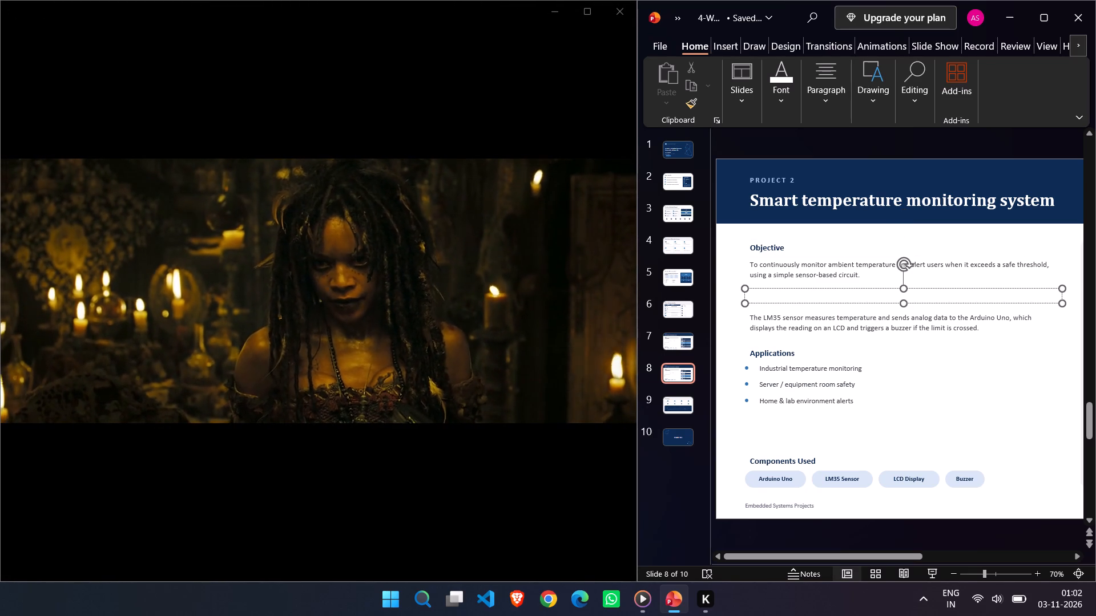
{"action": "type", "text": "Wo"}
{"action": "type", "text": "rking"}
{"action": "key", "text": "space"}
{"action": "type", "text": "Prin"}
{"action": "type", "text": "ci"}
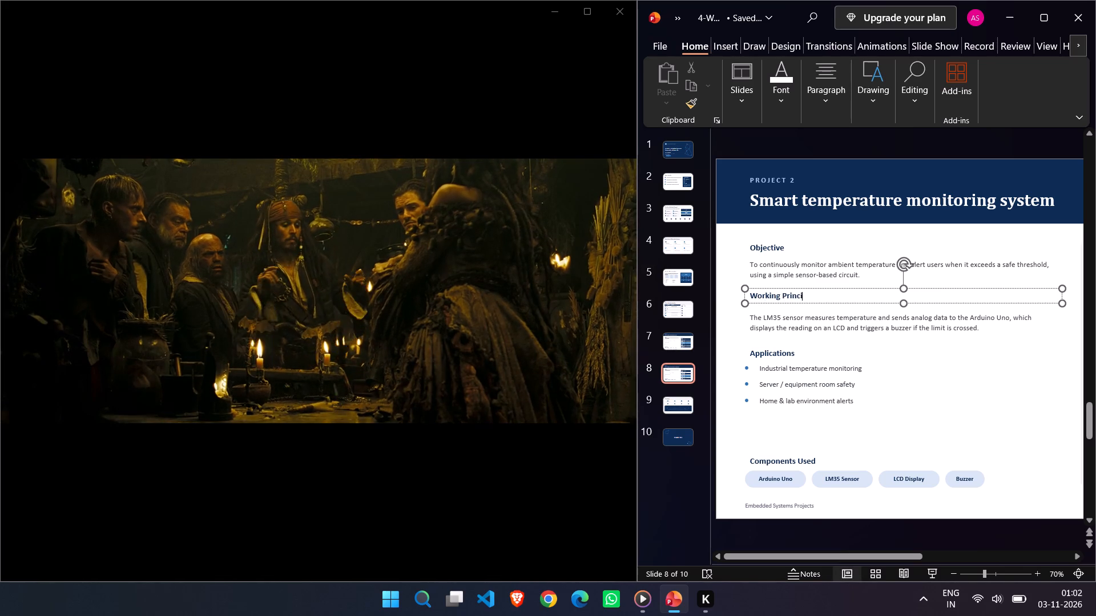
{"action": "type", "text": "ple"}
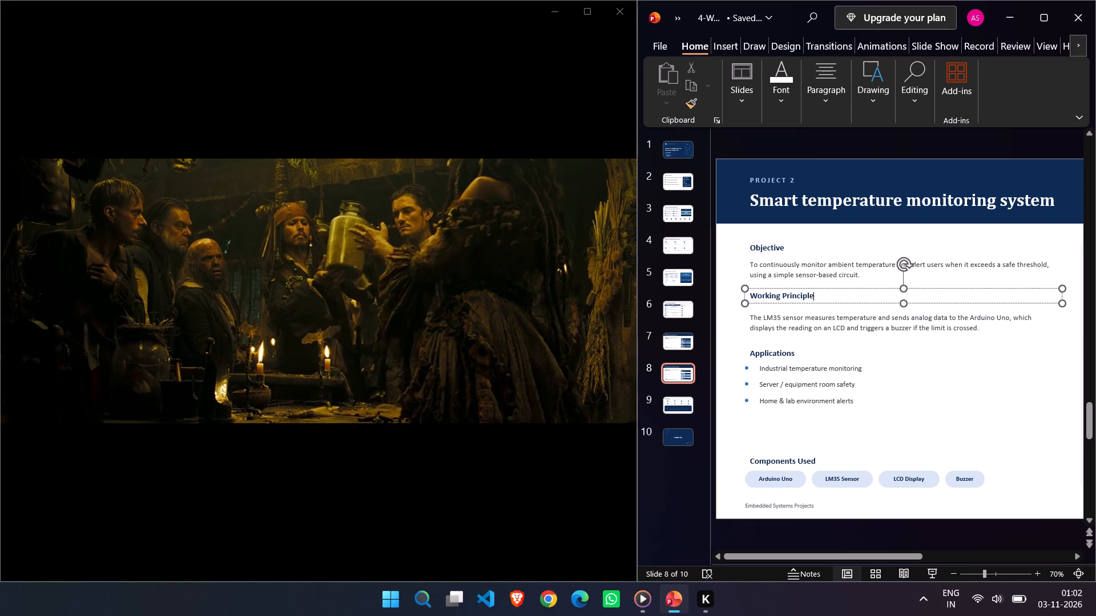
Clear the heading above the three bullet points and retype it as "Applications".
{"action": "left_click", "coordinate": [777, 354]}
{"action": "left_click", "coordinate": [793, 355]}
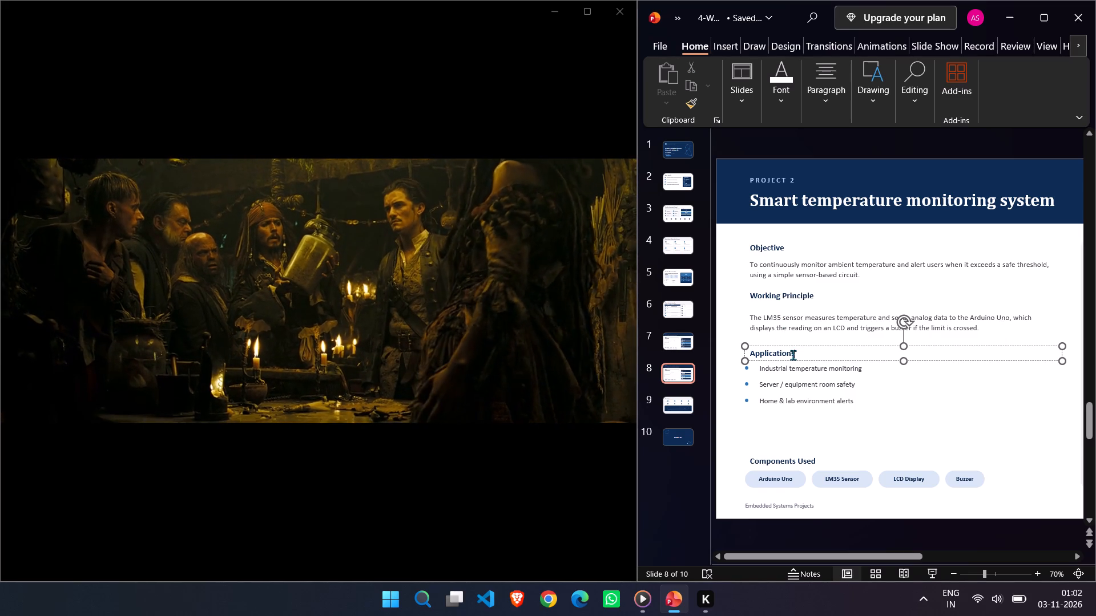
{"action": "key", "text": "BackSpace"}
{"action": "key", "text": "BackSpace"}
{"action": "key", "text": "BackSpace"}
{"action": "key", "text": "BackSpace"}
{"action": "key", "text": "BackSpace"}
{"action": "key", "text": "BackSpace"}
{"action": "key", "text": "BackSpace"}
{"action": "key", "text": "BackSpace"}
{"action": "key", "text": "BackSpace"}
{"action": "key", "text": "BackSpace"}
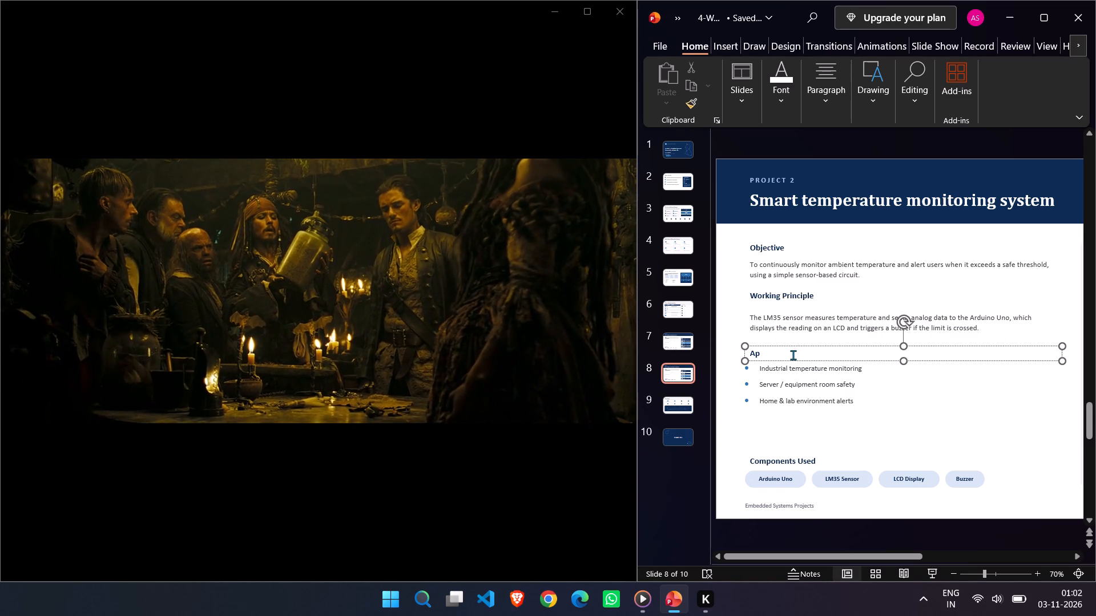
{"action": "key", "text": "BackSpace"}
{"action": "key", "text": "BackSpace"}
{"action": "key", "text": "BackSpace"}
{"action": "type", "text": "Application"}
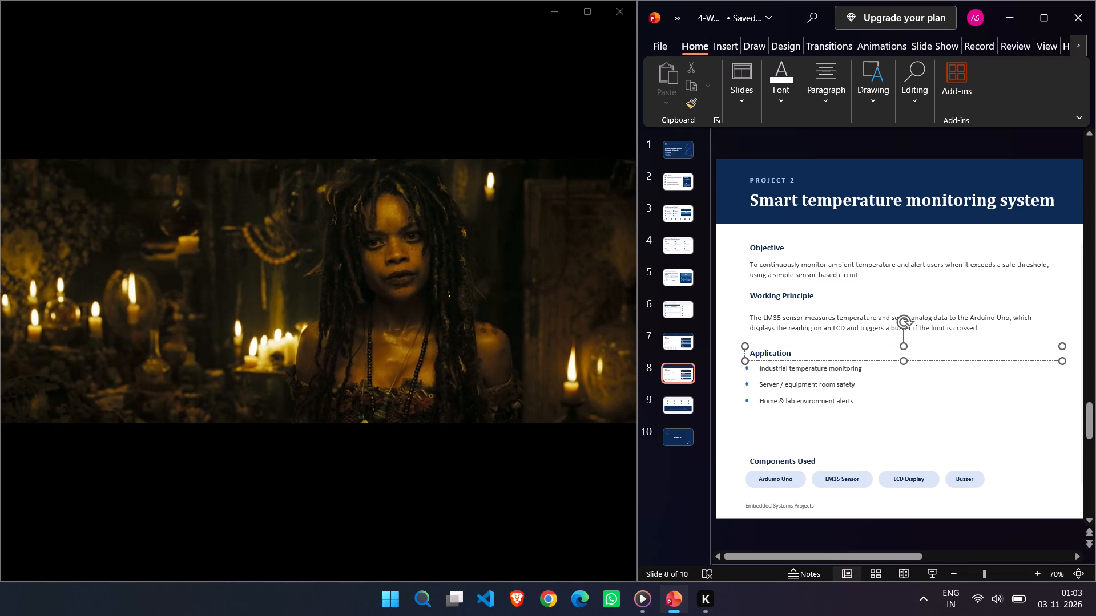
{"action": "key", "text": "s"}
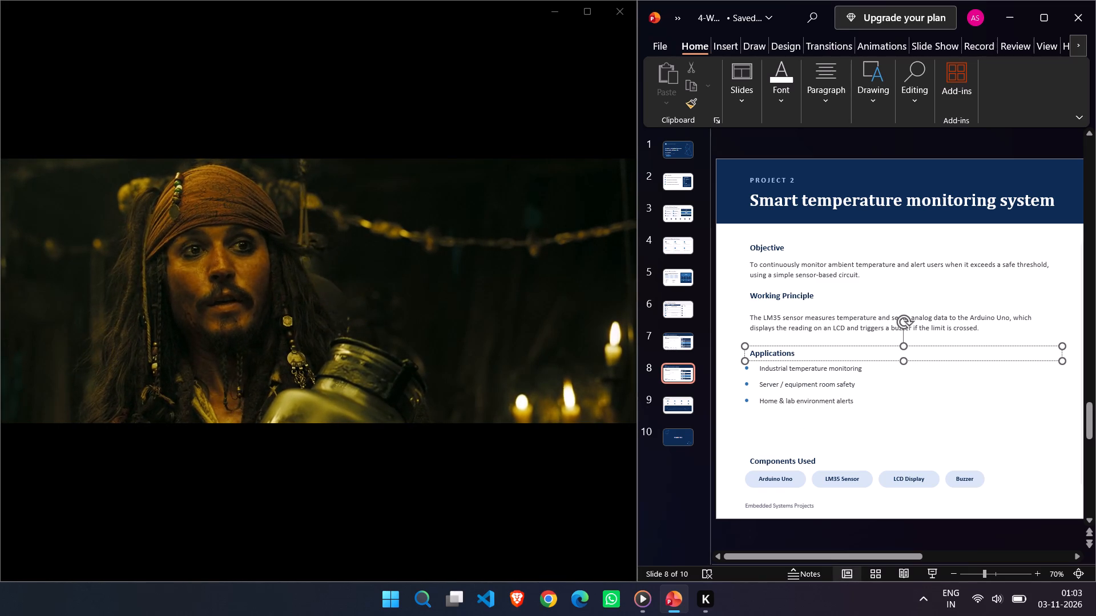
Clear the first bullet under Applications and retype it as "Industrial temperature Monitoring system".
{"action": "left_click", "coordinate": [860, 368]}
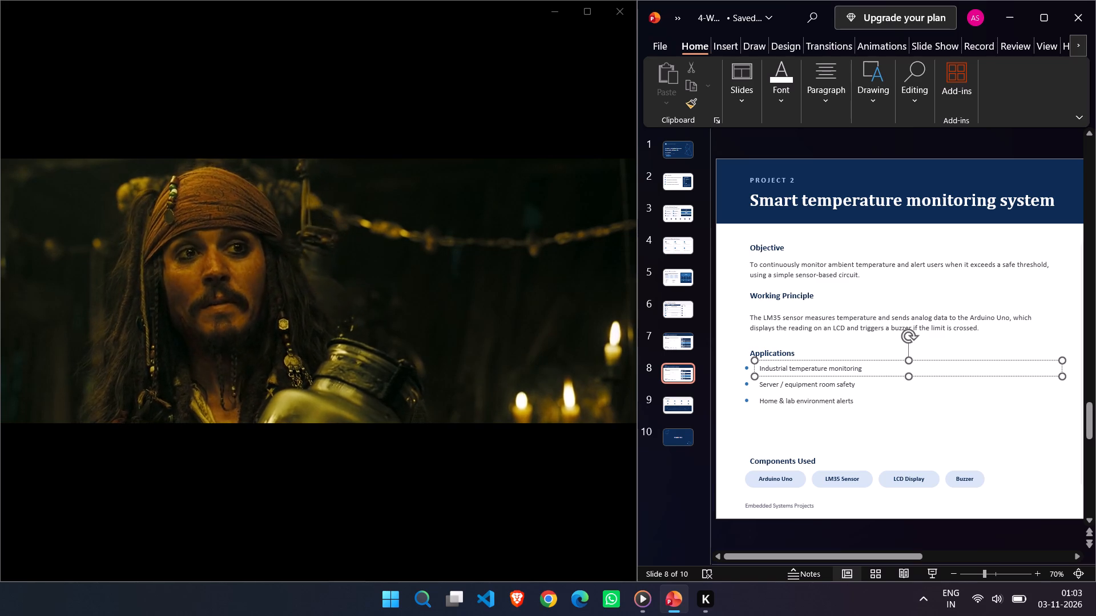
{"action": "key", "text": "BackSpace"}
{"action": "key", "text": "BackSpace"}
{"action": "key", "text": "BackSpace"}
{"action": "key", "text": "BackSpace"}
{"action": "key", "text": "BackSpace"}
{"action": "key", "text": "BackSpace"}
{"action": "key", "text": "BackSpace"}
{"action": "key", "text": "BackSpace"}
{"action": "key", "text": "BackSpace"}
{"action": "key", "text": "BackSpace"}
{"action": "key", "text": "BackSpace"}
{"action": "key", "text": "BackSpace"}
{"action": "key", "text": "BackSpace"}
{"action": "key", "text": "BackSpace"}
{"action": "key", "text": "BackSpace"}
{"action": "key", "text": "BackSpace"}
{"action": "key", "text": "BackSpace"}
{"action": "key", "text": "BackSpace"}
{"action": "key", "text": "BackSpace"}
{"action": "key", "text": "BackSpace"}
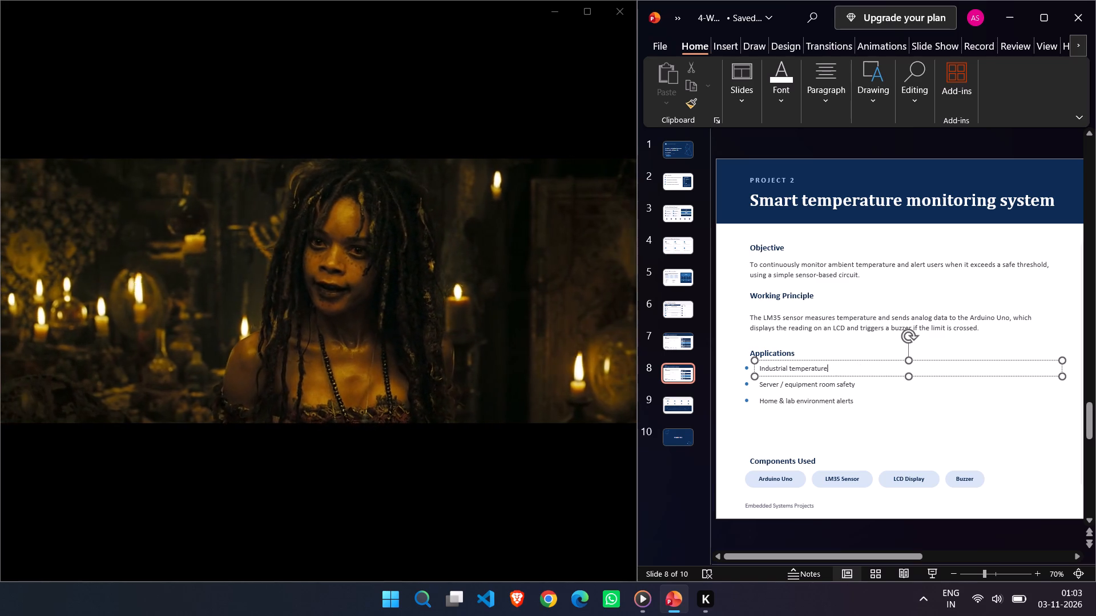
{"action": "key", "text": "BackSpace"}
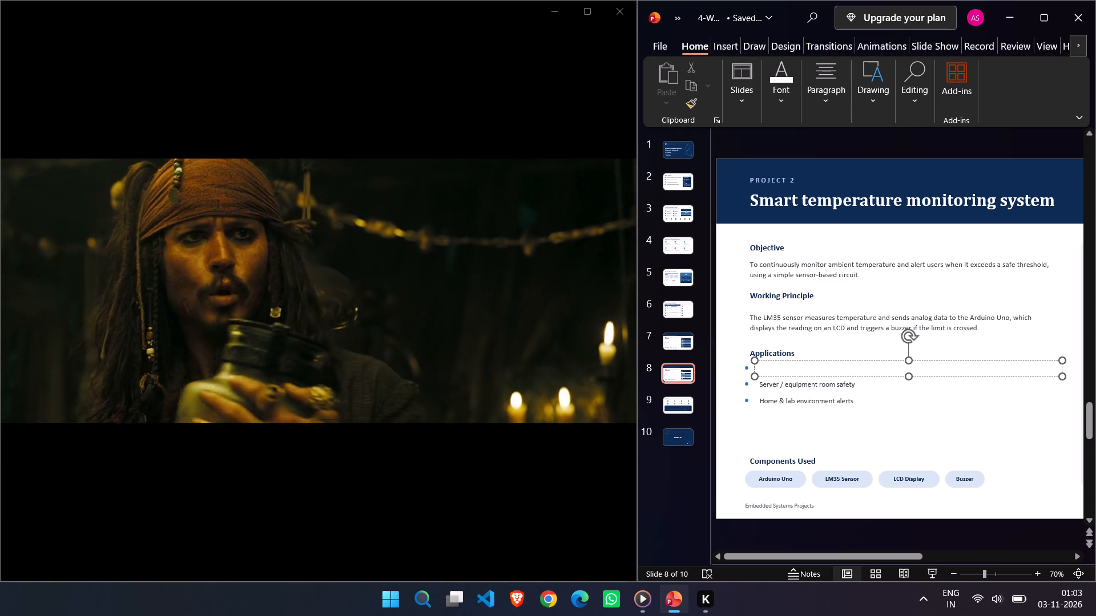
{"action": "type", "text": "In"}
{"action": "type", "text": "dus"}
{"action": "type", "text": "trial"}
{"action": "key", "text": "space"}
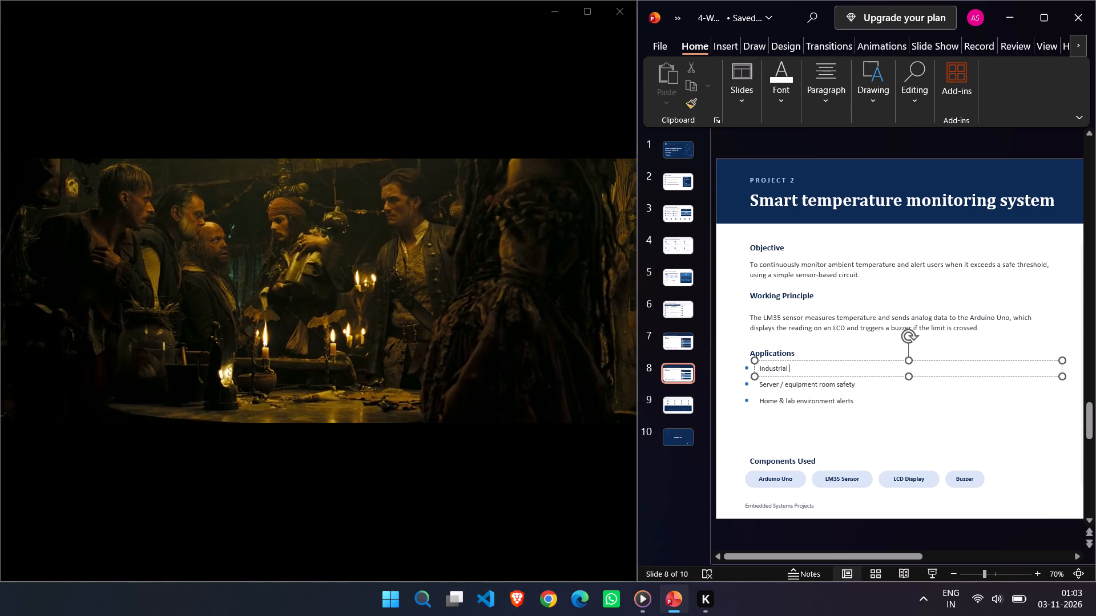
{"action": "type", "text": "tem"}
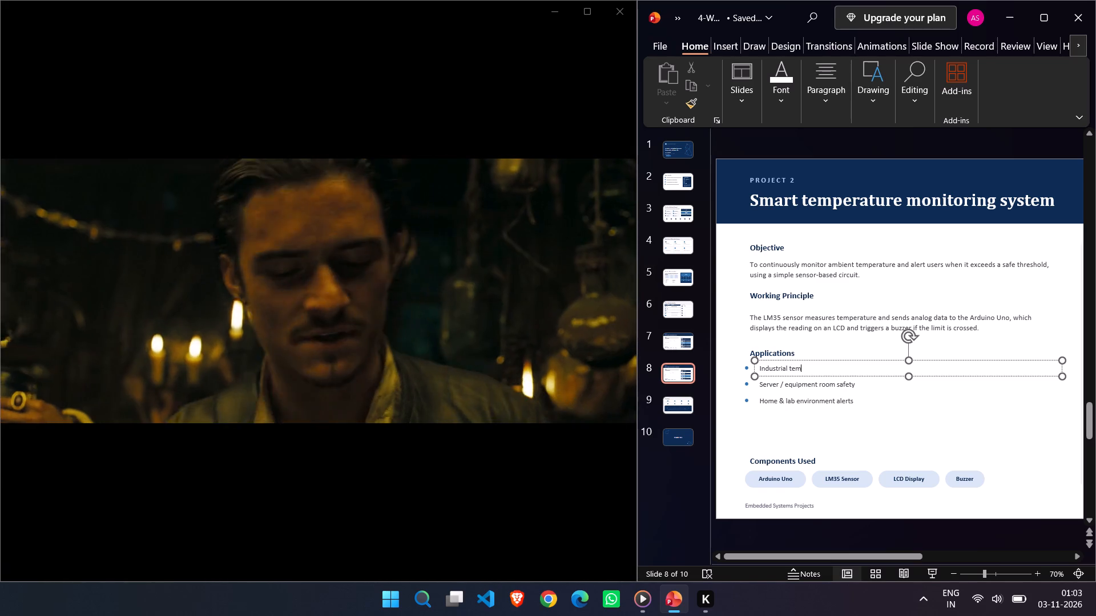
{"action": "type", "text": "peratu"}
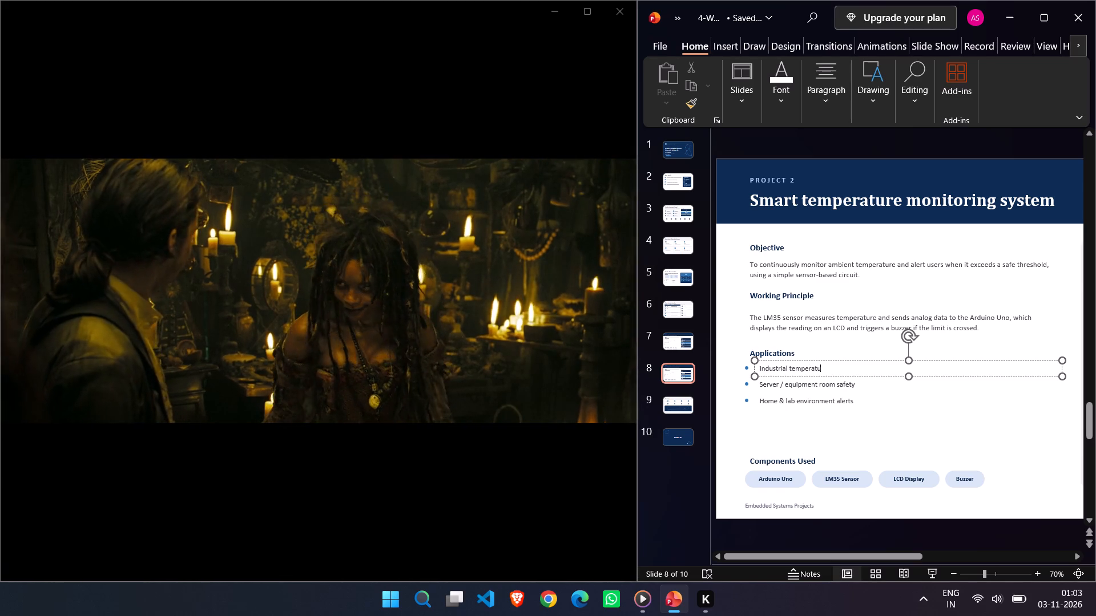
{"action": "type", "text": "re"}
{"action": "key", "text": "space"}
{"action": "type", "text": "Monitoring"}
{"action": "key", "text": "space"}
{"action": "type", "text": "system"}
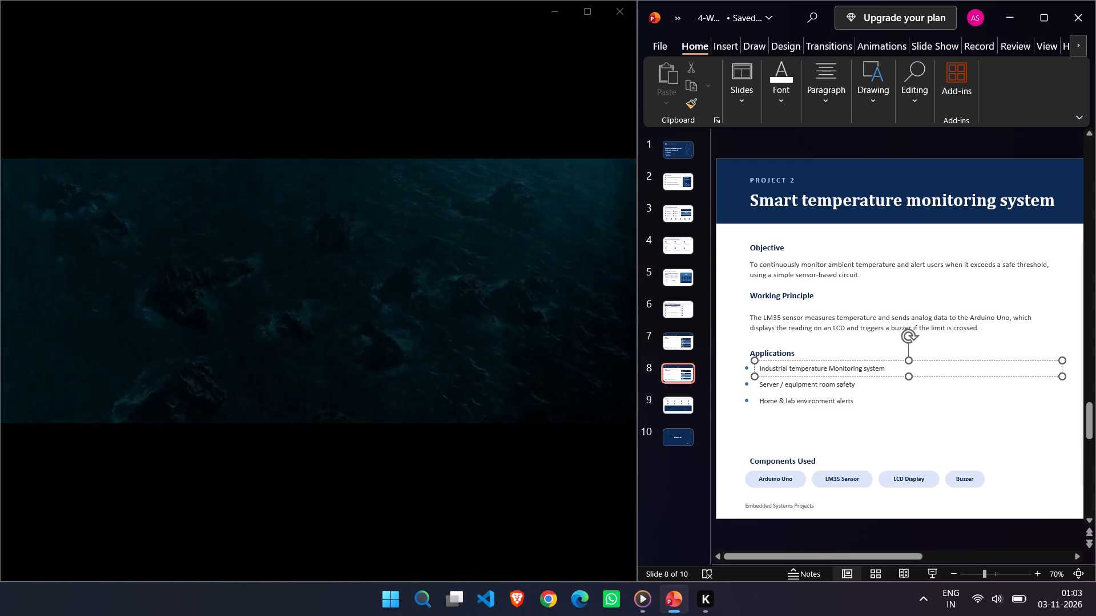
Clear the second bullet under Applications and retype it as "Server/equipment theory".
{"action": "left_click", "coordinate": [860, 387]}
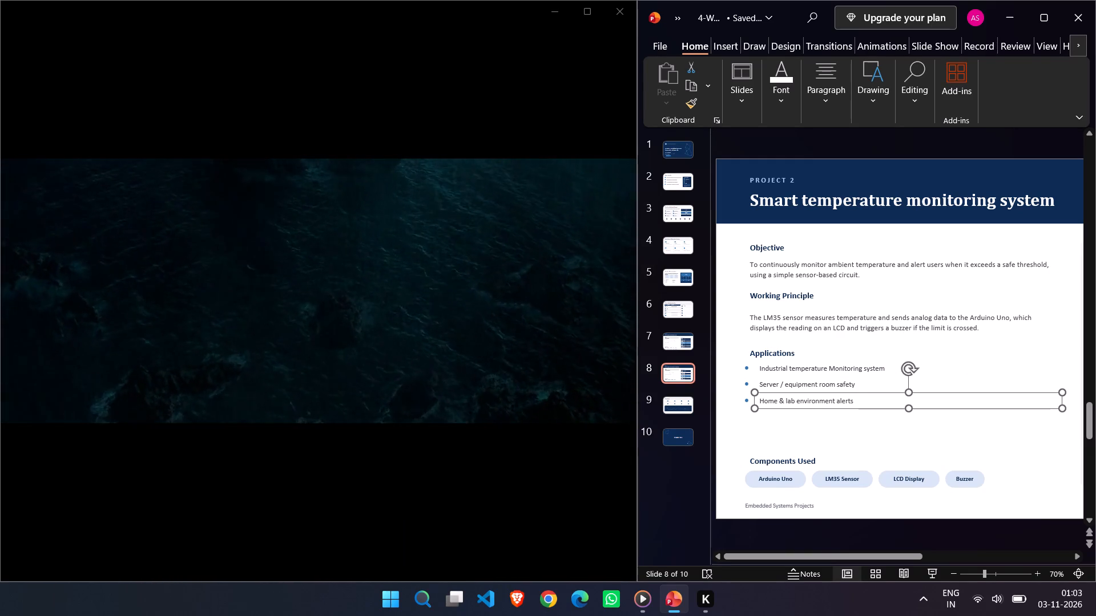
{"action": "left_click", "coordinate": [860, 381]}
{"action": "left_click", "coordinate": [860, 381]}
{"action": "left_click", "coordinate": [860, 381]}
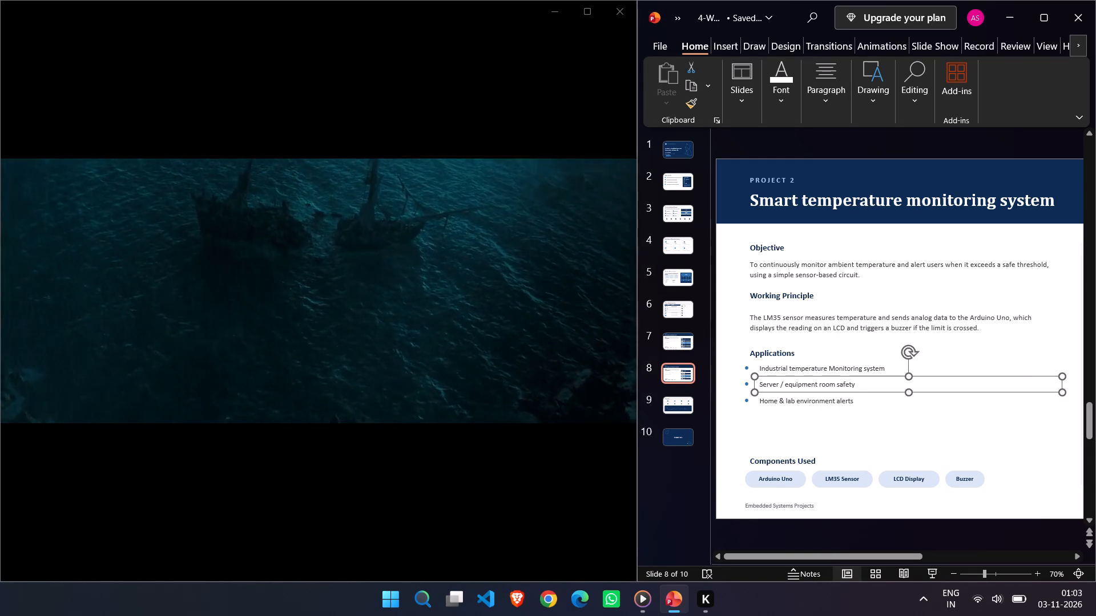
{"action": "left_click", "coordinate": [857, 384]}
{"action": "left_click", "coordinate": [846, 384]}
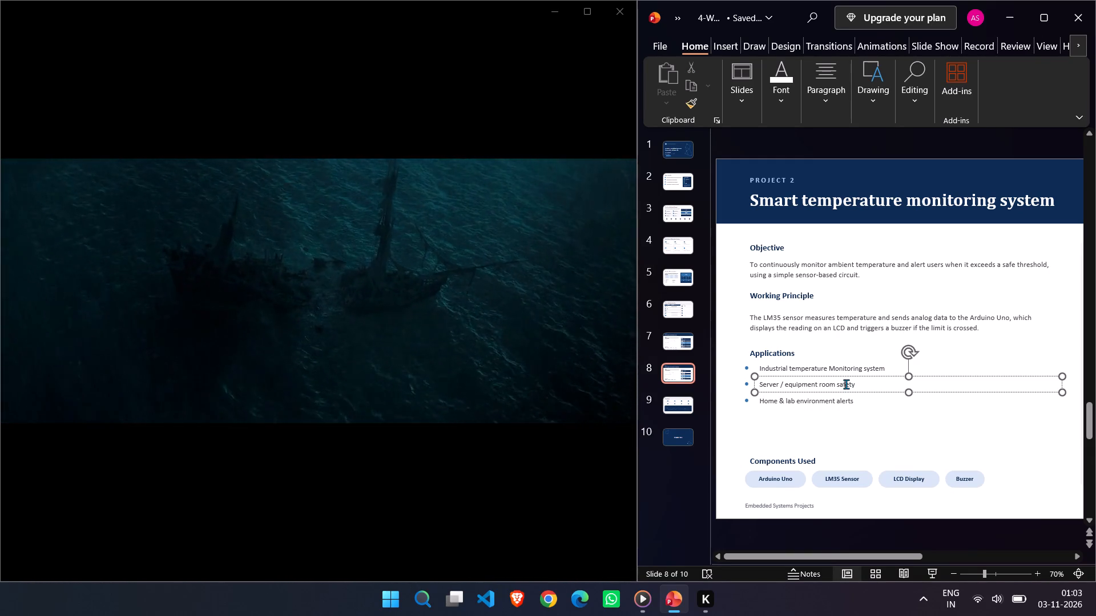
{"action": "key", "text": "Right"}
{"action": "key", "text": "Right"}
{"action": "key", "text": "Right"}
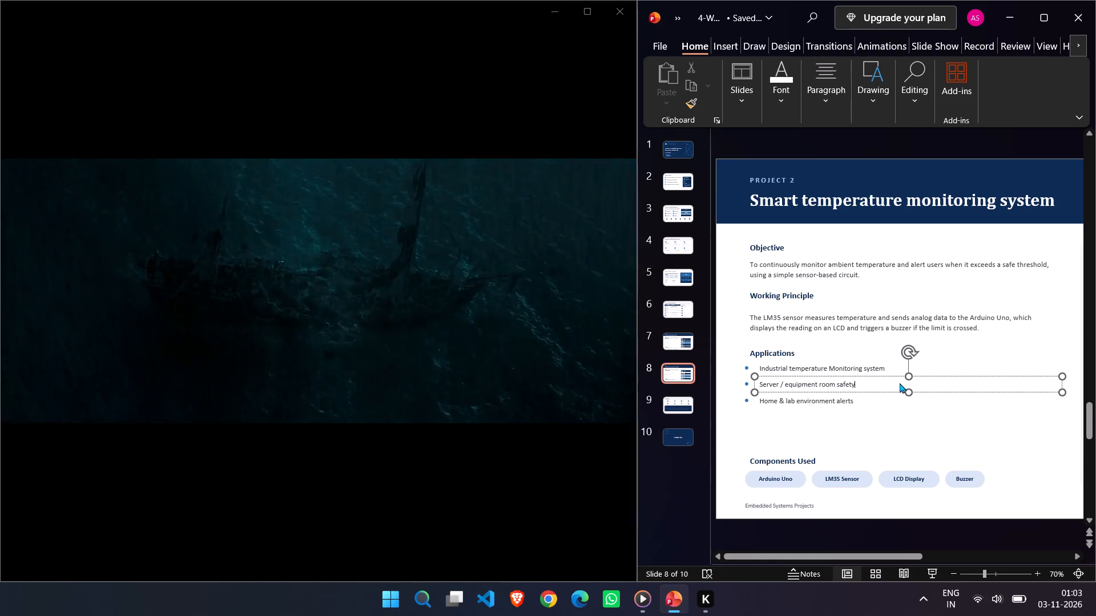
{"action": "key", "text": "BackSpace"}
{"action": "key", "text": "BackSpace"}
{"action": "key", "text": "BackSpace"}
{"action": "key", "text": "BackSpace"}
{"action": "key", "text": "BackSpace"}
{"action": "key", "text": "BackSpace"}
{"action": "key", "text": "BackSpace"}
{"action": "key", "text": "BackSpace"}
{"action": "key", "text": "BackSpace"}
{"action": "key", "text": "BackSpace"}
{"action": "key", "text": "BackSpace"}
{"action": "key", "text": "BackSpace"}
{"action": "key", "text": "BackSpace"}
{"action": "key", "text": "BackSpace"}
{"action": "key", "text": "BackSpace"}
{"action": "key", "text": "BackSpace"}
{"action": "key", "text": "BackSpace"}
{"action": "key", "text": "BackSpace"}
{"action": "key", "text": "BackSpace"}
{"action": "key", "text": "BackSpace"}
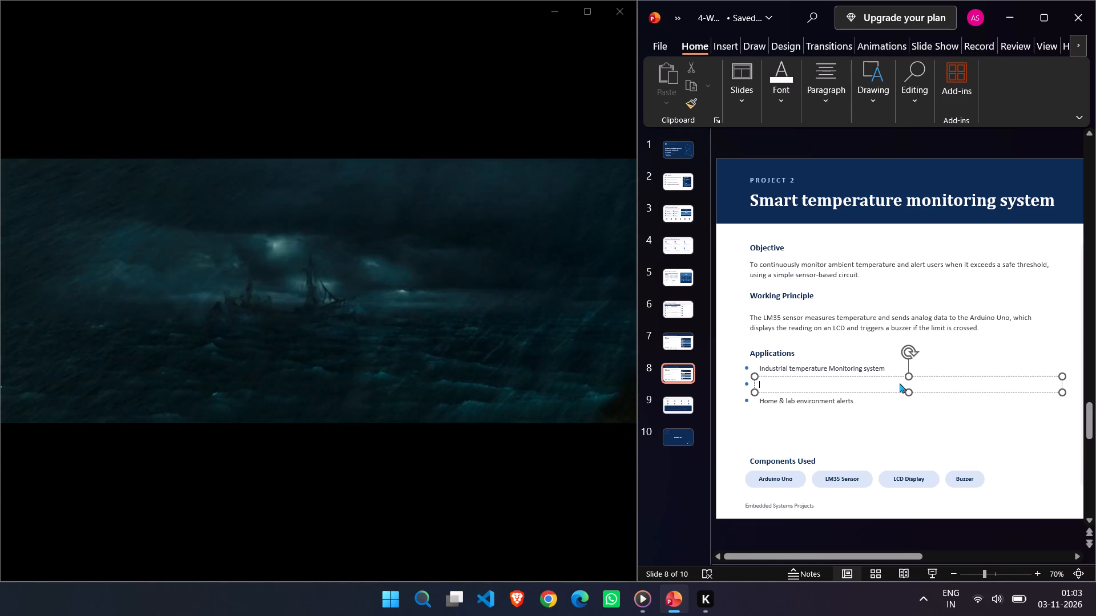
{"action": "key", "text": "shift+e"}
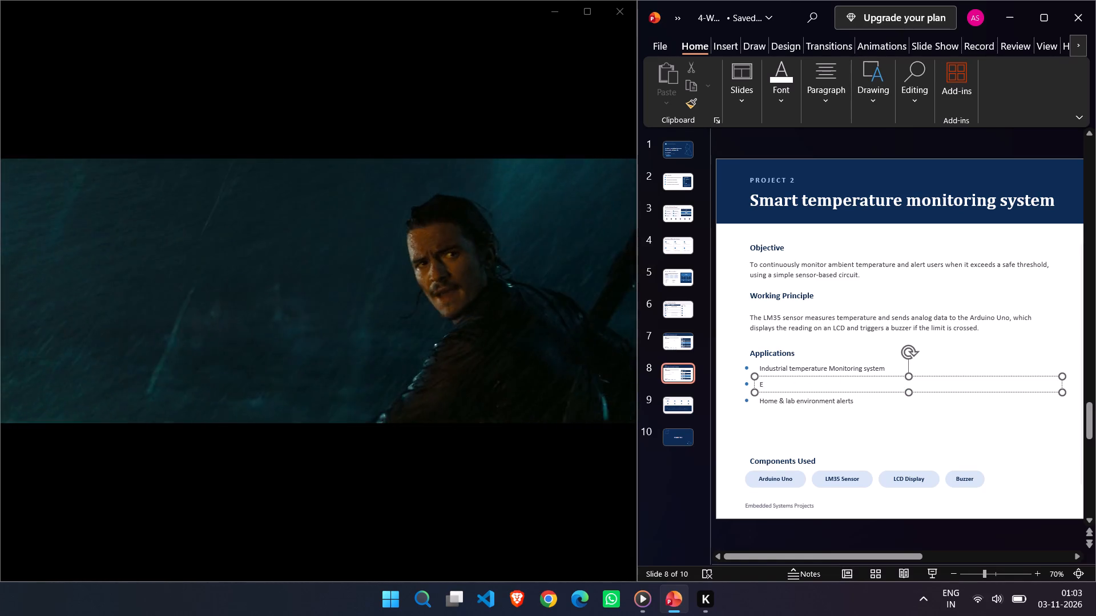
{"action": "key", "text": "BackSpace"}
{"action": "type", "text": "Server"}
{"action": "key", "text": "space"}
{"action": "key", "text": "BackSpace"}
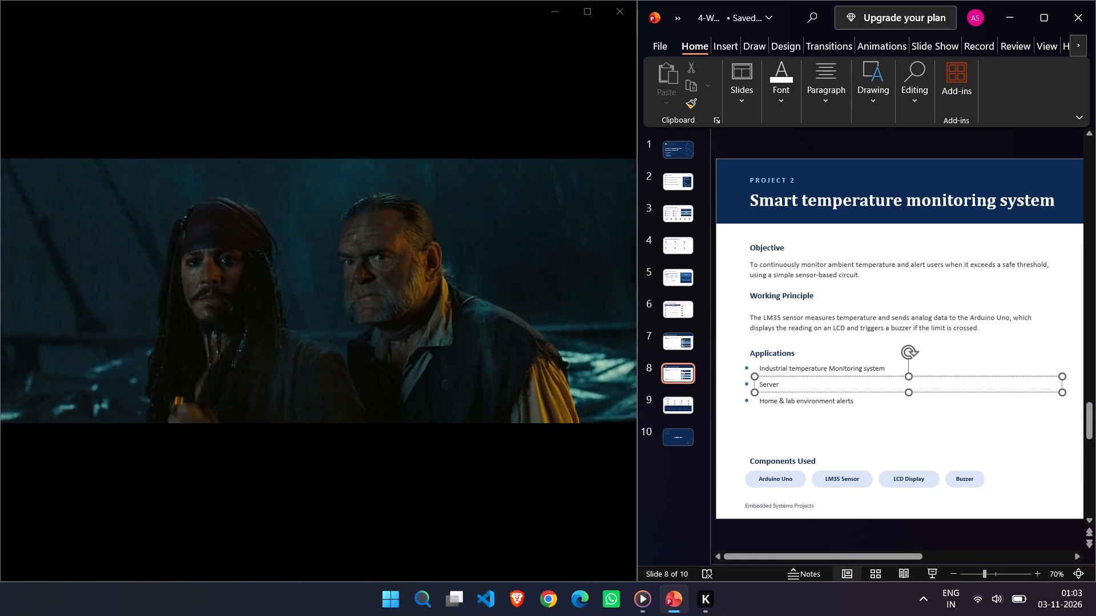
{"action": "key", "text": "slash"}
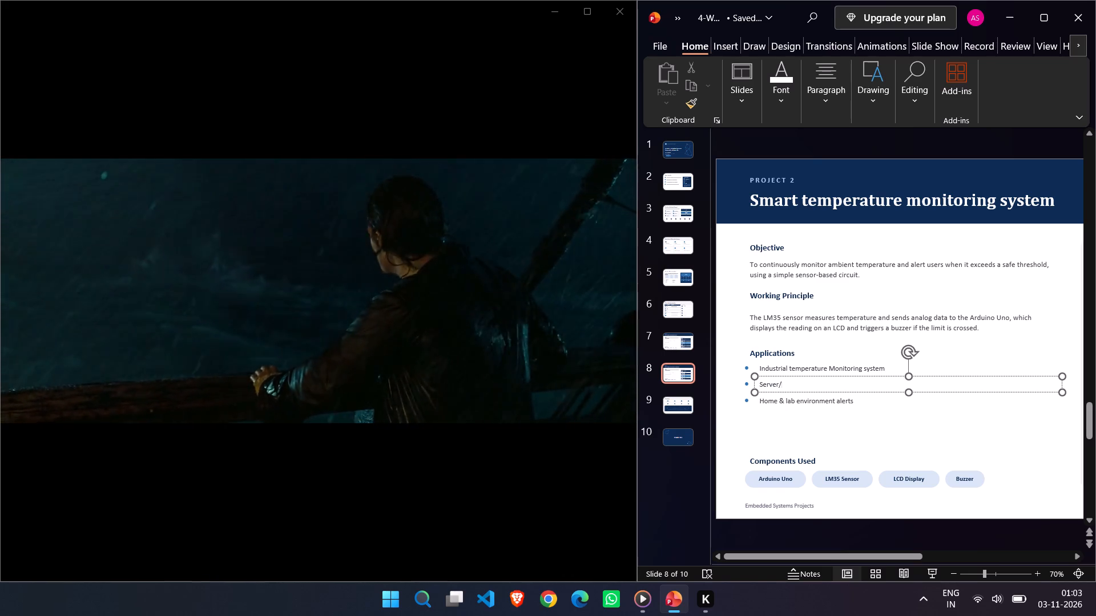
{"action": "type", "text": "equipment"}
{"action": "key", "text": "space"}
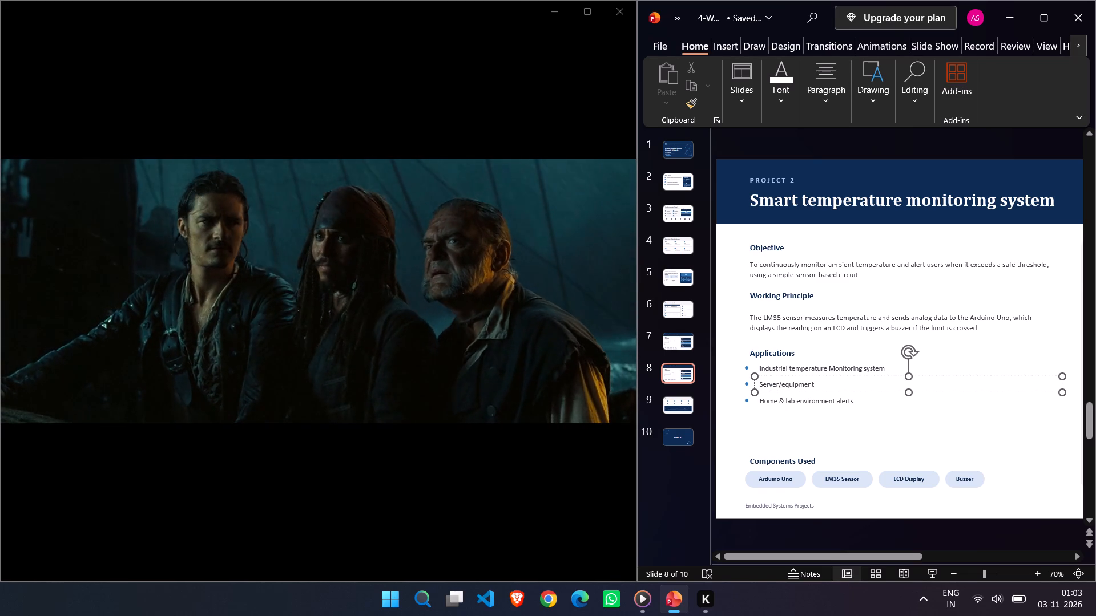
{"action": "type", "text": "theory"}
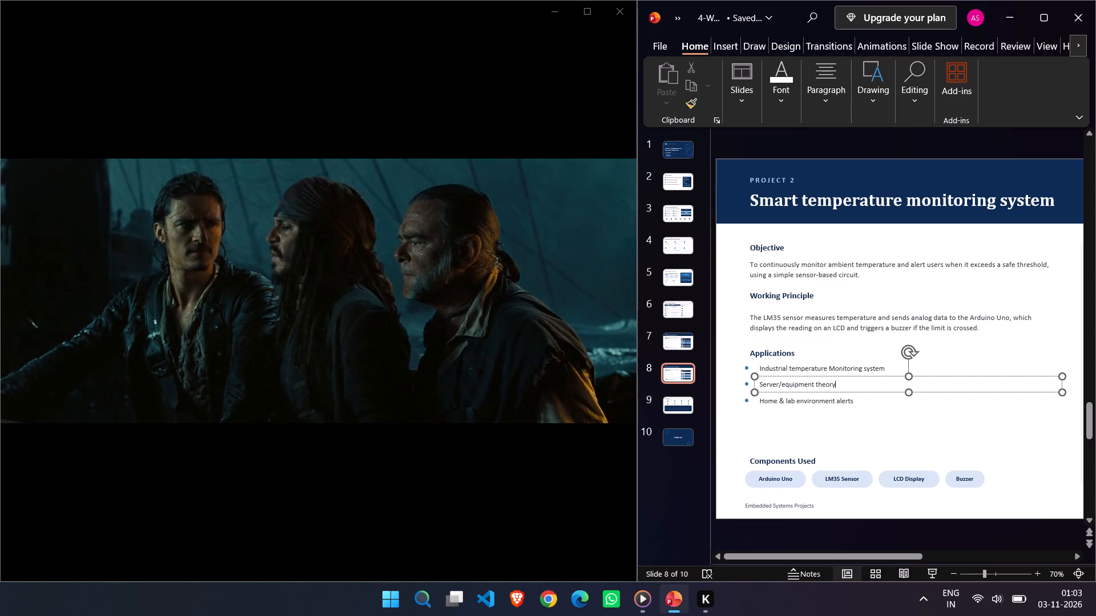
Clear the third bullet under Applications and retype it as "Home & lab environment theory system".
{"action": "left_click", "coordinate": [839, 404]}
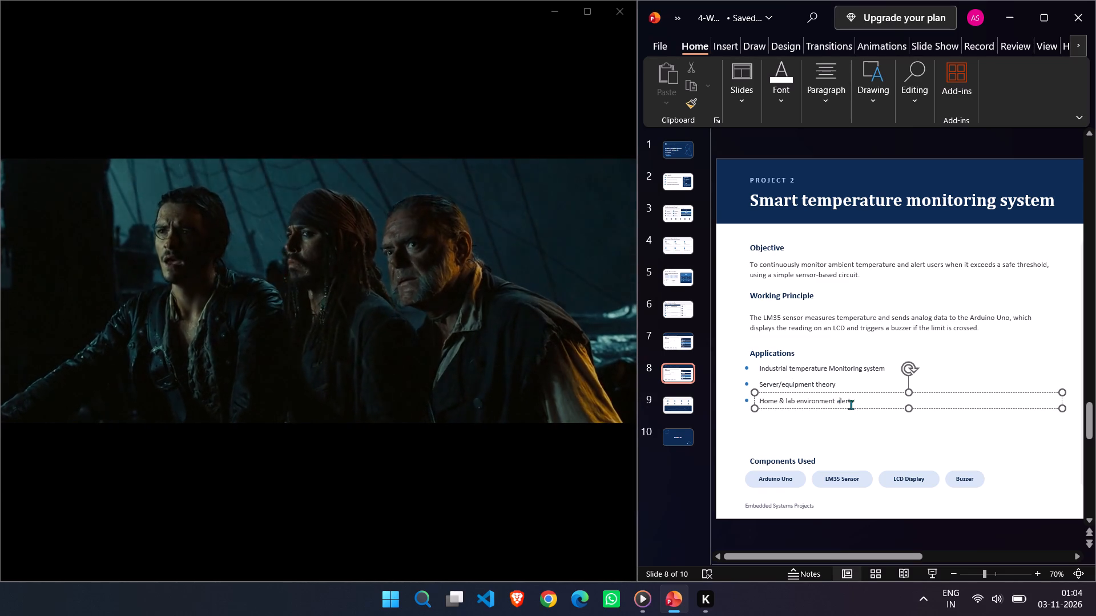
{"action": "left_click", "coordinate": [862, 404]}
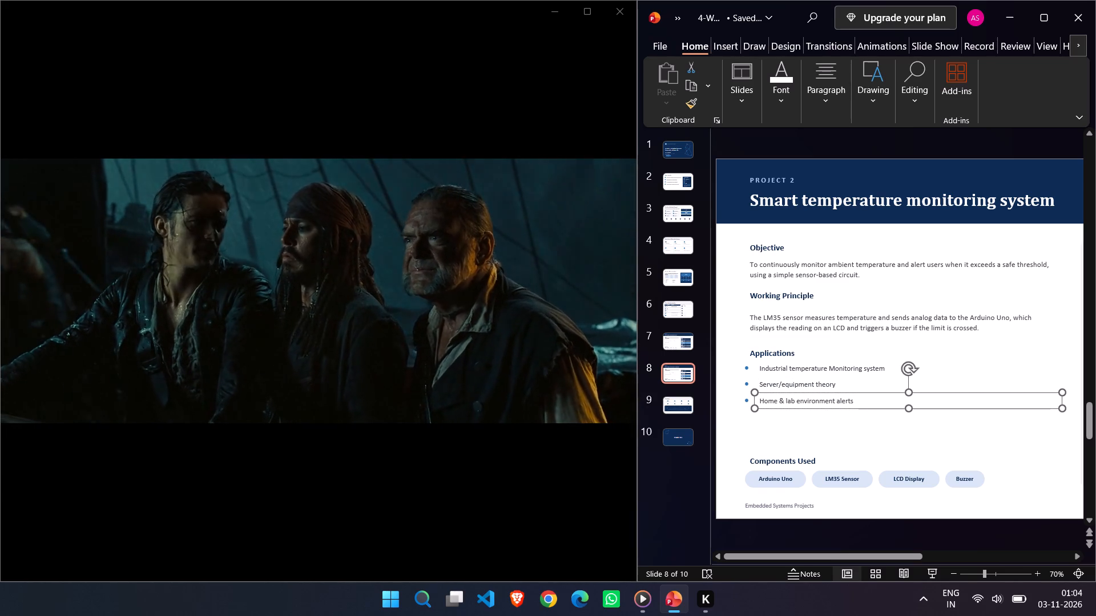
{"action": "left_click", "coordinate": [855, 395]}
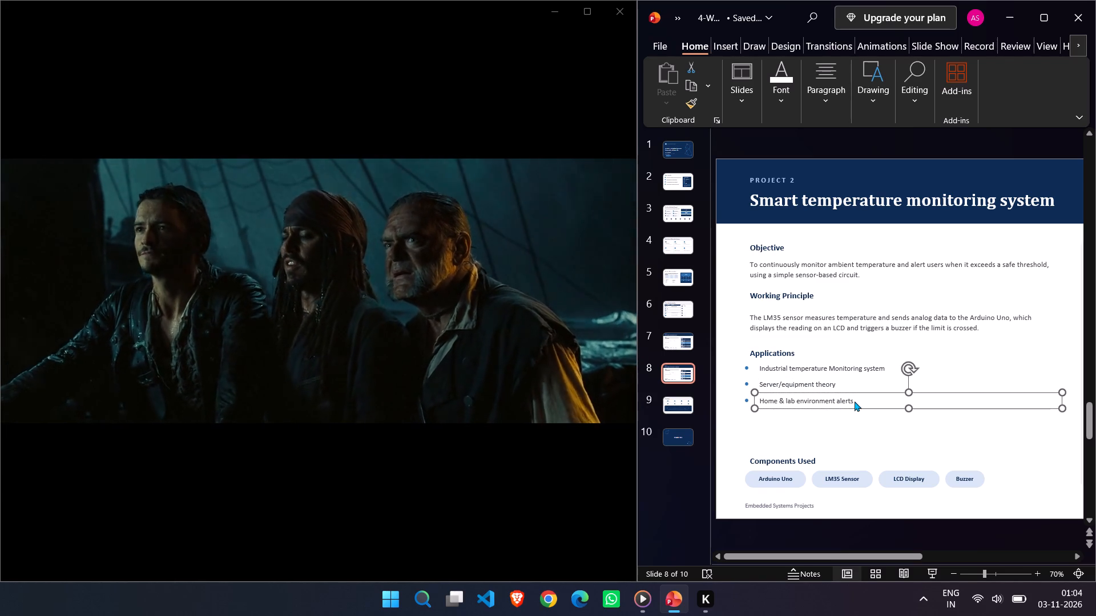
{"action": "triple_click", "coordinate": [855, 401]}
{"action": "left_click", "coordinate": [839, 408]}
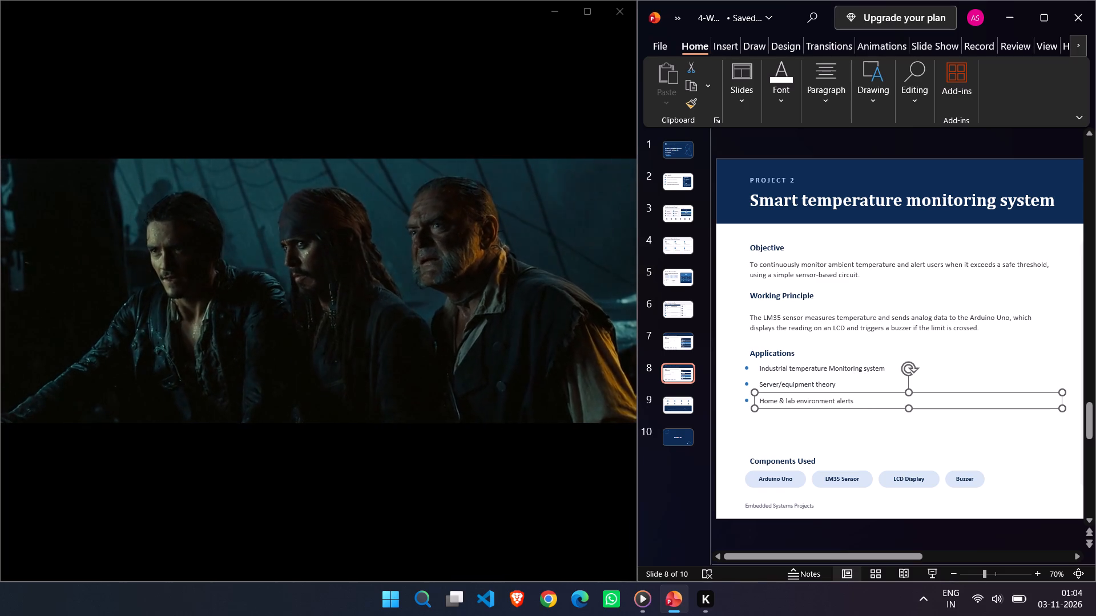
{"action": "left_click", "coordinate": [843, 402]}
{"action": "key", "text": "0"}
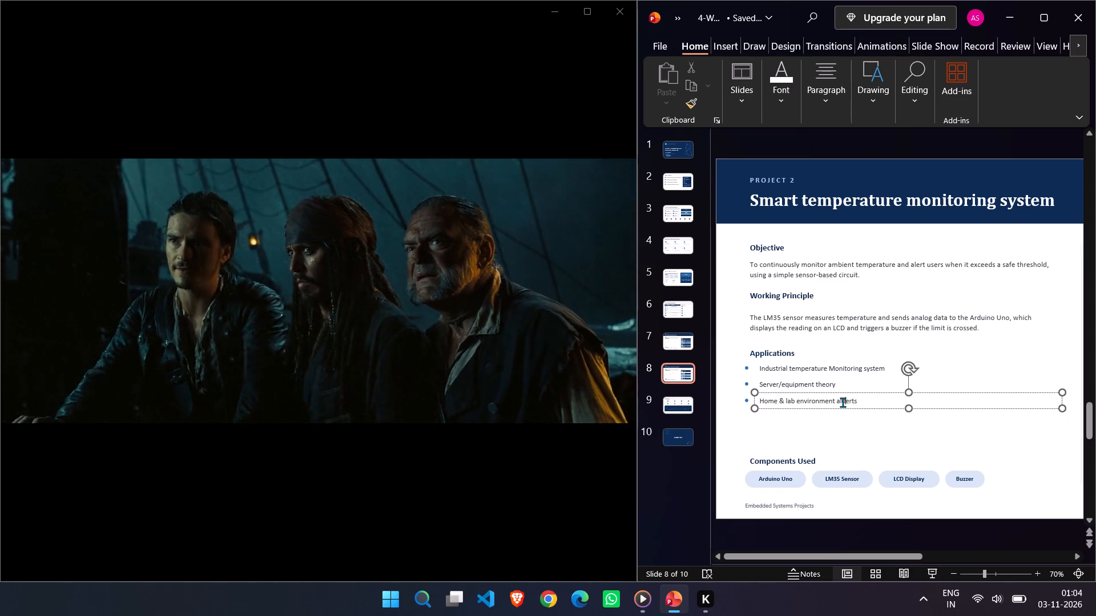
{"action": "key", "text": "BackSpace"}
{"action": "key", "text": "Right"}
{"action": "key", "text": "Right"}
{"action": "key", "text": "Right"}
{"action": "key", "text": "Right"}
{"action": "key", "text": "Right"}
{"action": "key", "text": "Right"}
{"action": "key", "text": "Right"}
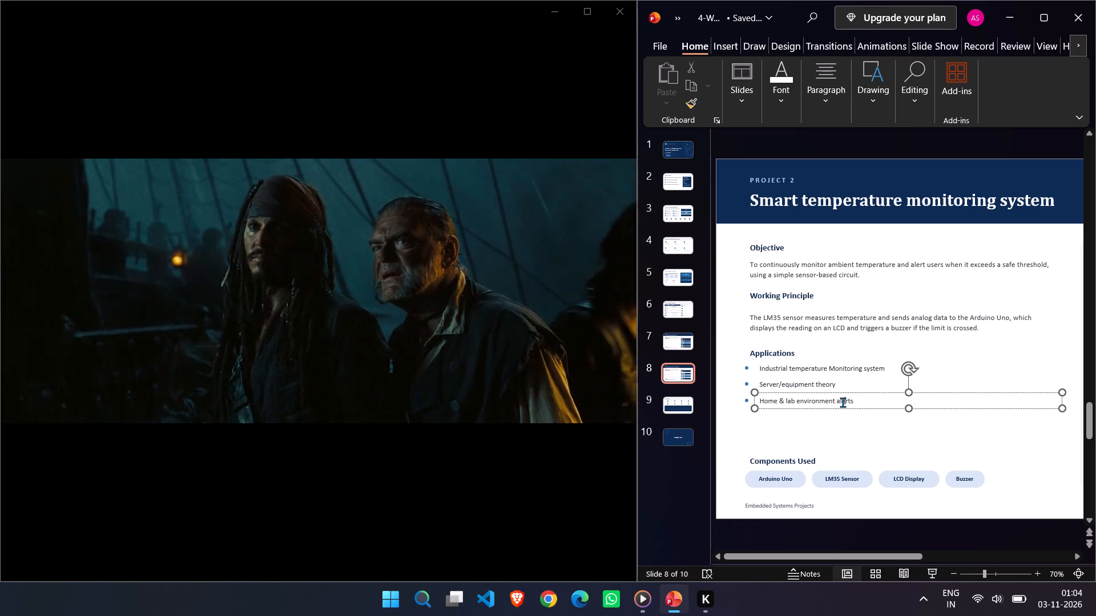
{"action": "key", "text": "BackSpace"}
{"action": "key", "text": "BackSpace"}
{"action": "key", "text": "BackSpace"}
{"action": "key", "text": "BackSpace"}
{"action": "key", "text": "BackSpace"}
{"action": "key", "text": "BackSpace"}
{"action": "key", "text": "BackSpace"}
{"action": "key", "text": "BackSpace"}
{"action": "key", "text": "BackSpace"}
{"action": "key", "text": "BackSpace"}
{"action": "key", "text": "BackSpace"}
{"action": "key", "text": "BackSpace"}
{"action": "key", "text": "BackSpace"}
{"action": "key", "text": "BackSpace"}
{"action": "key", "text": "BackSpace"}
{"action": "key", "text": "BackSpace"}
{"action": "key", "text": "BackSpace"}
{"action": "key", "text": "BackSpace"}
{"action": "key", "text": "BackSpace"}
{"action": "key", "text": "BackSpace"}
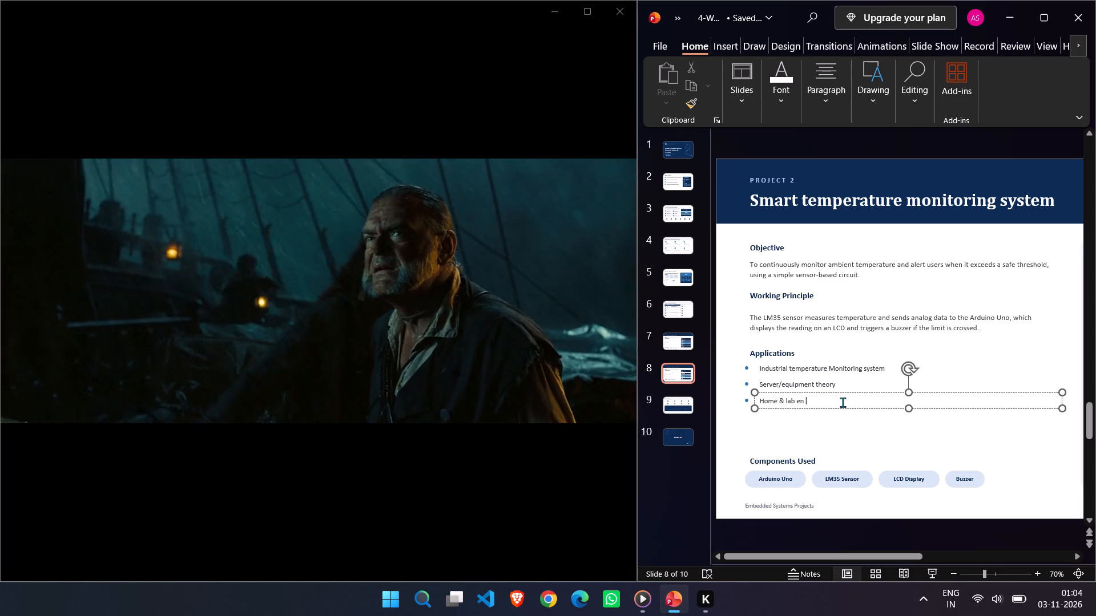
{"action": "type", "text": "Home"}
{"action": "key", "text": "space"}
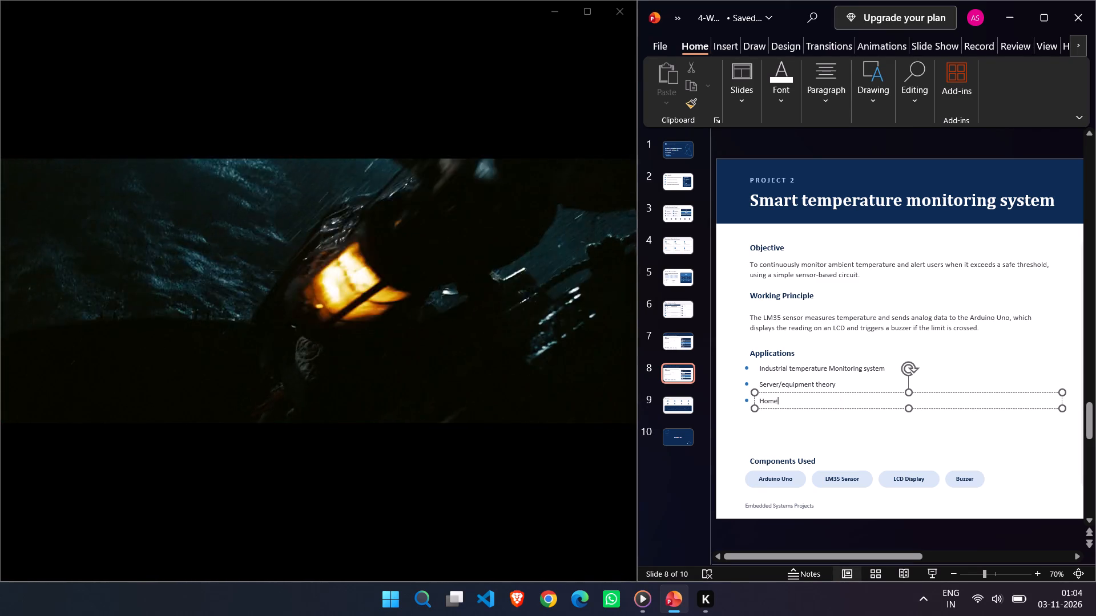
{"action": "type", "text": "& lab environment"}
{"action": "key", "text": "space"}
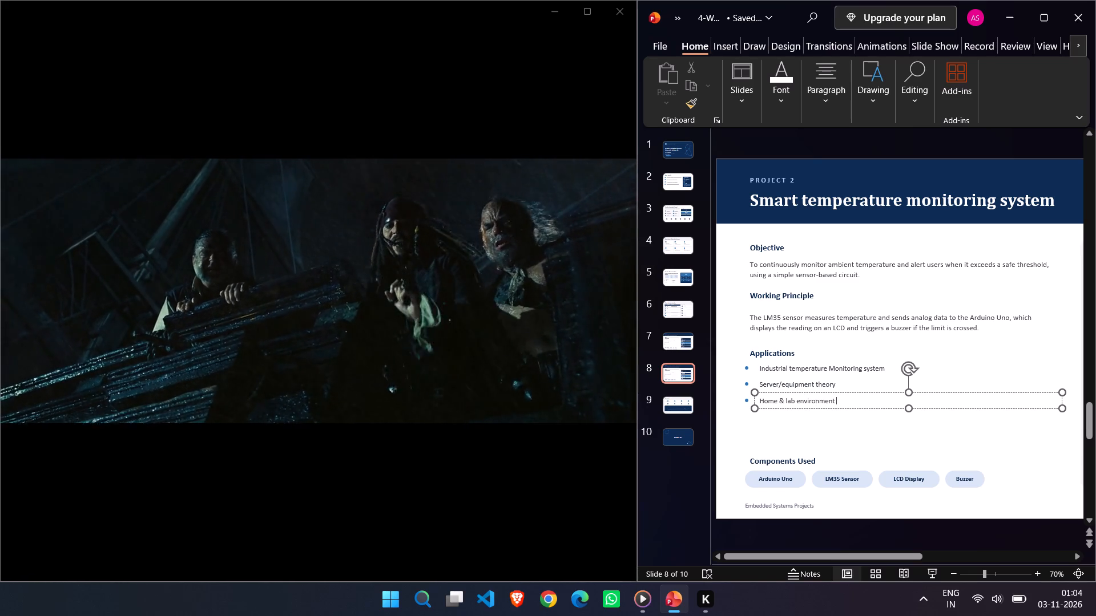
{"action": "type", "text": "theory system"}
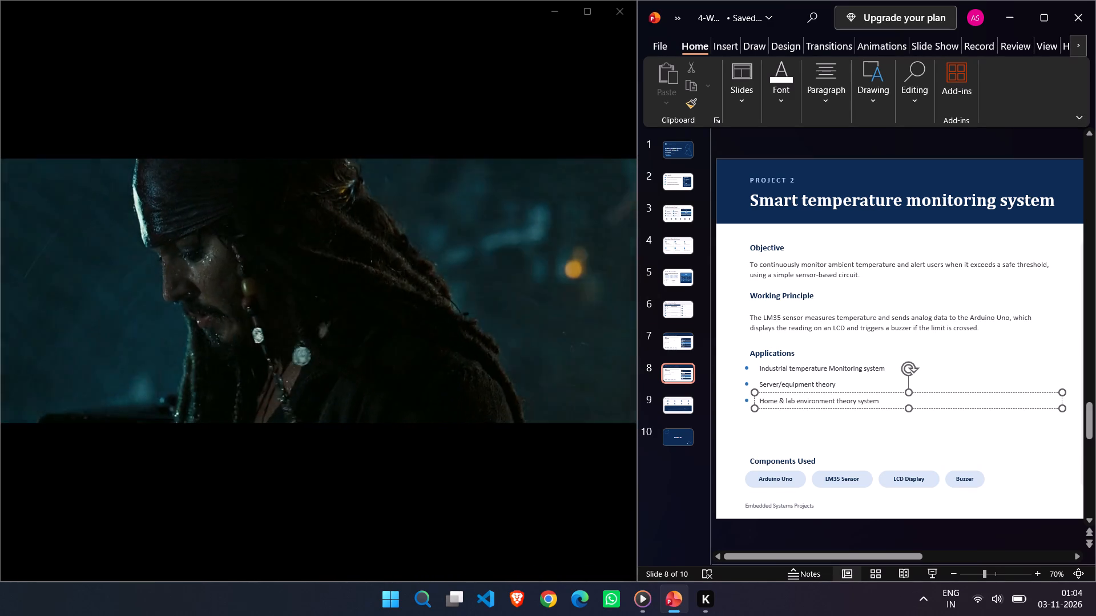
Clear the heading above the Arduino Uno, LM35 Sensor, LCD Display and Buzzer labels and retype it as "Components used".
{"action": "left_click", "coordinate": [789, 460]}
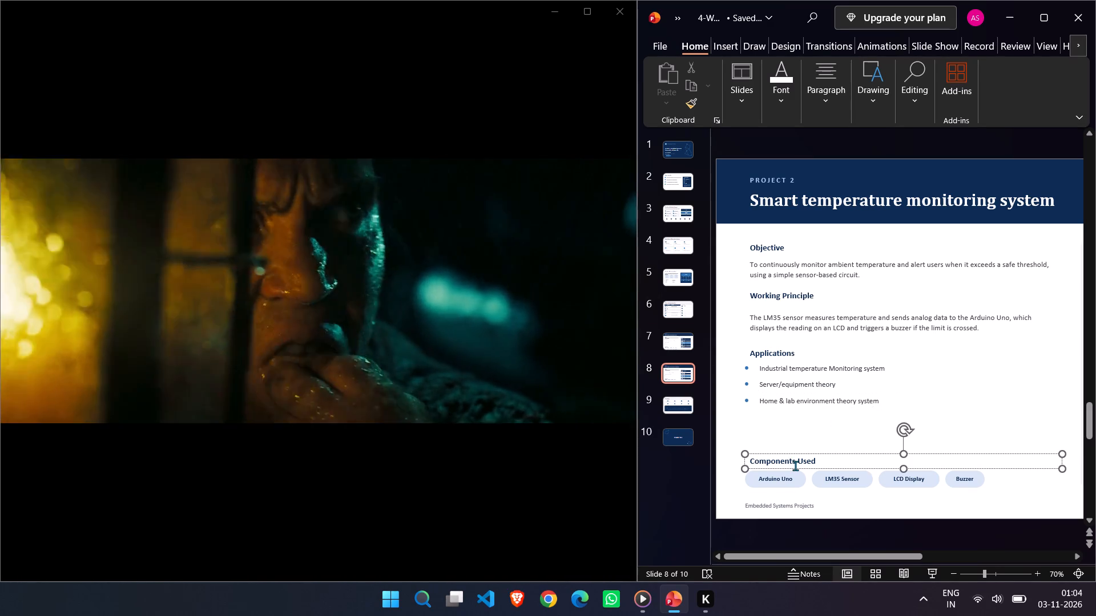
{"action": "key", "text": "Right"}
{"action": "key", "text": "Right"}
{"action": "key", "text": "Right"}
{"action": "key", "text": "Right"}
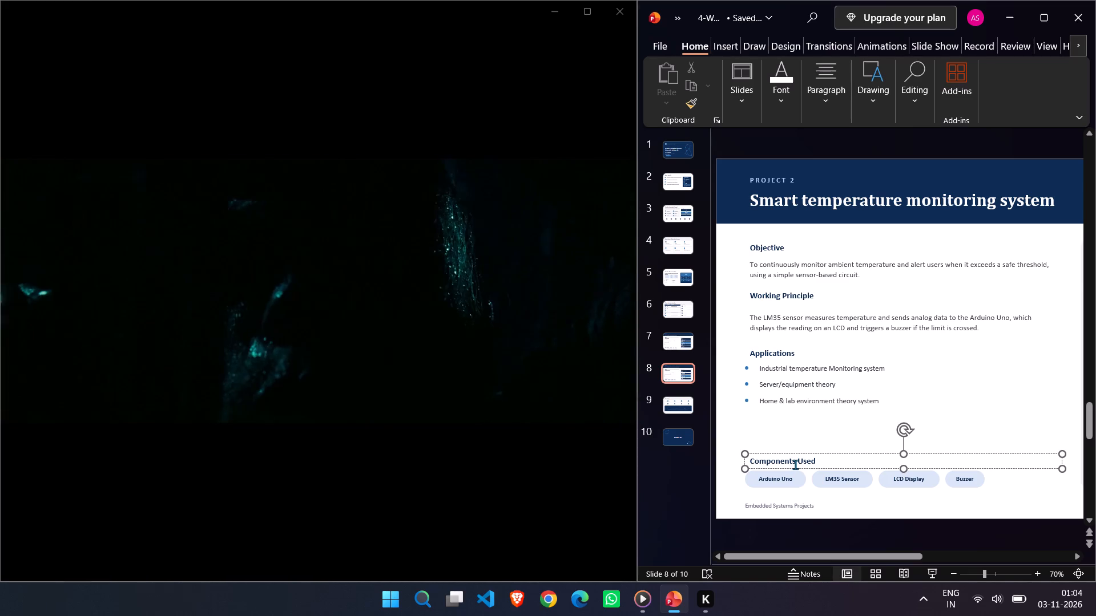
{"action": "key", "text": "Right"}
{"action": "key", "text": "Right"}
{"action": "key", "text": "Right"}
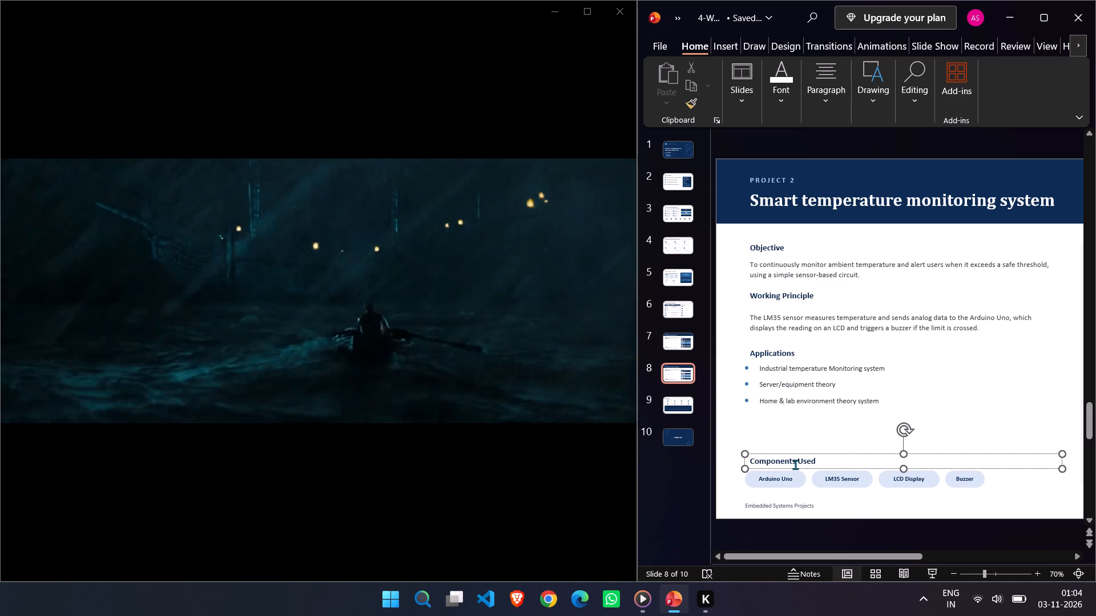
{"action": "key", "text": "BackSpace"}
{"action": "key", "text": "BackSpace"}
{"action": "key", "text": "BackSpace"}
{"action": "key", "text": "BackSpace"}
{"action": "key", "text": "BackSpace"}
{"action": "key", "text": "BackSpace"}
{"action": "key", "text": "BackSpace"}
{"action": "key", "text": "BackSpace"}
{"action": "key", "text": "BackSpace"}
{"action": "key", "text": "BackSpace"}
{"action": "key", "text": "BackSpace"}
{"action": "key", "text": "BackSpace"}
{"action": "key", "text": "BackSpace"}
{"action": "key", "text": "BackSpace"}
{"action": "key", "text": "BackSpace"}
{"action": "key", "text": "BackSpace"}
{"action": "key", "text": "BackSpace"}
{"action": "key", "text": "BackSpace"}
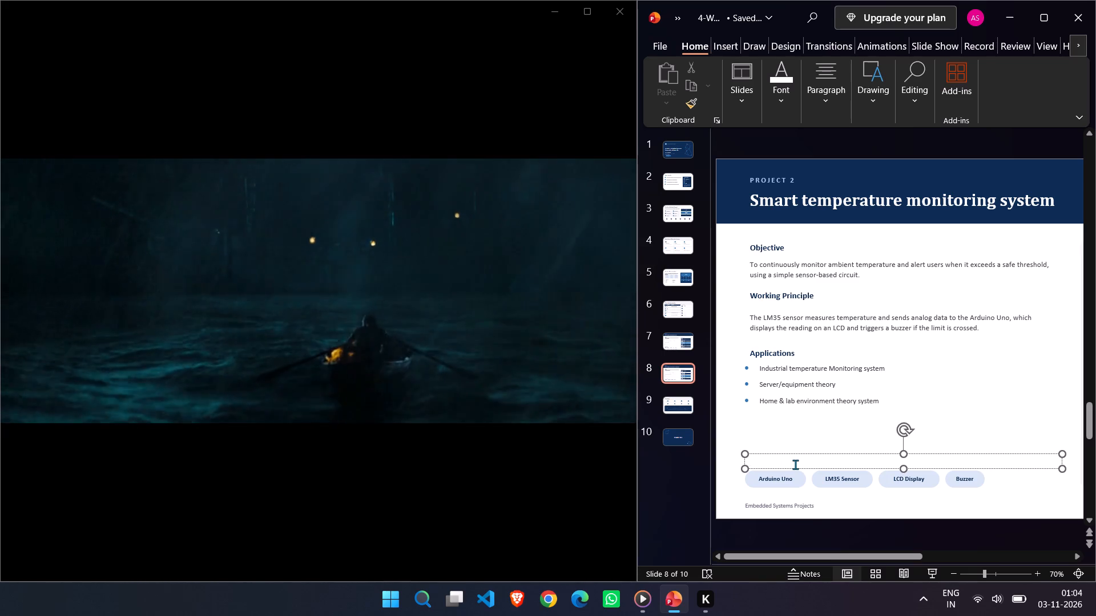
{"action": "type", "text": "Componen"}
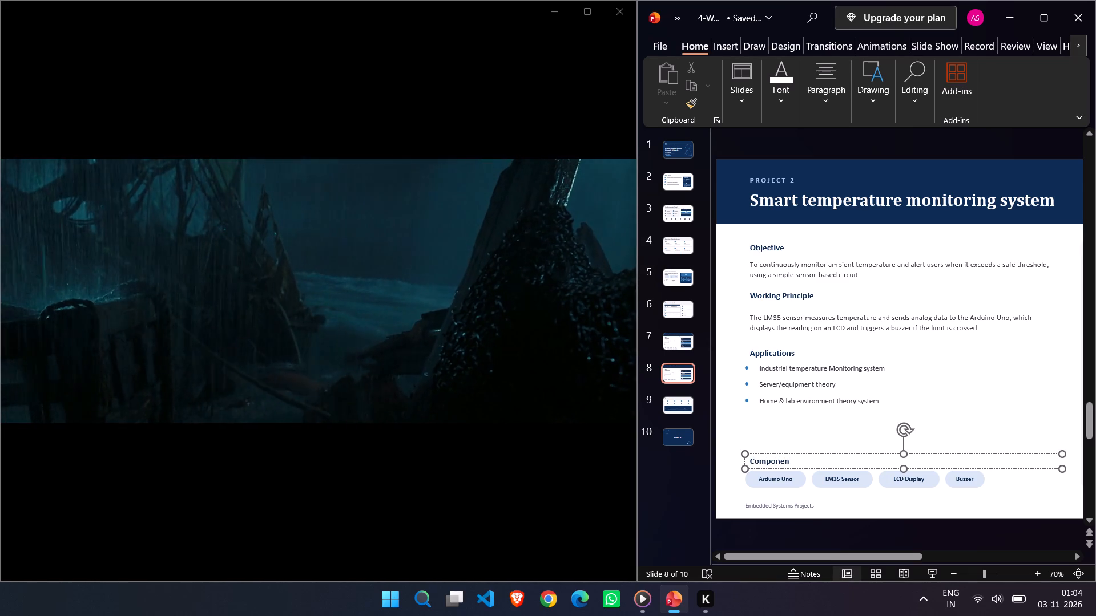
{"action": "type", "text": "ts"}
{"action": "key", "text": "space"}
{"action": "type", "text": "uded"}
{"action": "key", "text": "BackSpace"}
{"action": "key", "text": "BackSpace"}
{"action": "key", "text": "BackSpace"}
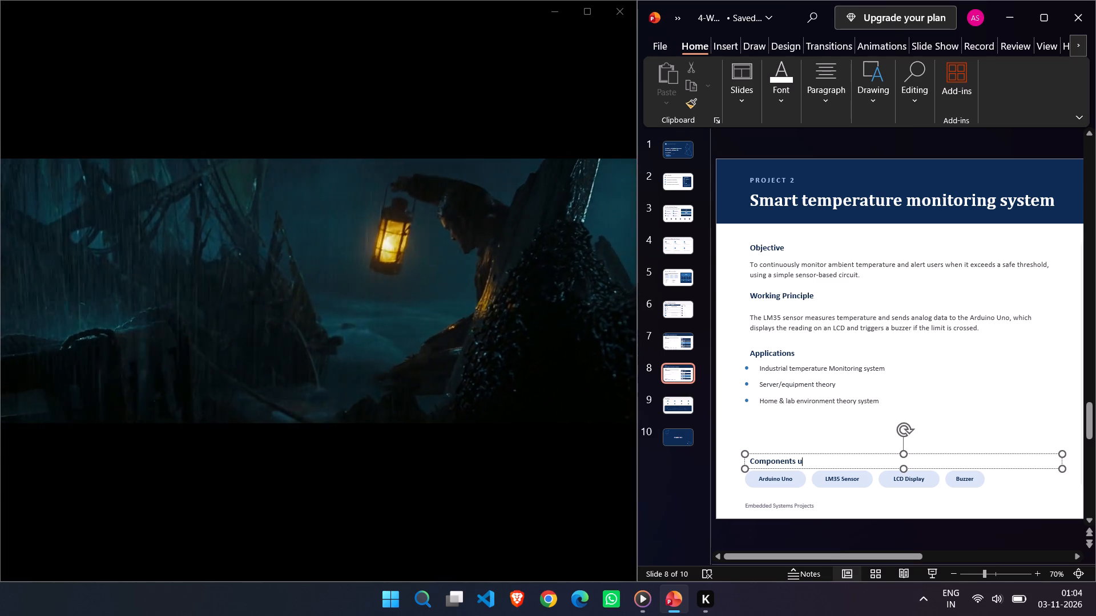
{"action": "type", "text": "sed"}
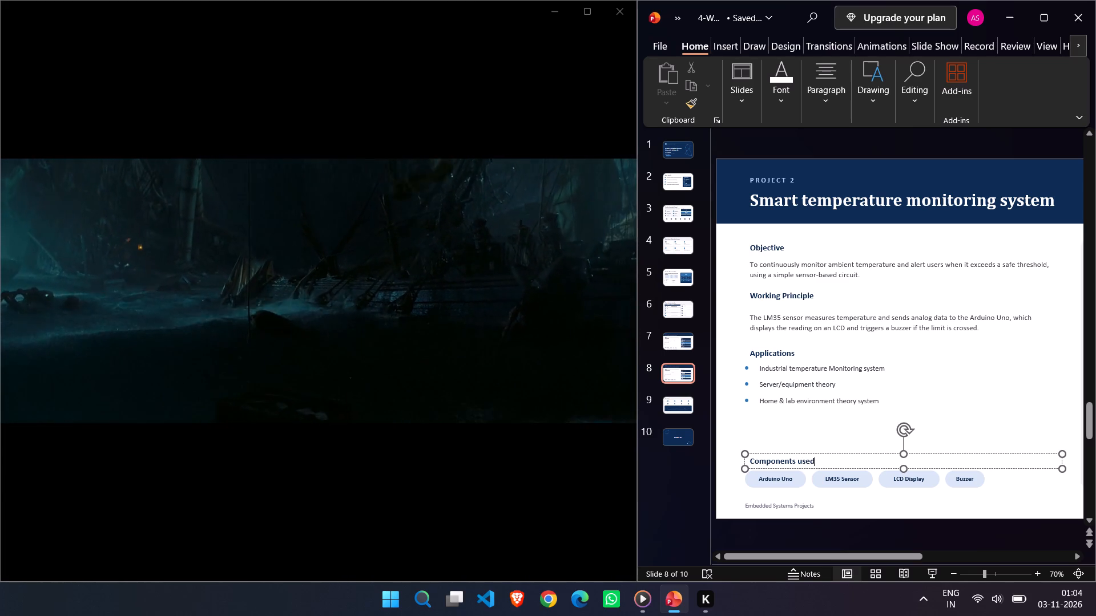
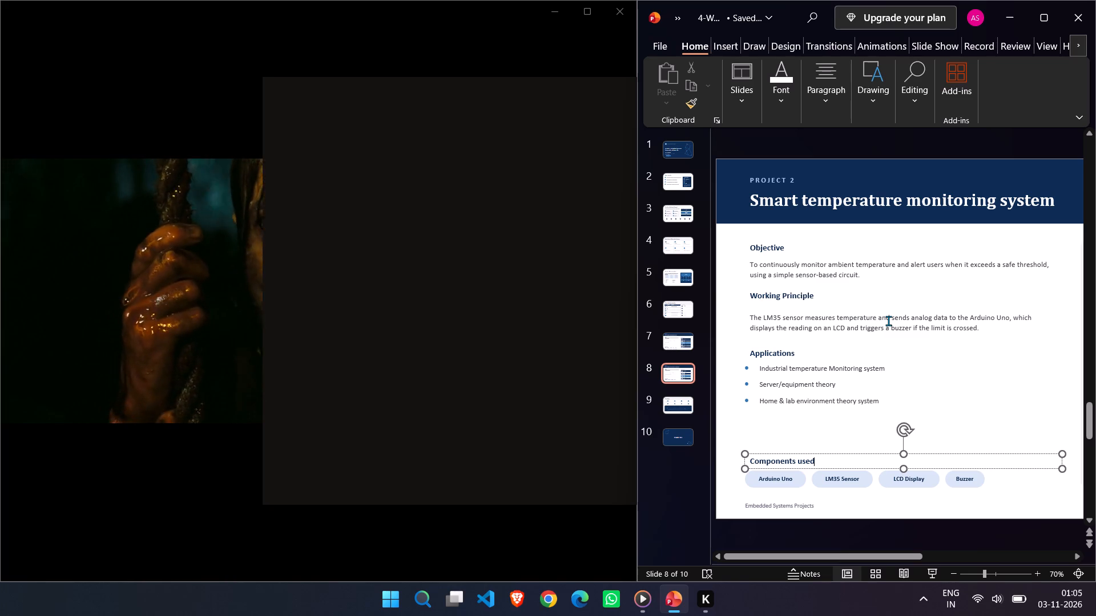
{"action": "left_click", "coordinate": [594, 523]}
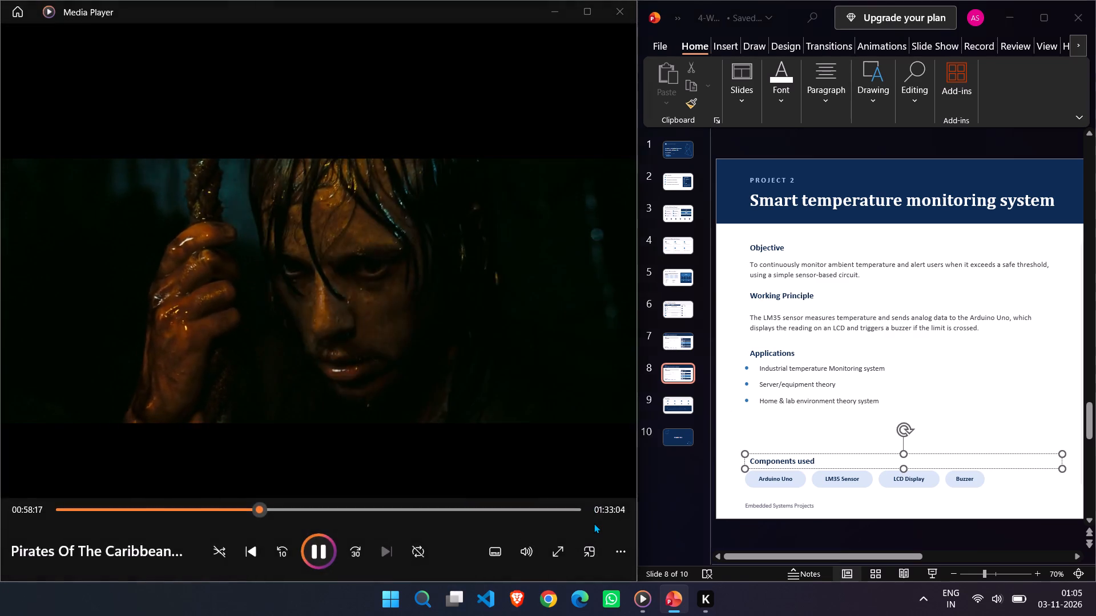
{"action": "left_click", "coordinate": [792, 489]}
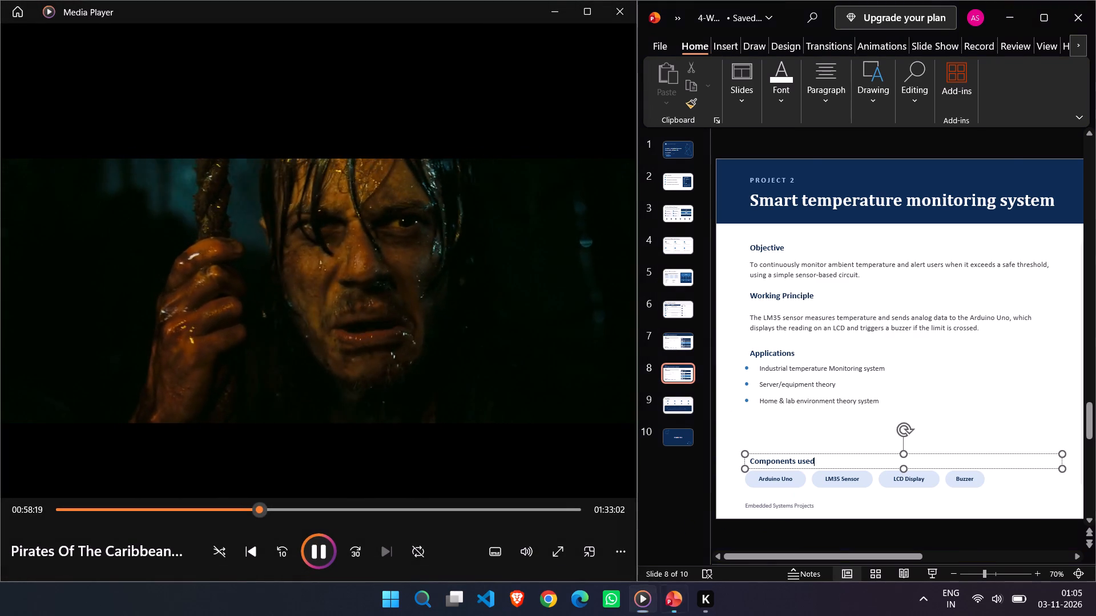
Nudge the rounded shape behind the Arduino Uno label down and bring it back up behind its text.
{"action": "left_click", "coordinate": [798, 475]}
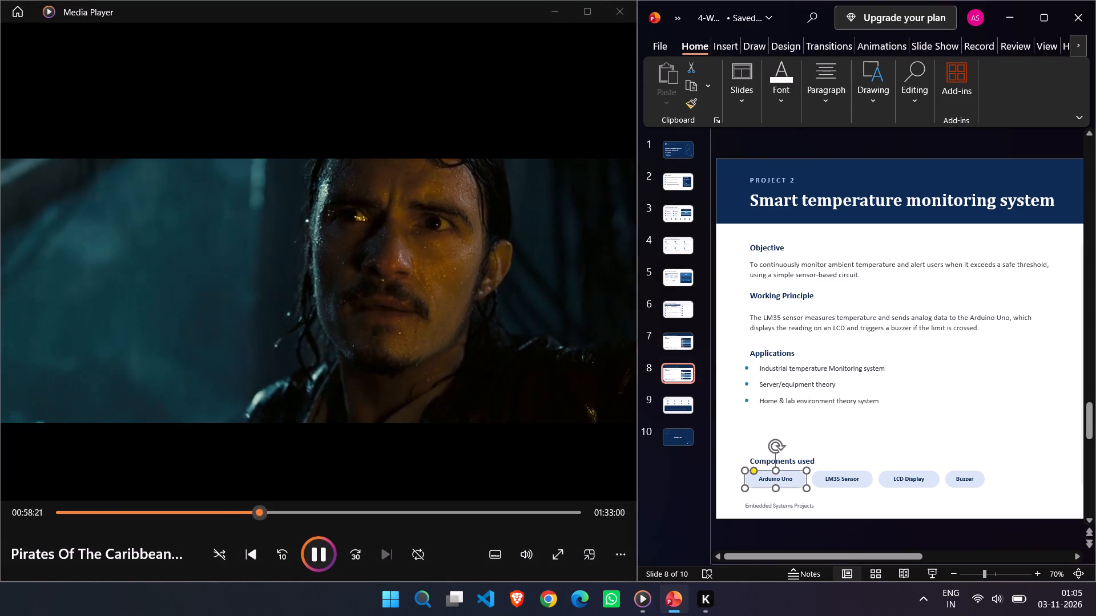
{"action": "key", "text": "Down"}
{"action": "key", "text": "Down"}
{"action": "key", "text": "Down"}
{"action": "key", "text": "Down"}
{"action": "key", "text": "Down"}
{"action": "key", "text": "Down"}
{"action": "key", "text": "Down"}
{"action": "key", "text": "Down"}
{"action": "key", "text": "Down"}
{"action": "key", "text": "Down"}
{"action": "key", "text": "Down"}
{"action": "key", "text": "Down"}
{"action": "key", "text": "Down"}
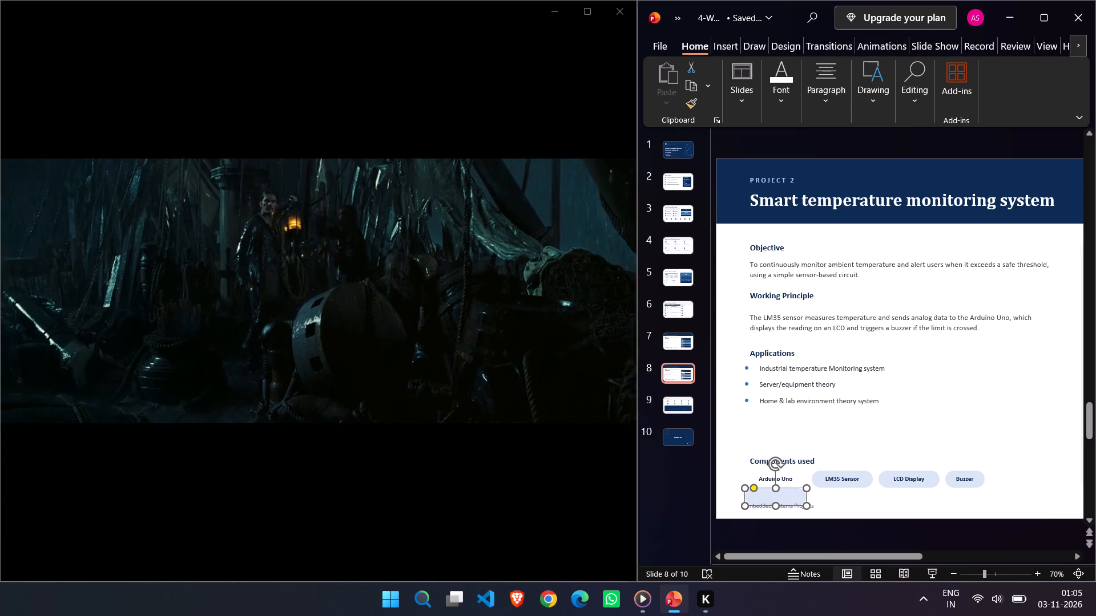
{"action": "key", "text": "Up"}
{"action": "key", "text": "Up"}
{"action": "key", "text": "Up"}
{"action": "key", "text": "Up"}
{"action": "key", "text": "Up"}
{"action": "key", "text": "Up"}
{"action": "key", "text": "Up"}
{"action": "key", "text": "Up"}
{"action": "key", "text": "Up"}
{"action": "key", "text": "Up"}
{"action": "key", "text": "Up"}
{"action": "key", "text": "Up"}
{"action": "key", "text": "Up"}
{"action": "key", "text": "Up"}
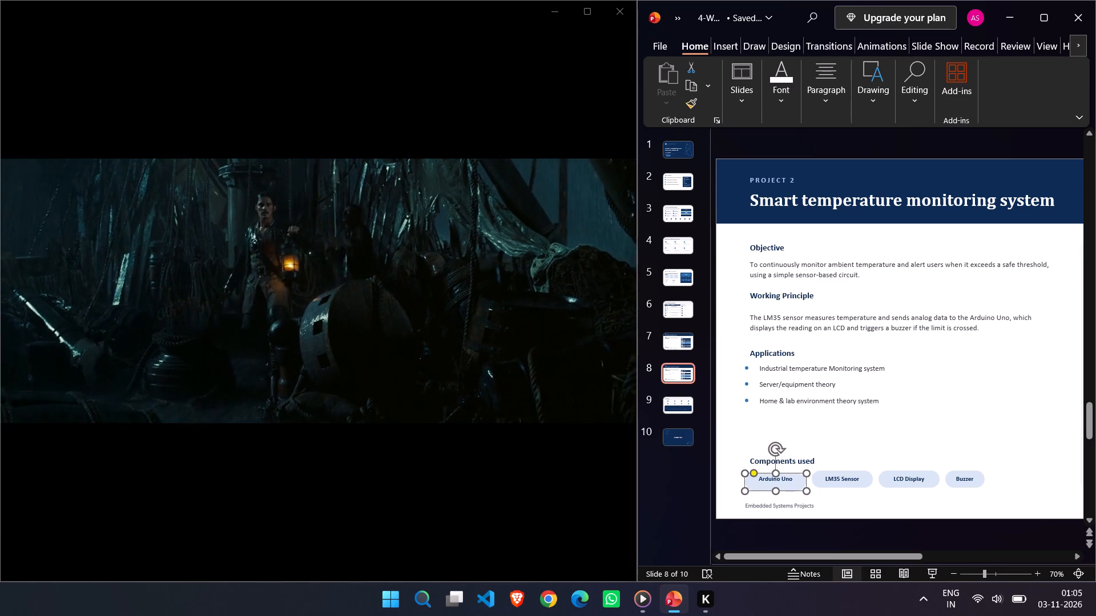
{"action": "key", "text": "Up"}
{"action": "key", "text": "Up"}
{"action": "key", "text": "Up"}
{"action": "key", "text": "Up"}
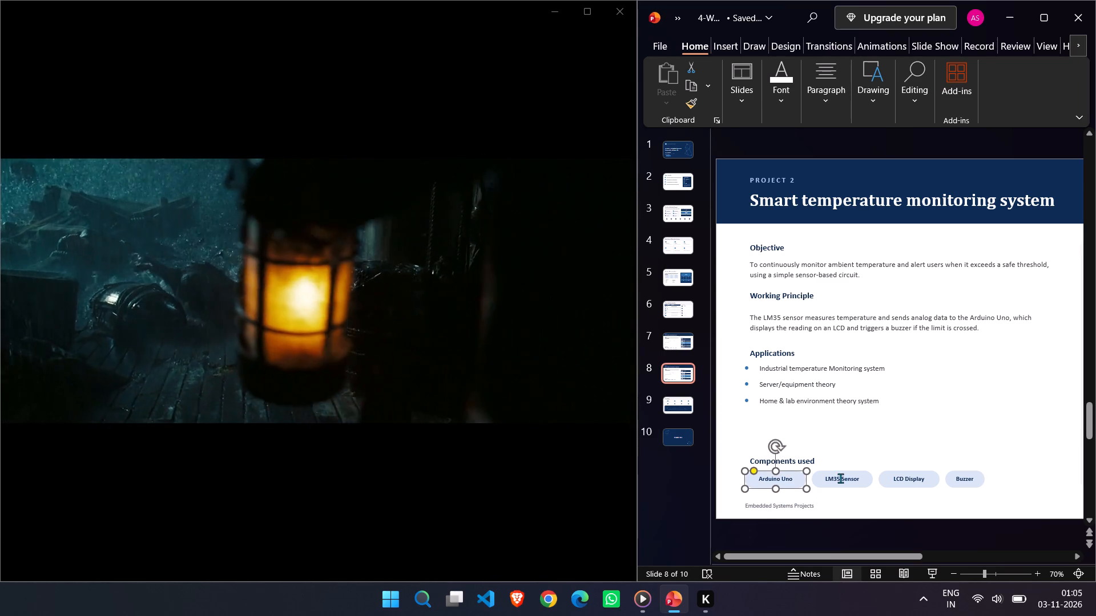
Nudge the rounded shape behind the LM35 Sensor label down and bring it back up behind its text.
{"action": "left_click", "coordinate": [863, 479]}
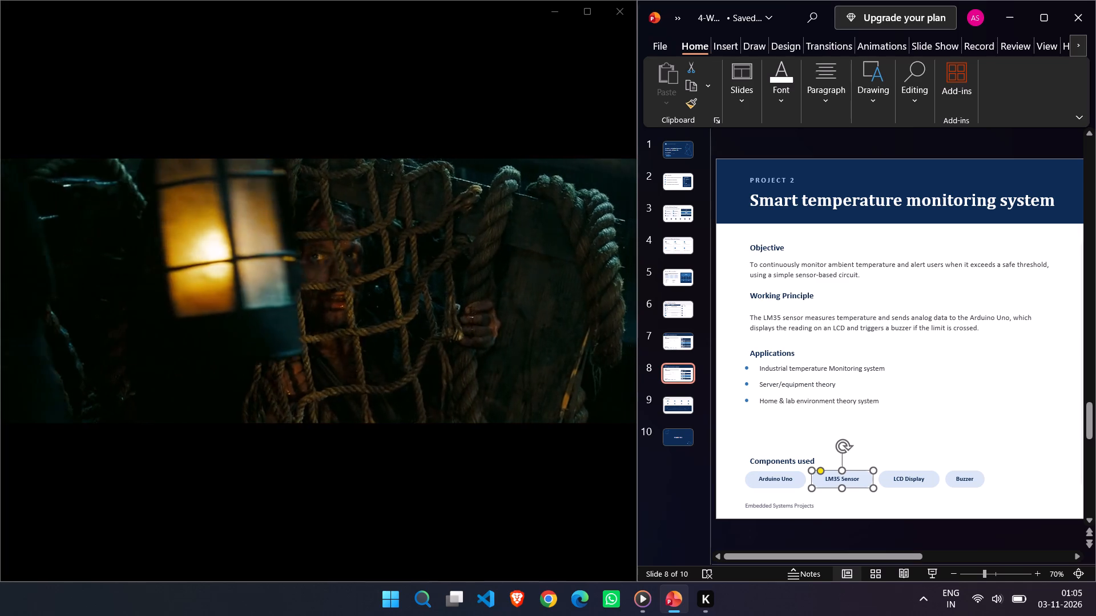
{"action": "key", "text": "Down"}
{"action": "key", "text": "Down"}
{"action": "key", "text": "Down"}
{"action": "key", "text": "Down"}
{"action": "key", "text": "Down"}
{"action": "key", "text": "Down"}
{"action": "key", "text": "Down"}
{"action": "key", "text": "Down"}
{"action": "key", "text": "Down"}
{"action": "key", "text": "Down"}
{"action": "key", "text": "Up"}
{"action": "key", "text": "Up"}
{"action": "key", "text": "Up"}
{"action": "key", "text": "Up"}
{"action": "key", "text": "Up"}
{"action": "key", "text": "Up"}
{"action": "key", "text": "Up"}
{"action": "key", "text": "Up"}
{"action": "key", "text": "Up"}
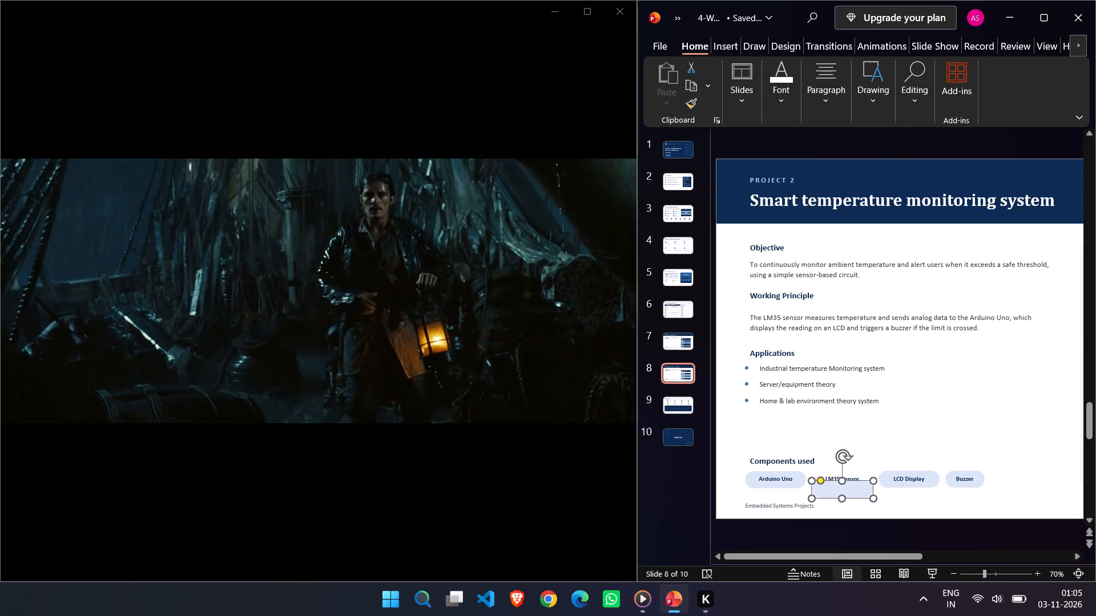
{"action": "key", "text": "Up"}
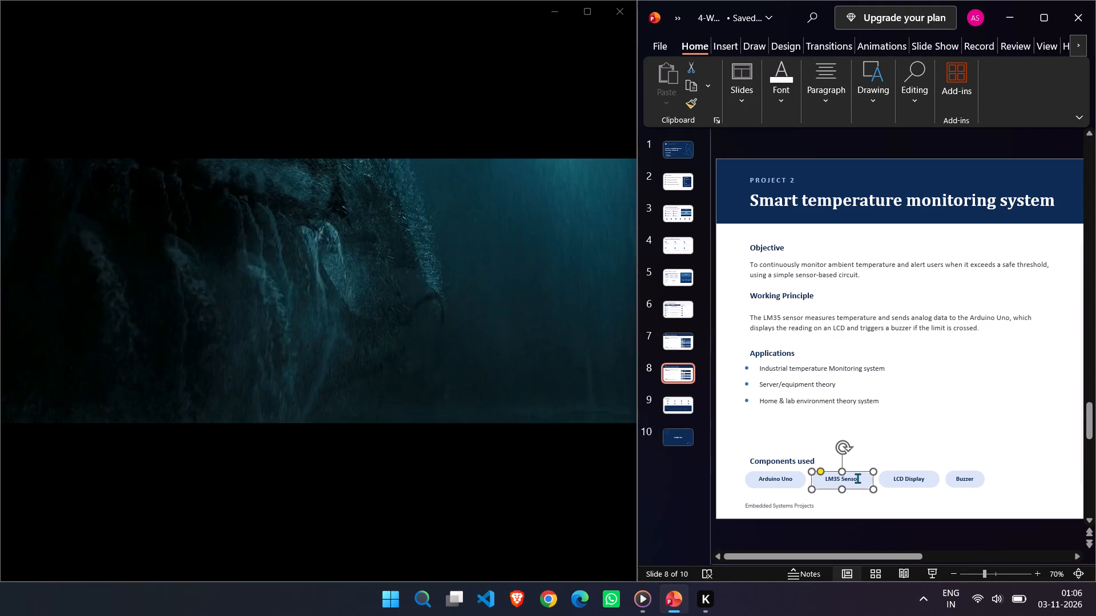
Clear the LM35 Sensor label under Components used and retype it as "LM35 sensor".
{"action": "left_click", "coordinate": [857, 478]}
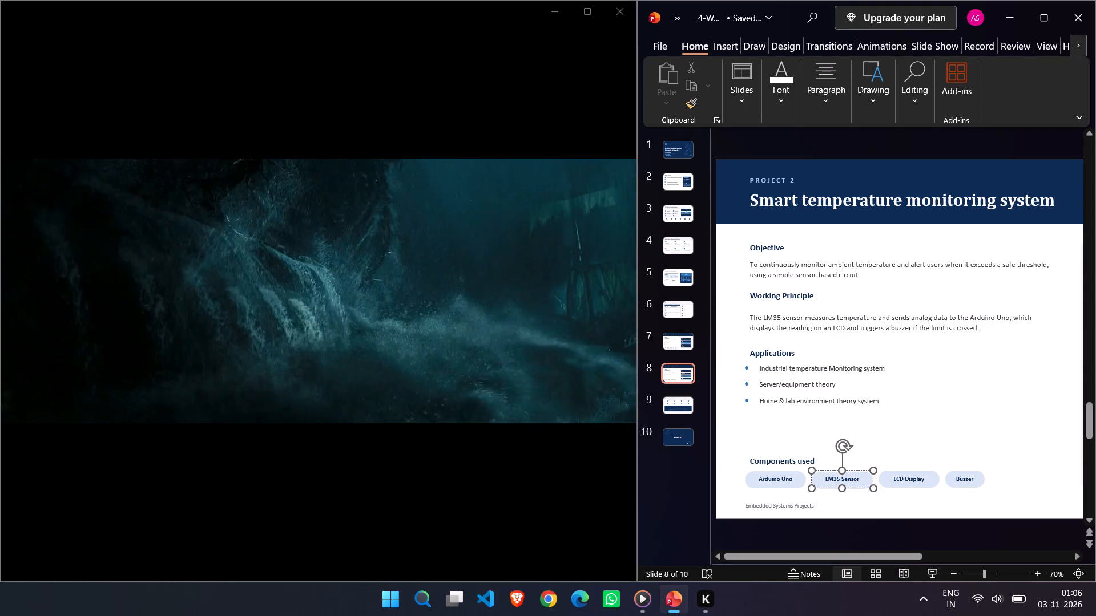
{"action": "key", "text": "Right"}
{"action": "key", "text": "BackSpace"}
{"action": "key", "text": "BackSpace"}
{"action": "key", "text": "BackSpace"}
{"action": "key", "text": "BackSpace"}
{"action": "key", "text": "BackSpace"}
{"action": "key", "text": "BackSpace"}
{"action": "key", "text": "BackSpace"}
{"action": "key", "text": "BackSpace"}
{"action": "key", "text": "BackSpace"}
{"action": "key", "text": "BackSpace"}
{"action": "key", "text": "BackSpace"}
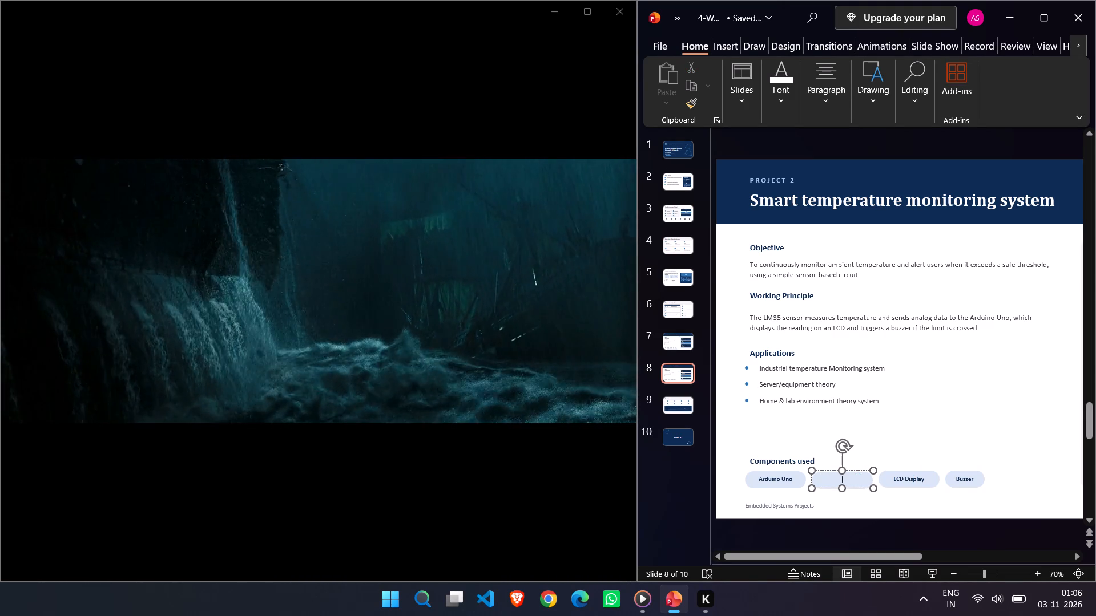
{"action": "type", "text": "LM"}
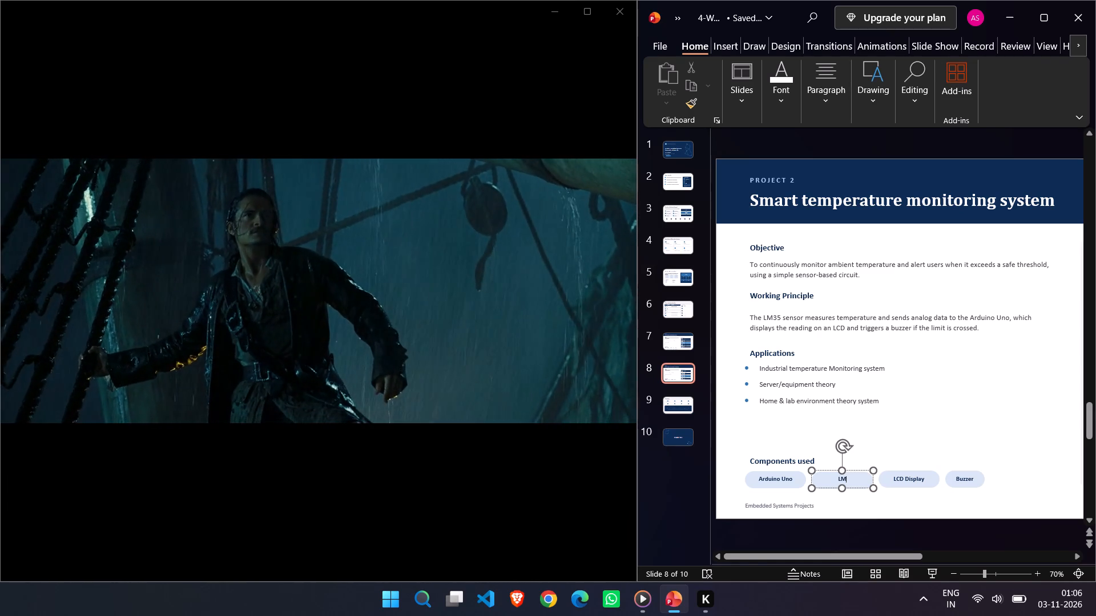
{"action": "type", "text": "35"}
{"action": "key", "text": "space"}
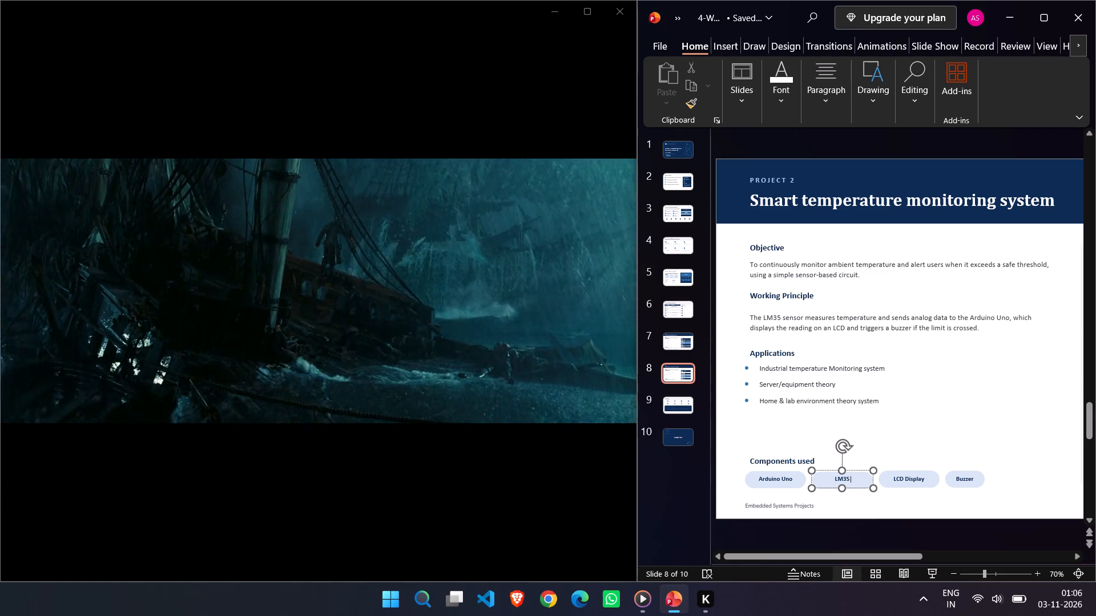
{"action": "type", "text": "sensor"}
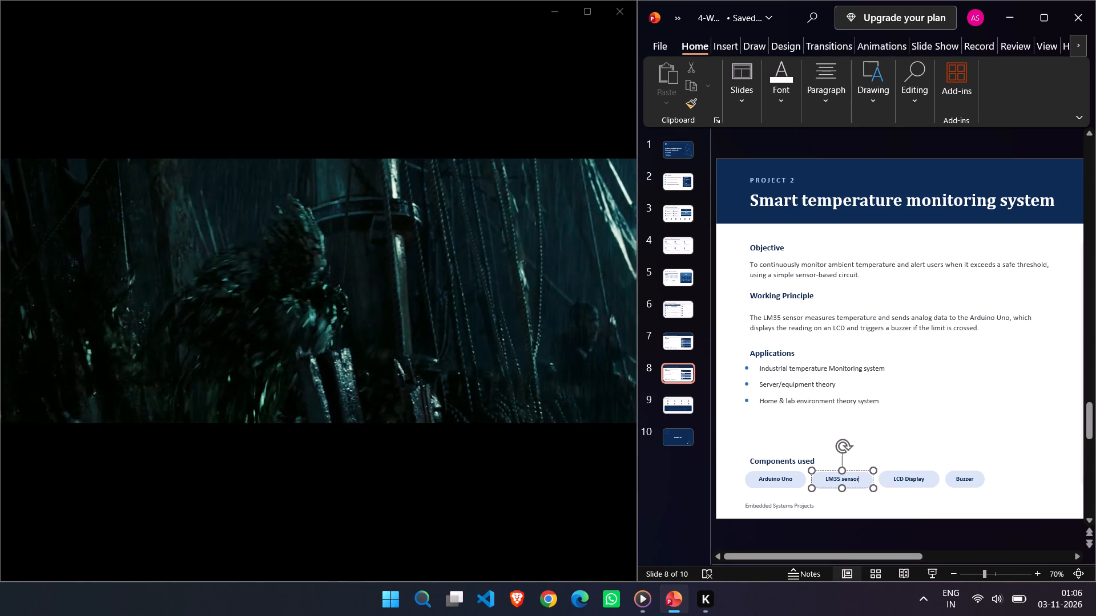
Clear the LCD Display label under Components used and retype it as "LCD DIsplay".
{"action": "left_click", "coordinate": [929, 476]}
{"action": "left_click", "coordinate": [917, 480]}
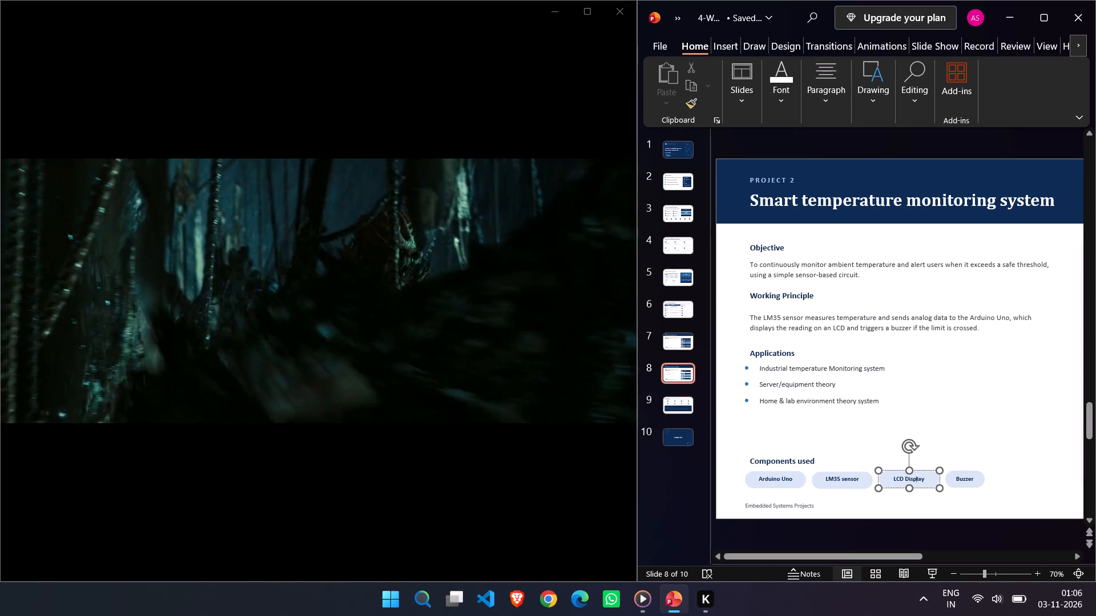
{"action": "key", "text": "Right"}
{"action": "key", "text": "Right"}
{"action": "key", "text": "Right"}
{"action": "key", "text": "BackSpace"}
{"action": "key", "text": "BackSpace"}
{"action": "key", "text": "BackSpace"}
{"action": "key", "text": "BackSpace"}
{"action": "key", "text": "BackSpace"}
{"action": "key", "text": "BackSpace"}
{"action": "key", "text": "BackSpace"}
{"action": "key", "text": "BackSpace"}
{"action": "key", "text": "BackSpace"}
{"action": "key", "text": "BackSpace"}
{"action": "key", "text": "BackSpace"}
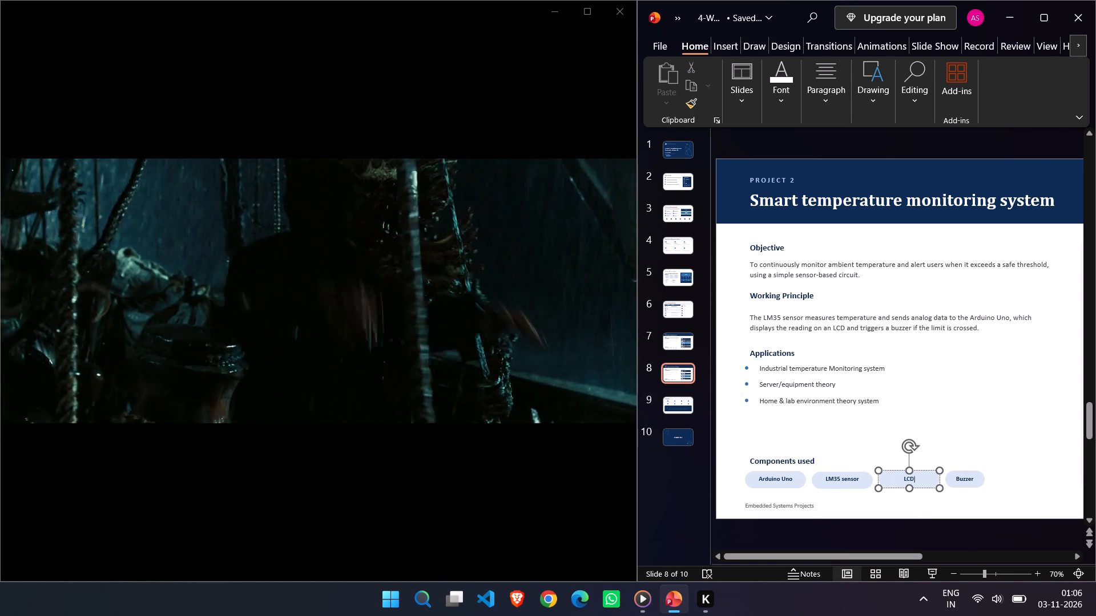
{"action": "type", "text": "KL"}
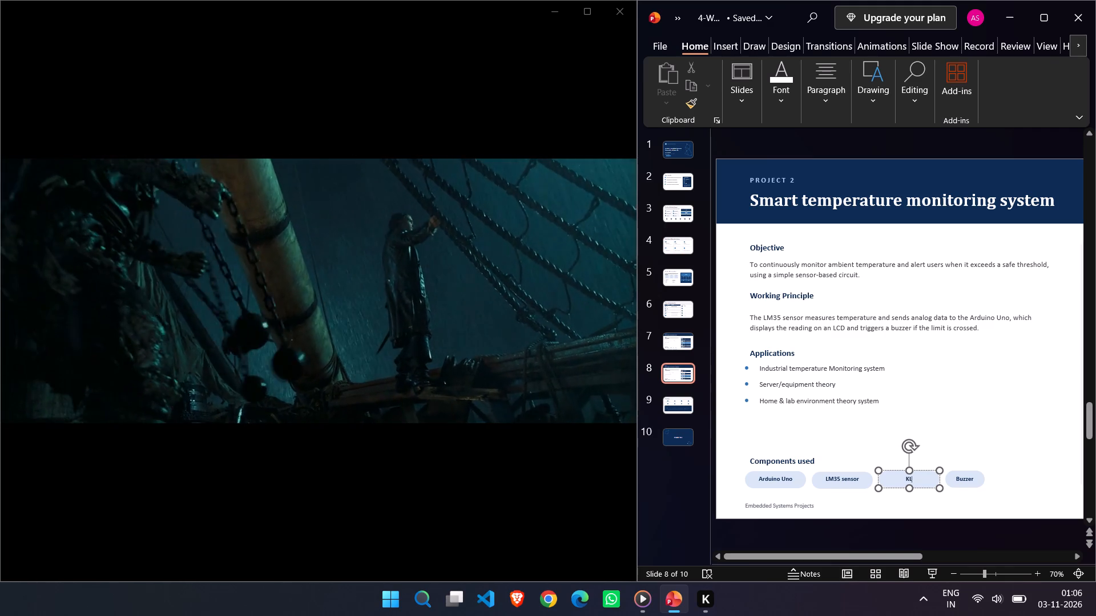
{"action": "key", "text": "BackSpace"}
{"action": "key", "text": "BackSpace"}
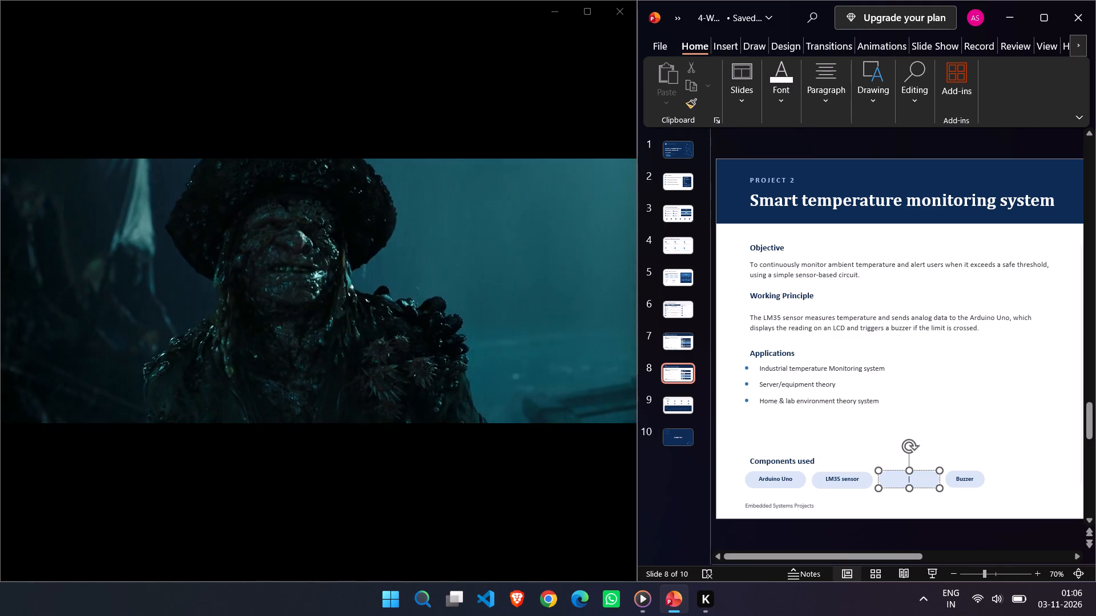
{"action": "key", "text": "shift+l"}
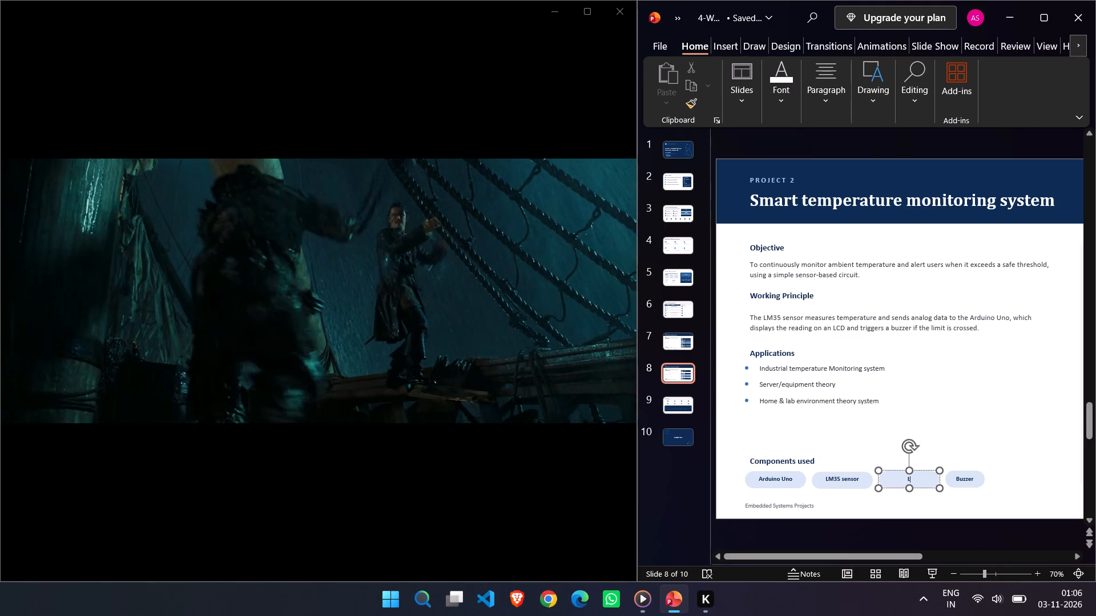
{"action": "type", "text": "CD"}
{"action": "key", "text": "space"}
{"action": "type", "text": "DIsplay"}
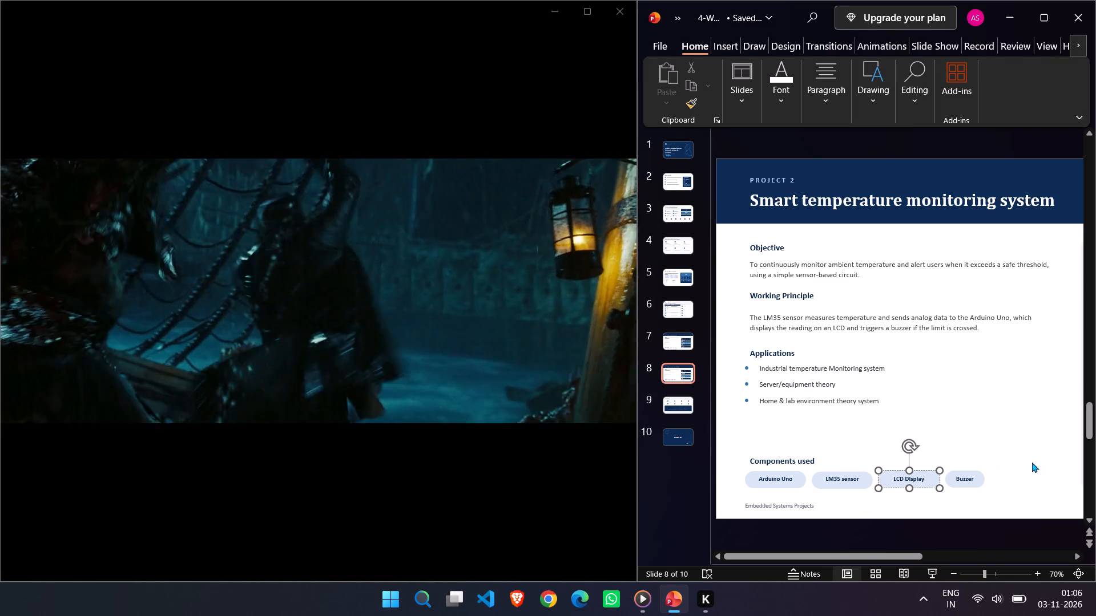
Clear the last label under Components used and retype it as "Buzzer".
{"action": "left_click", "coordinate": [982, 477]}
{"action": "left_click", "coordinate": [964, 476]}
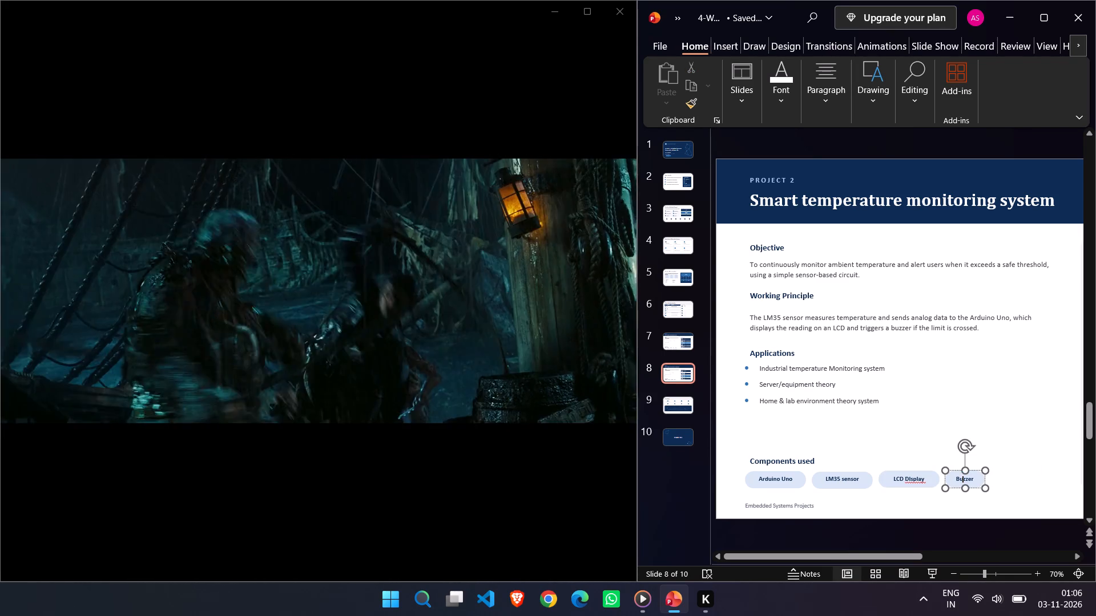
{"action": "key", "text": "Right"}
{"action": "key", "text": "Right"}
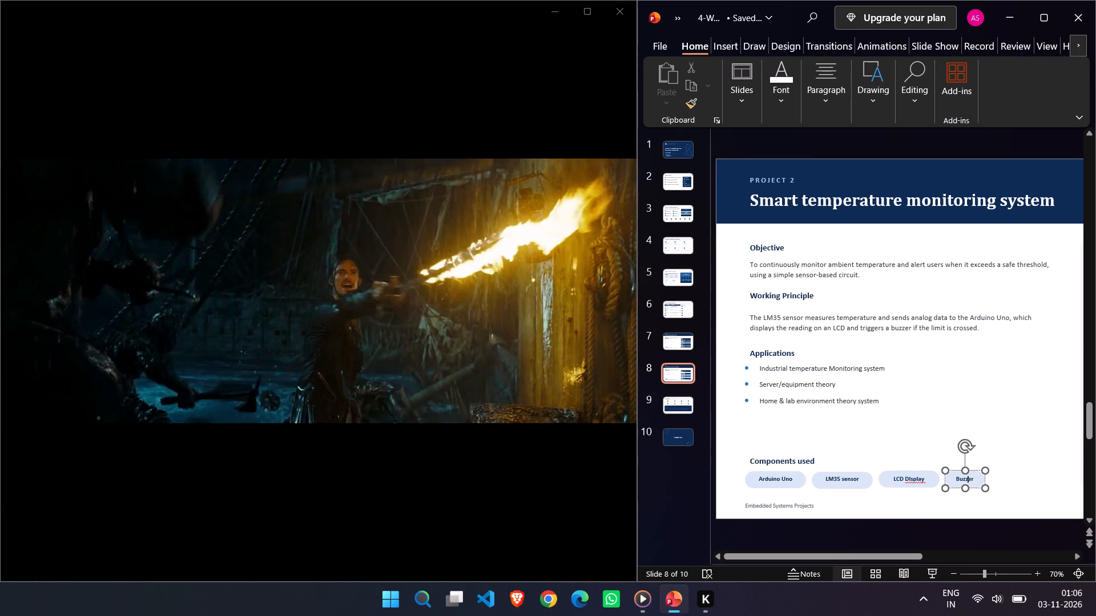
{"action": "key", "text": "Right"}
{"action": "key", "text": "Right"}
{"action": "key", "text": "BackSpace"}
{"action": "key", "text": "BackSpace"}
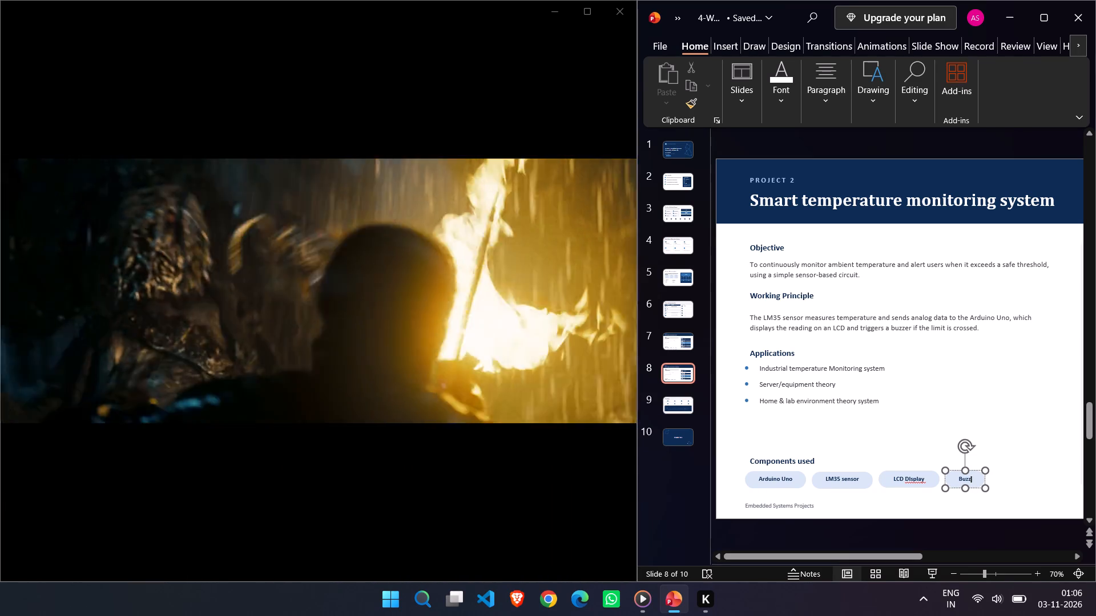
{"action": "key", "text": "BackSpace"}
{"action": "key", "text": "BackSpace"}
{"action": "key", "text": "BackSpace"}
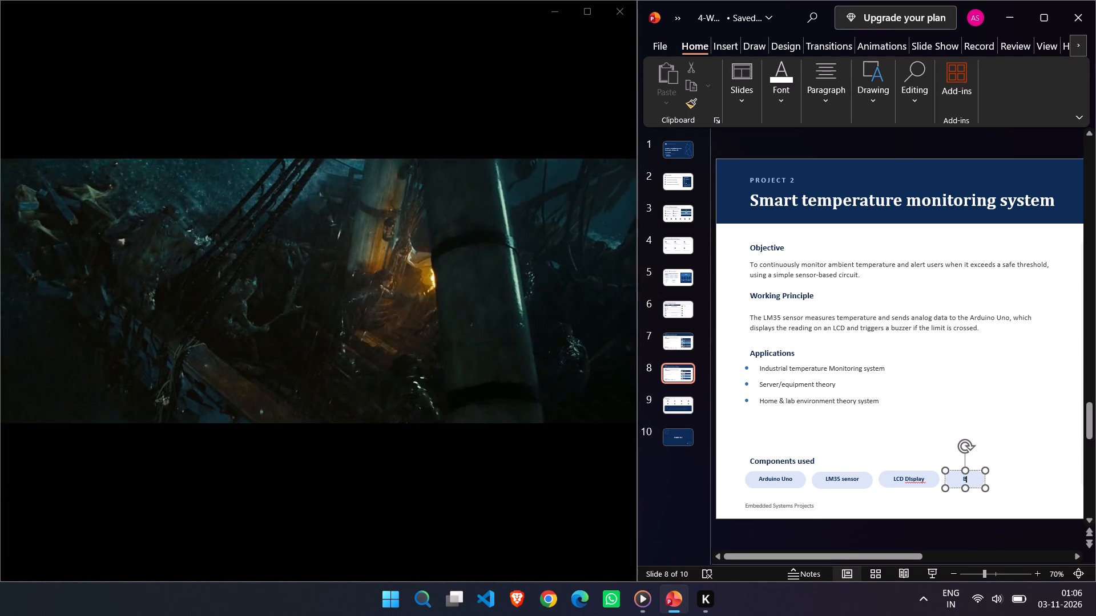
{"action": "key", "text": "BackSpace"}
{"action": "type", "text": "Buz"}
{"action": "type", "text": "zer"}
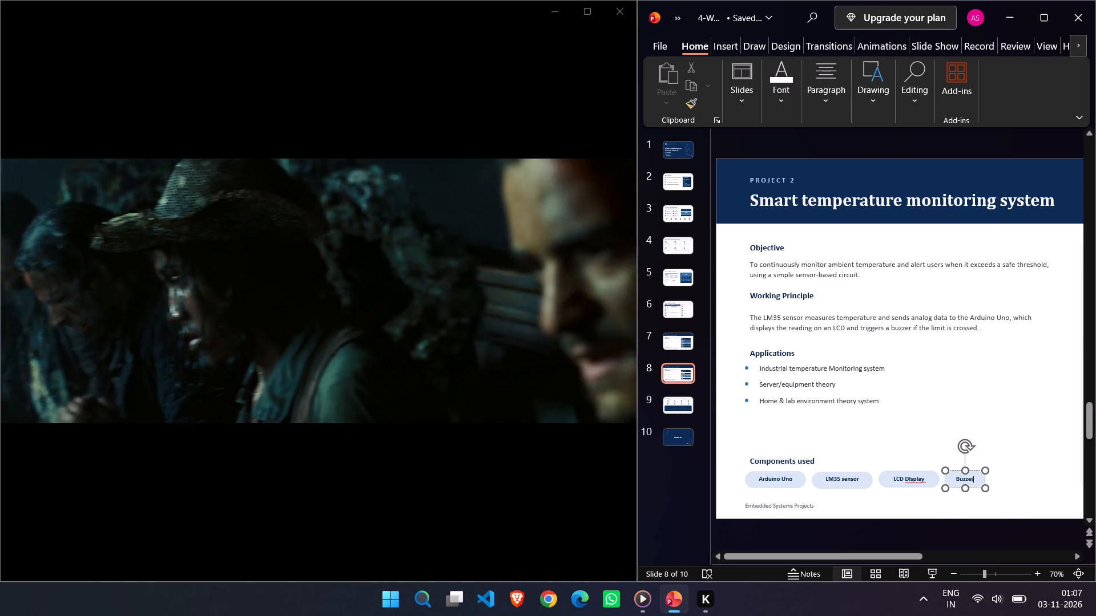
On the Conclusion slide, shift the waveform icon on the Sensors & Actuators card slightly within its circle.
{"action": "scroll", "coordinate": [982, 481], "scroll_direction": "up", "scroll_amount": 1}
{"action": "left_click", "coordinate": [676, 398]}
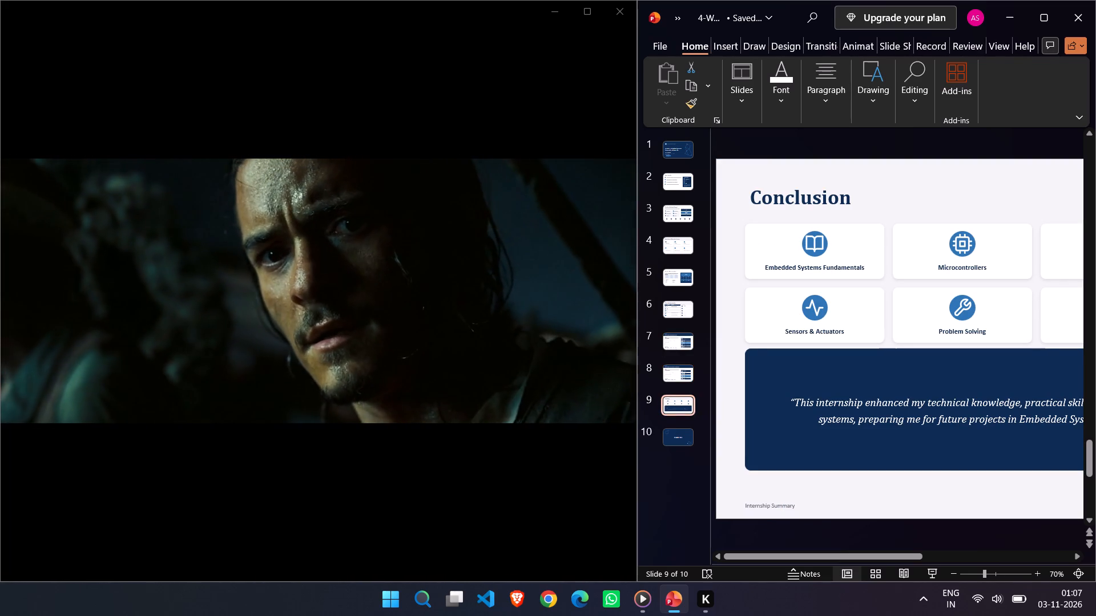
{"action": "left_click", "coordinate": [821, 303]}
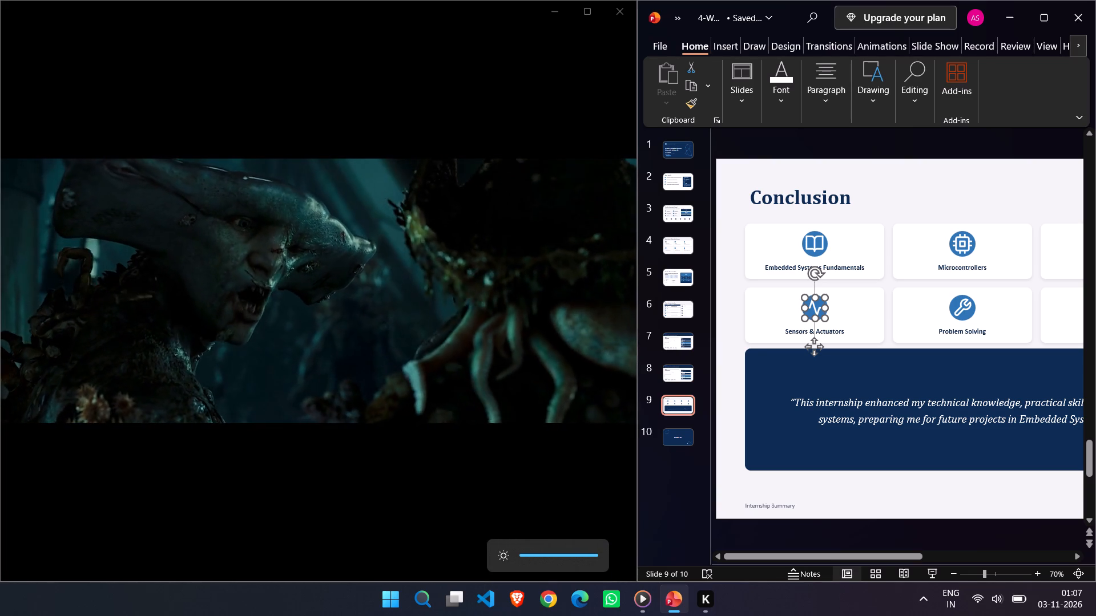
{"action": "left_click", "coordinate": [818, 303]}
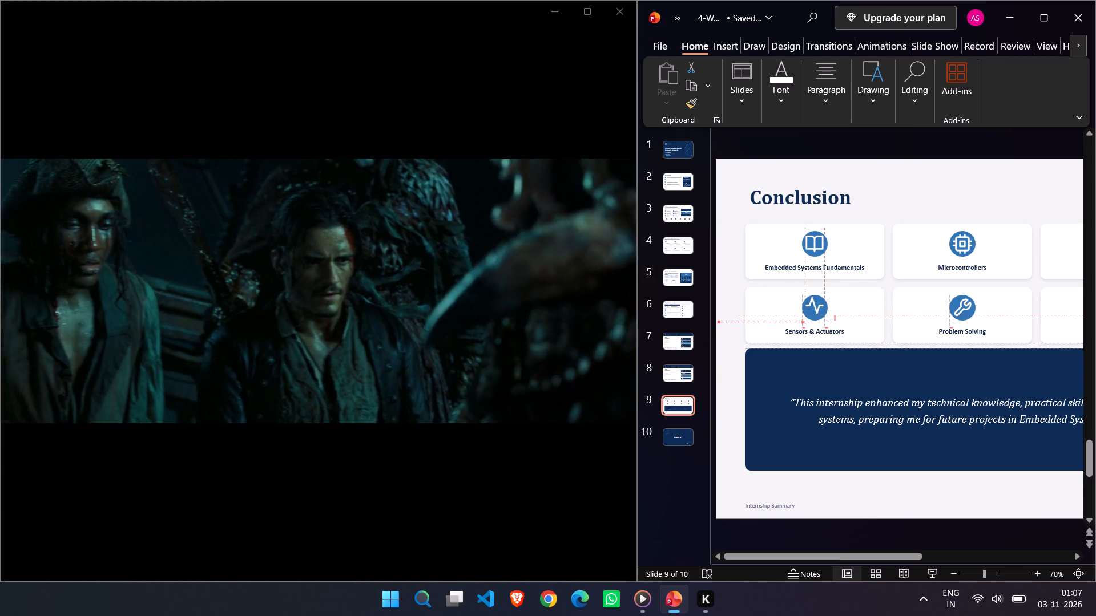
{"action": "left_click", "coordinate": [813, 306]}
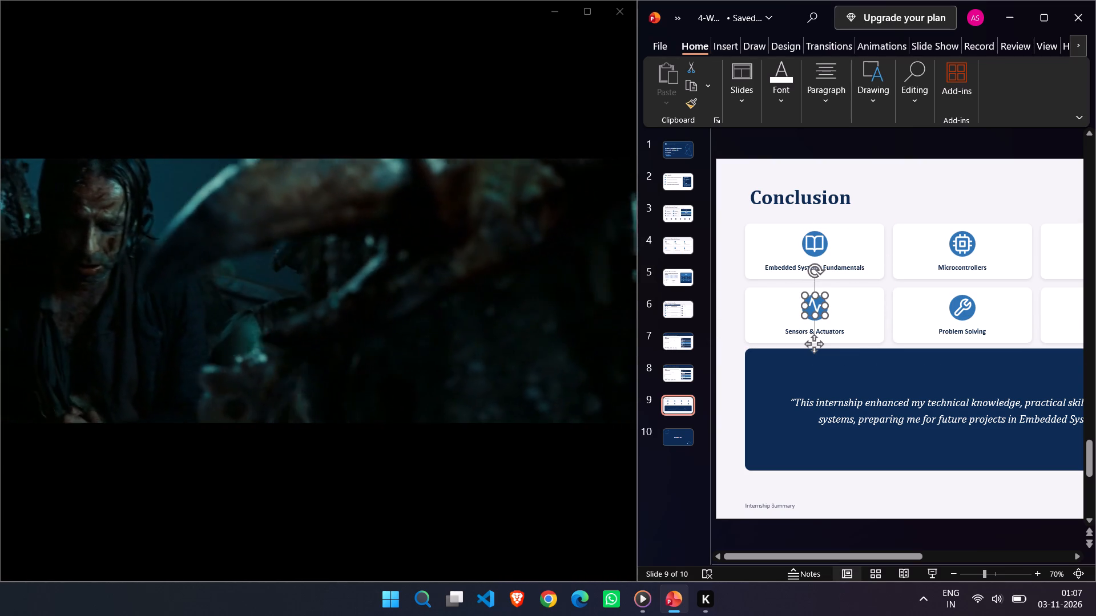
{"action": "left_click", "coordinate": [803, 306]}
{"action": "left_click", "coordinate": [787, 315]}
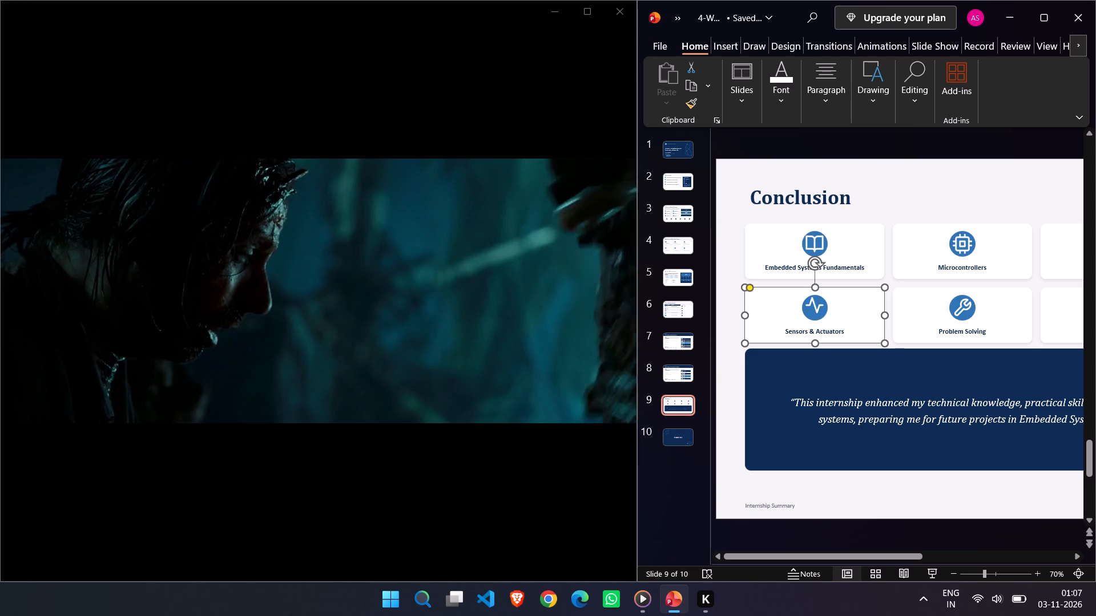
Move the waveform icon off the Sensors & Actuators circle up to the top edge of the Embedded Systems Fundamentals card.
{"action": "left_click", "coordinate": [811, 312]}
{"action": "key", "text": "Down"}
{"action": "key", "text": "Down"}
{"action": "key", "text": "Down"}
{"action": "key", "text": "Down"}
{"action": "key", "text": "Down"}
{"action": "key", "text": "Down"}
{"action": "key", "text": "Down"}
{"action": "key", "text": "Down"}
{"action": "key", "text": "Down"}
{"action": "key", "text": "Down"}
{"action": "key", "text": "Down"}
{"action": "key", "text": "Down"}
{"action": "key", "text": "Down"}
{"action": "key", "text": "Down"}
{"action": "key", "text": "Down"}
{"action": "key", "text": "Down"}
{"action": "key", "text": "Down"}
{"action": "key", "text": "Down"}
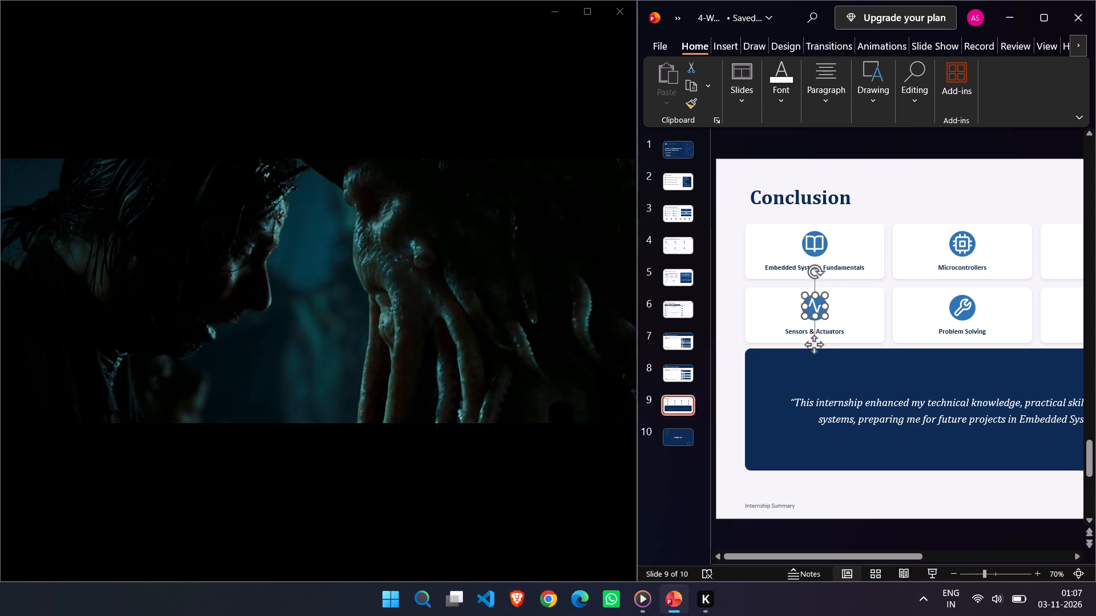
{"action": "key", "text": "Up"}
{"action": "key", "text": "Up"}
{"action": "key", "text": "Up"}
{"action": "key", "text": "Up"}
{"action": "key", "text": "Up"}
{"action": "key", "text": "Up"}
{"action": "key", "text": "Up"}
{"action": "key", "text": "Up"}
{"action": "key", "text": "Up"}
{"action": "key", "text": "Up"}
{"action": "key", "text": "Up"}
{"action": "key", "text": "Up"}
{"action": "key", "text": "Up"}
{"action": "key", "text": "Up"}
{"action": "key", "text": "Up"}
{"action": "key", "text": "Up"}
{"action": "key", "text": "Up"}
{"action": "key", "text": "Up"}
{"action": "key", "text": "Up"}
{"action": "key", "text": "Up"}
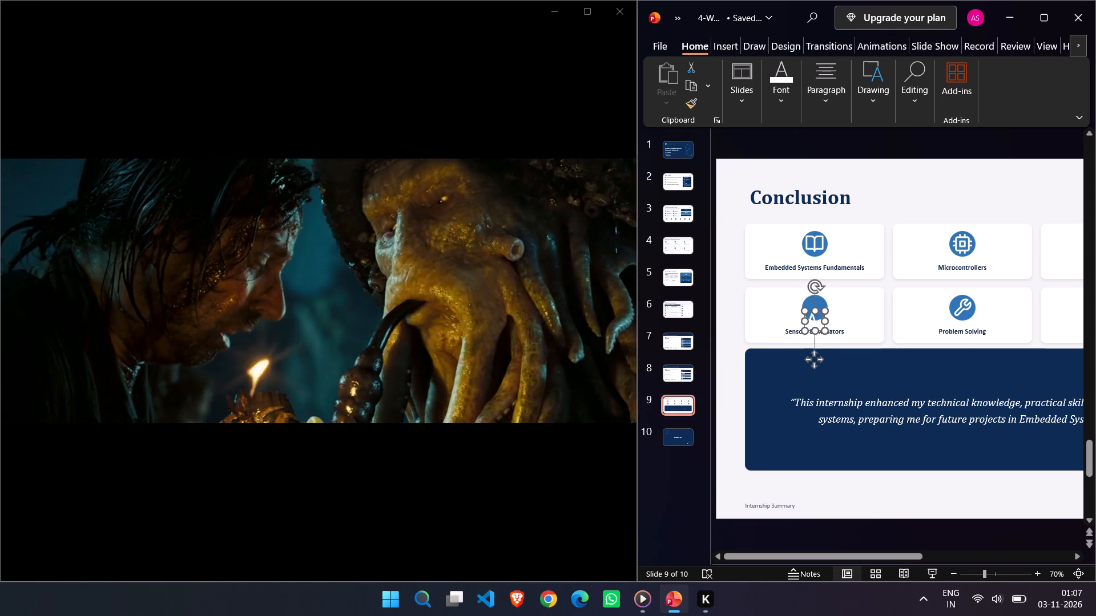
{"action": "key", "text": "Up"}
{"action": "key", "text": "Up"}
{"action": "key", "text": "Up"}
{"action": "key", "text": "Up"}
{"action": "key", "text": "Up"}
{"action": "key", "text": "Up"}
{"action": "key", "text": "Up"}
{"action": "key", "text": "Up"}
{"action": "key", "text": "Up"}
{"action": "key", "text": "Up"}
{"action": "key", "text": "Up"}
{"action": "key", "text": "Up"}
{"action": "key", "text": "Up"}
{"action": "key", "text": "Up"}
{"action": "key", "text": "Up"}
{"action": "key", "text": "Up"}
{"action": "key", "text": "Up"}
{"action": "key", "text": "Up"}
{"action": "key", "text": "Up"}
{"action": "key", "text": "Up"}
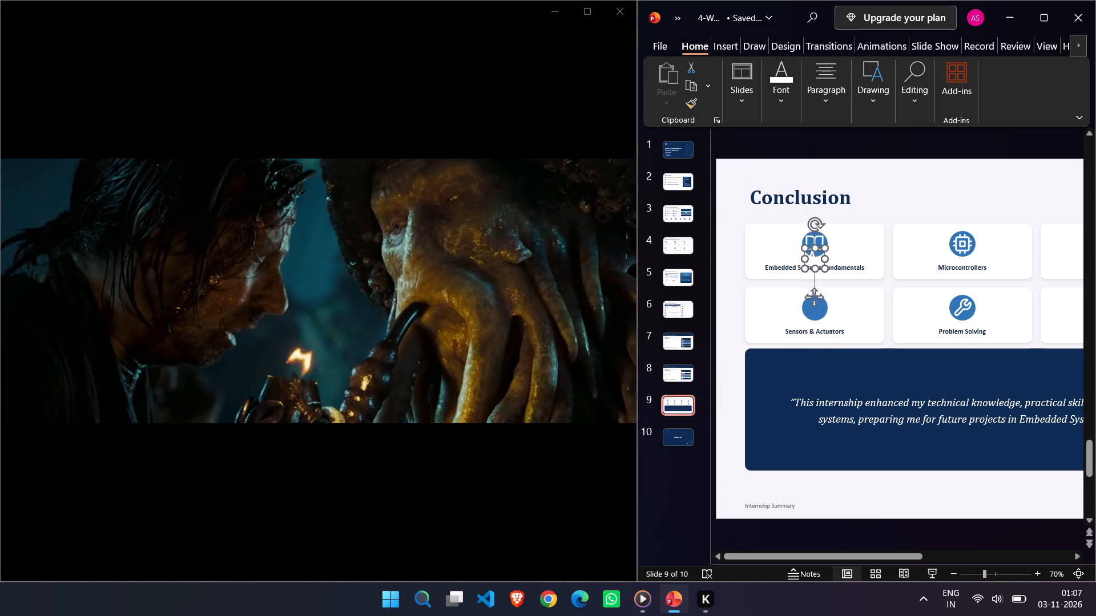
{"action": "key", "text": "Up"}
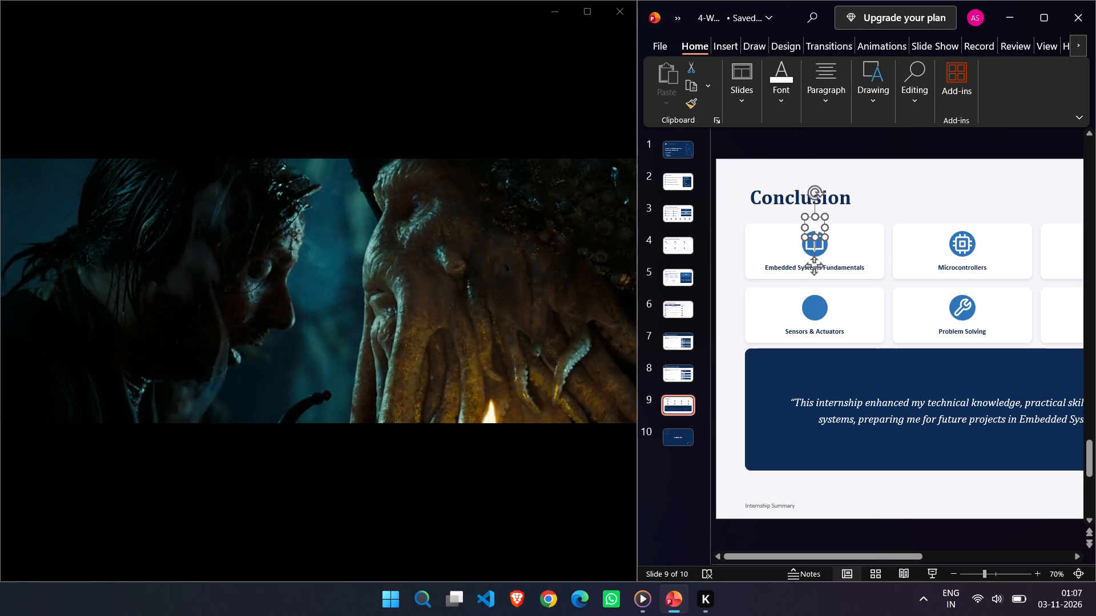
Shift the blue circle on the Sensors & Actuators card horizontally so it sits slightly left of the card's centre.
{"action": "left_click", "coordinate": [813, 314]}
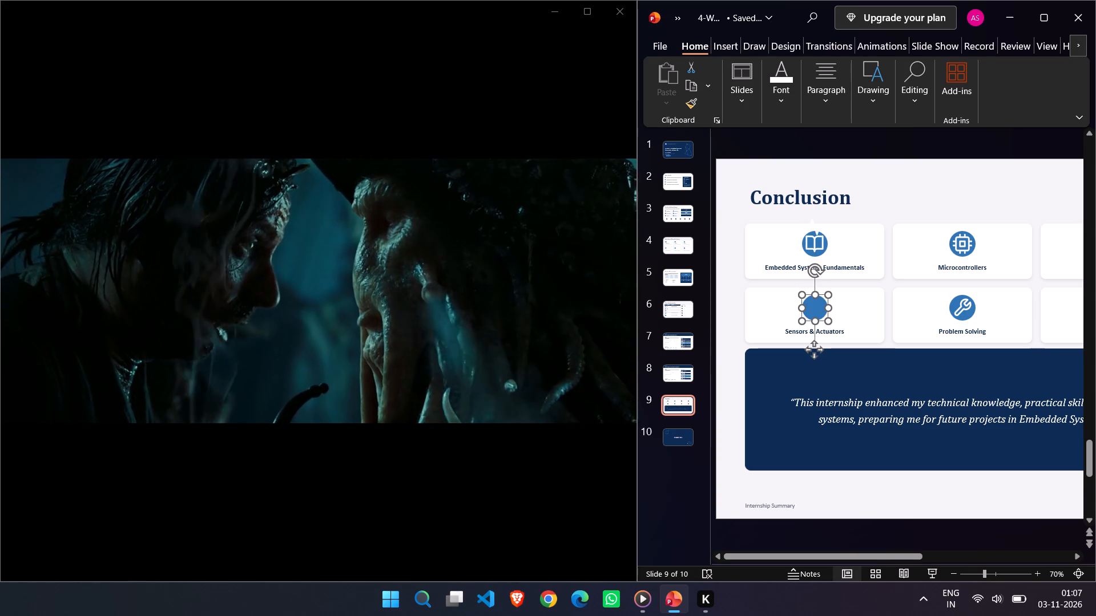
{"action": "key", "text": "Right"}
{"action": "key", "text": "Right"}
{"action": "key", "text": "Right"}
{"action": "key", "text": "Right"}
{"action": "key", "text": "Right"}
{"action": "key", "text": "Right"}
{"action": "key", "text": "Right"}
{"action": "key", "text": "Right"}
{"action": "key", "text": "Right"}
{"action": "key", "text": "Right"}
{"action": "key", "text": "Right"}
{"action": "key", "text": "Right"}
{"action": "key", "text": "Right"}
{"action": "key", "text": "Right"}
{"action": "key", "text": "Right"}
{"action": "key", "text": "Right"}
{"action": "key", "text": "Right"}
{"action": "key", "text": "Right"}
{"action": "key", "text": "Right"}
{"action": "key", "text": "Right"}
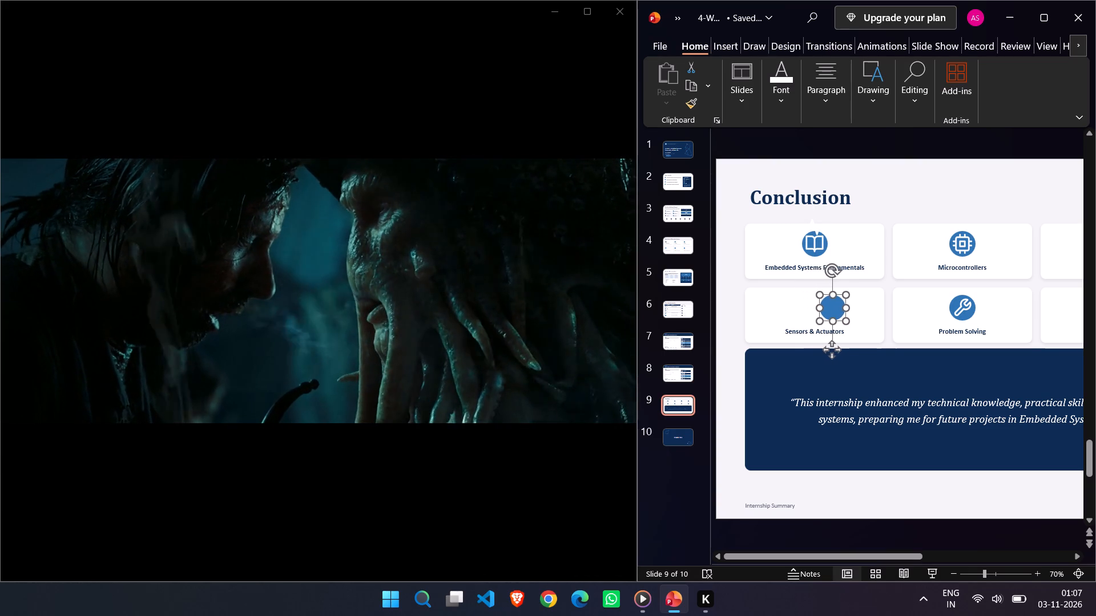
{"action": "key", "text": "Right"}
{"action": "key", "text": "Right"}
{"action": "key", "text": "Right"}
{"action": "key", "text": "Left"}
{"action": "key", "text": "Left"}
{"action": "key", "text": "Left"}
{"action": "key", "text": "Left"}
{"action": "key", "text": "Left"}
{"action": "key", "text": "Left"}
{"action": "key", "text": "Left"}
{"action": "key", "text": "Left"}
{"action": "key", "text": "Left"}
{"action": "key", "text": "Left"}
{"action": "key", "text": "Left"}
{"action": "key", "text": "Left"}
{"action": "key", "text": "Left"}
{"action": "key", "text": "Left"}
{"action": "key", "text": "Left"}
{"action": "key", "text": "Left"}
{"action": "key", "text": "Left"}
{"action": "key", "text": "Left"}
{"action": "key", "text": "Left"}
{"action": "key", "text": "Left"}
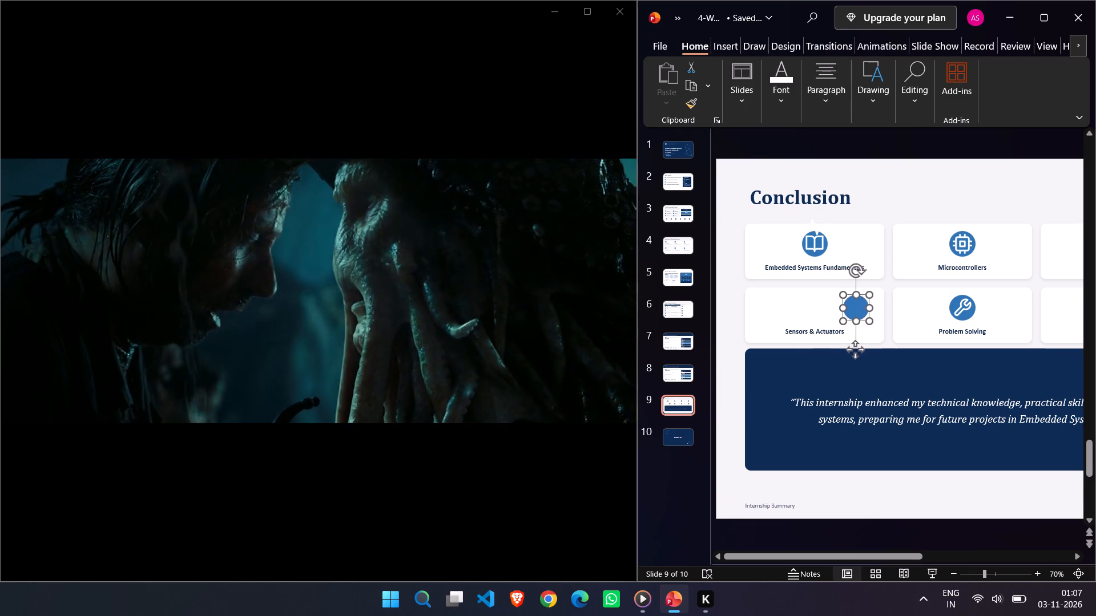
{"action": "key", "text": "Right"}
{"action": "key", "text": "Right"}
{"action": "key", "text": "Right"}
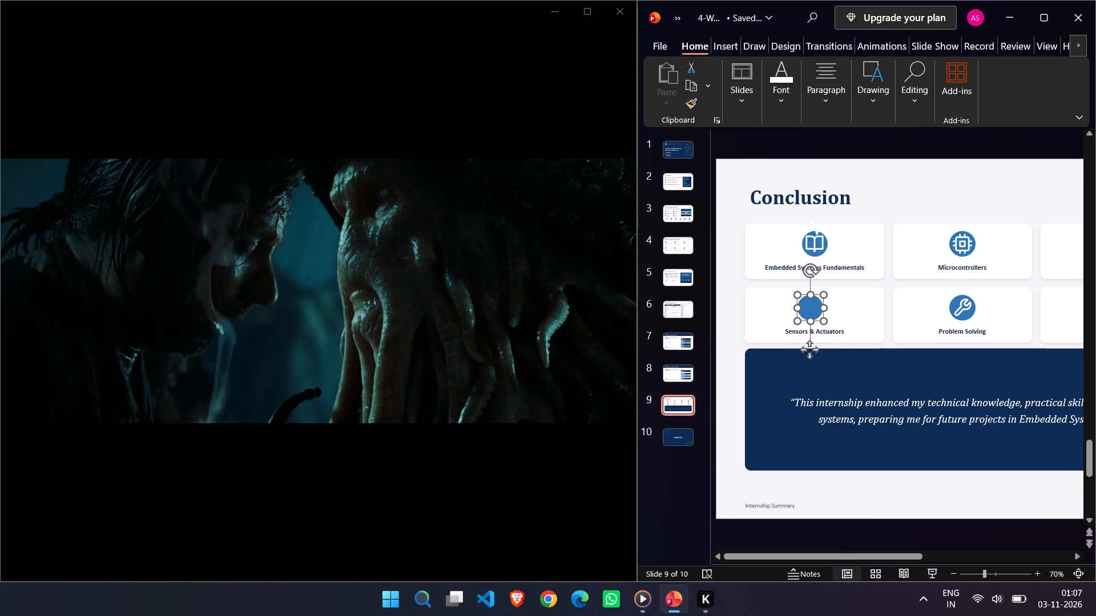
Move the waveform icon back down from the Embedded Systems Fundamentals card and centre it on the Sensors & Actuators circle.
{"action": "left_click", "coordinate": [819, 230]}
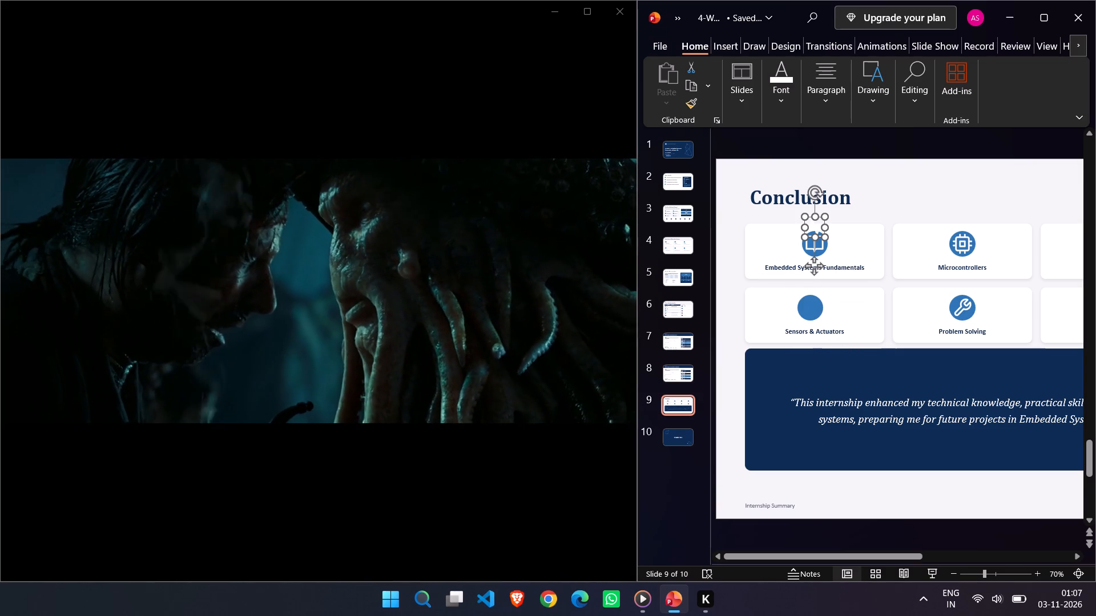
{"action": "key", "text": "Down"}
{"action": "key", "text": "Down"}
{"action": "key", "text": "Down"}
{"action": "key", "text": "Down"}
{"action": "key", "text": "Down"}
{"action": "key", "text": "Down"}
{"action": "key", "text": "Down"}
{"action": "key", "text": "Down"}
{"action": "key", "text": "Down"}
{"action": "key", "text": "Down"}
{"action": "key", "text": "Down"}
{"action": "key", "text": "Down"}
{"action": "key", "text": "Down"}
{"action": "key", "text": "Down"}
{"action": "key", "text": "Down"}
{"action": "key", "text": "Down"}
{"action": "key", "text": "Down"}
{"action": "key", "text": "Down"}
{"action": "key", "text": "Down"}
{"action": "key", "text": "Down"}
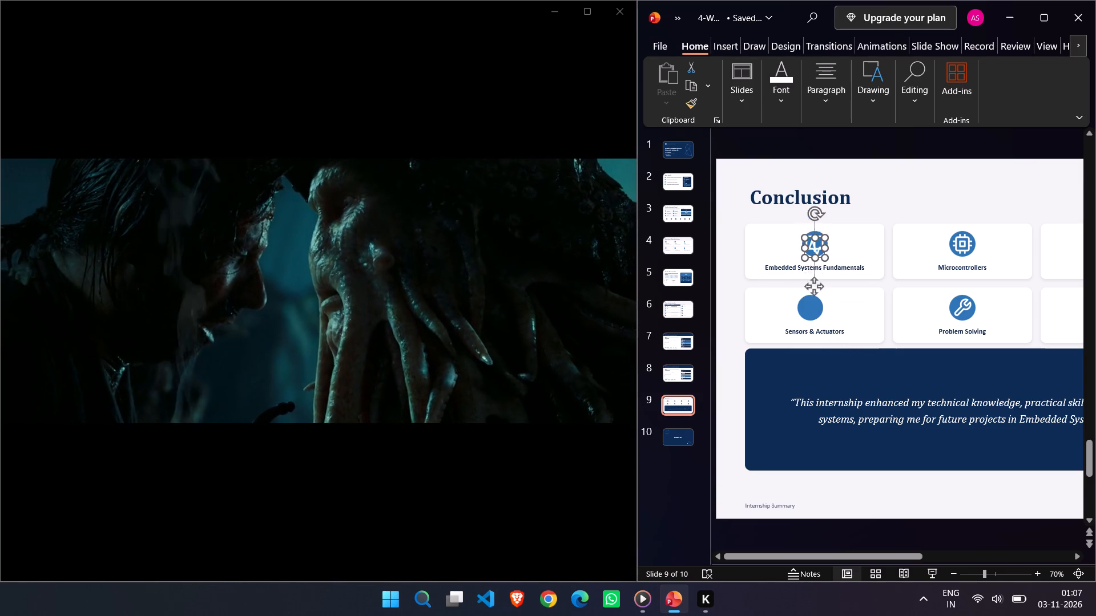
{"action": "key", "text": "Down"}
{"action": "key", "text": "Down"}
{"action": "key", "text": "Down"}
{"action": "key", "text": "Down"}
{"action": "key", "text": "Down"}
{"action": "key", "text": "Down"}
{"action": "key", "text": "Down"}
{"action": "key", "text": "Down"}
{"action": "key", "text": "Down"}
{"action": "key", "text": "Down"}
{"action": "key", "text": "Down"}
{"action": "key", "text": "Down"}
{"action": "key", "text": "Down"}
{"action": "key", "text": "Down"}
{"action": "key", "text": "Down"}
{"action": "key", "text": "Down"}
{"action": "key", "text": "Down"}
{"action": "key", "text": "Down"}
{"action": "key", "text": "Down"}
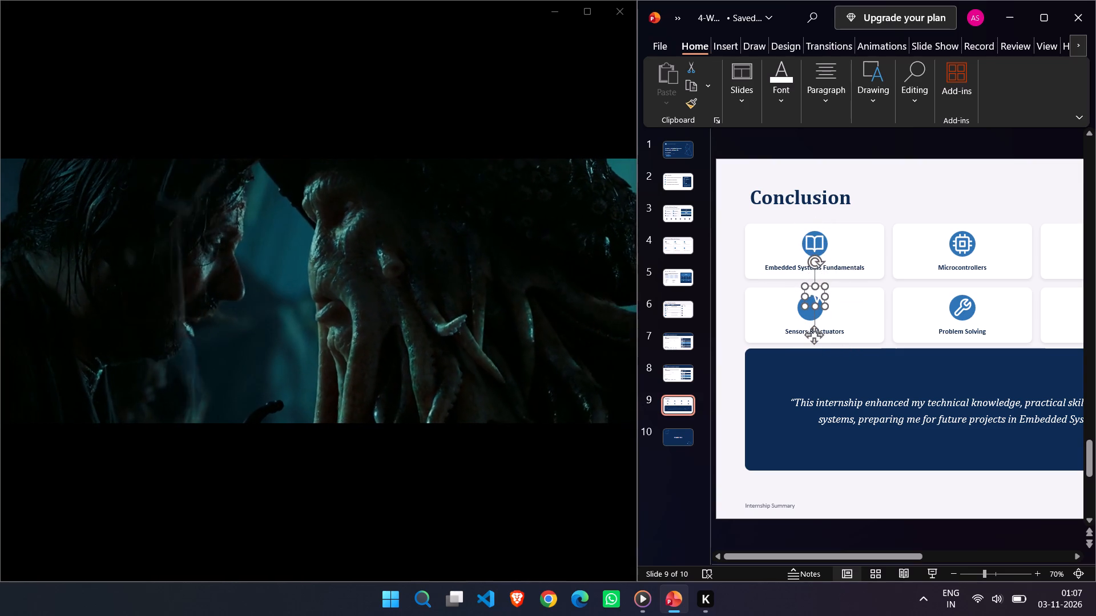
{"action": "key", "text": "Left"}
{"action": "key", "text": "Left"}
{"action": "key", "text": "Left"}
{"action": "key", "text": "Left"}
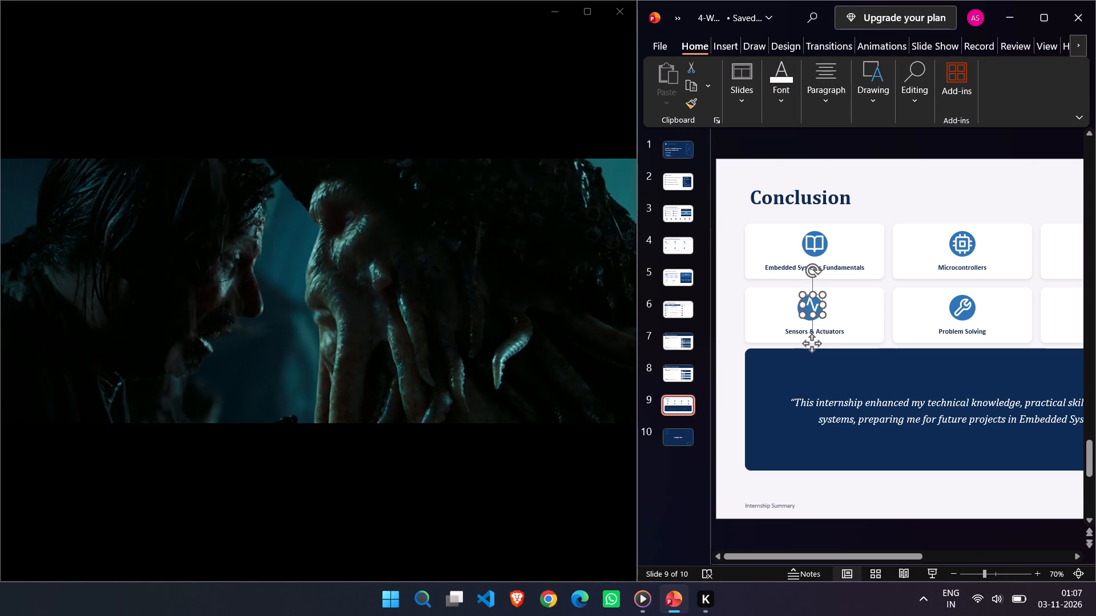
{"action": "key", "text": "Left"}
{"action": "key", "text": "Left"}
{"action": "key", "text": "Left"}
{"action": "key", "text": "Left"}
{"action": "key", "text": "Down"}
{"action": "key", "text": "Down"}
{"action": "key", "text": "Down"}
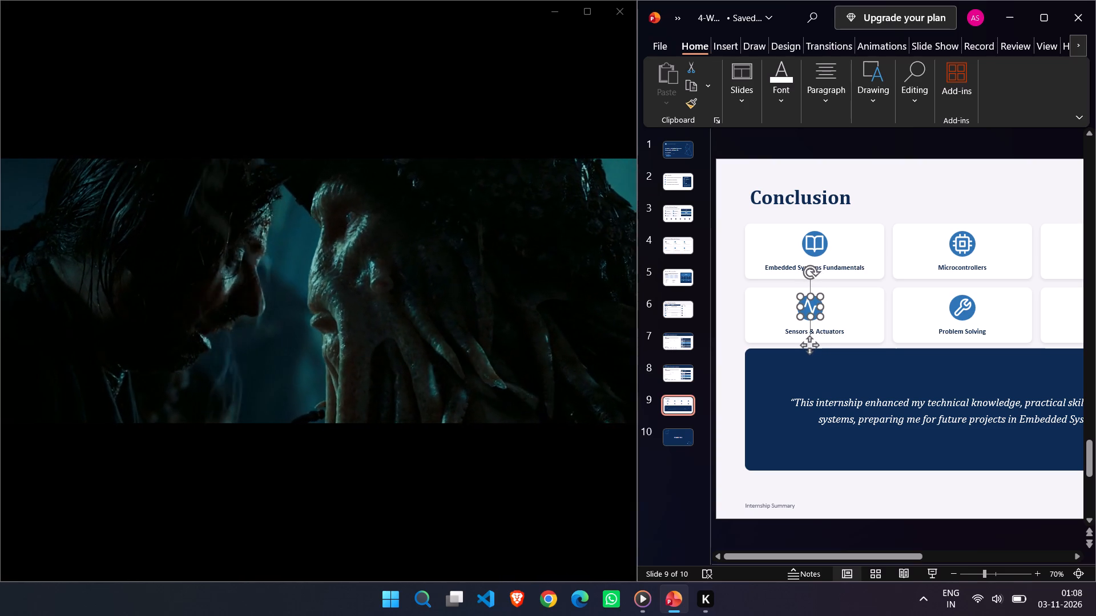
{"action": "left_click", "coordinate": [824, 330]}
{"action": "left_click", "coordinate": [841, 327]}
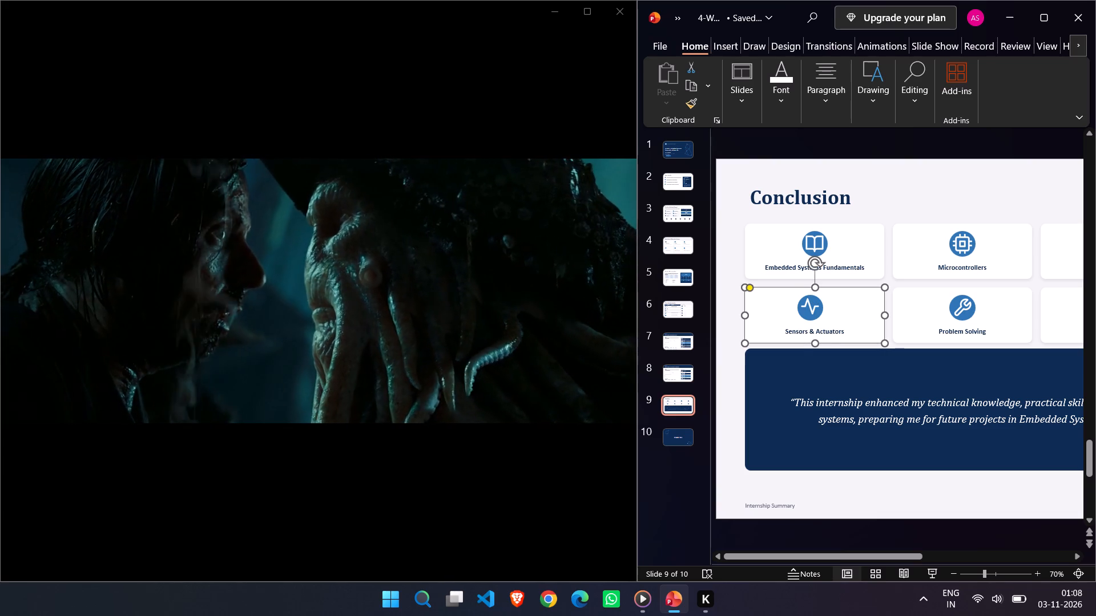
On the Conclusion slide, replace the Sensors & Actuators card label with "Sensors and Actuators".
{"action": "left_click", "coordinate": [828, 335]}
{"action": "key", "text": "Right"}
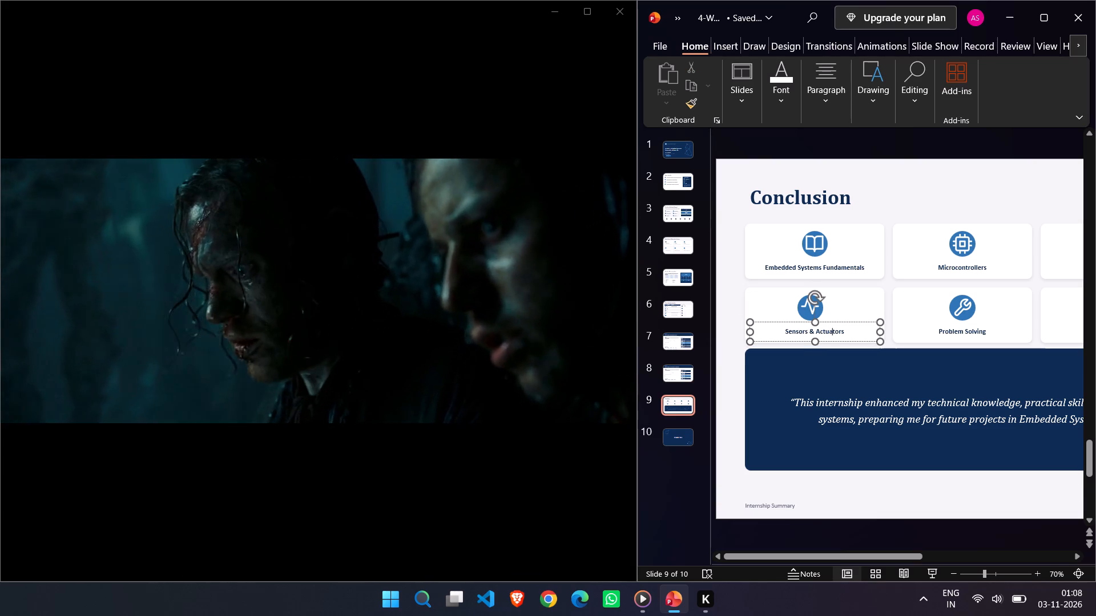
{"action": "key", "text": "Right"}
{"action": "key", "text": "Right"}
{"action": "key", "text": "Right"}
{"action": "key", "text": "Right"}
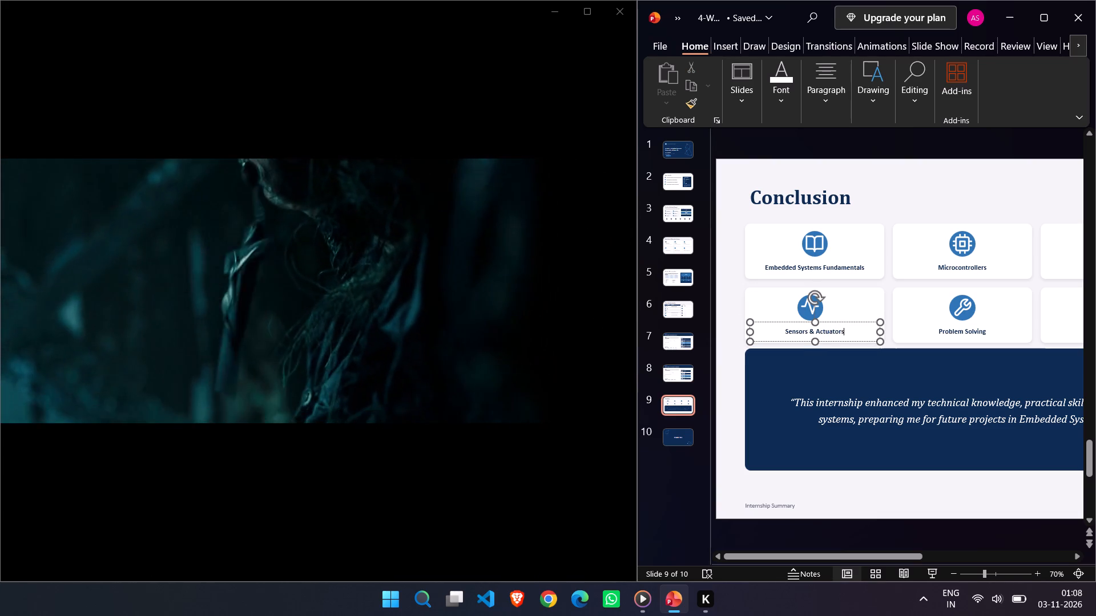
{"action": "key", "text": "BackSpace"}
{"action": "key", "text": "BackSpace"}
{"action": "key", "text": "BackSpace"}
{"action": "key", "text": "BackSpace"}
{"action": "key", "text": "BackSpace"}
{"action": "key", "text": "BackSpace"}
{"action": "key", "text": "BackSpace"}
{"action": "key", "text": "BackSpace"}
{"action": "key", "text": "BackSpace"}
{"action": "key", "text": "BackSpace"}
{"action": "key", "text": "BackSpace"}
{"action": "key", "text": "BackSpace"}
{"action": "key", "text": "BackSpace"}
{"action": "key", "text": "BackSpace"}
{"action": "key", "text": "BackSpace"}
{"action": "key", "text": "BackSpace"}
{"action": "key", "text": "BackSpace"}
{"action": "key", "text": "BackSpace"}
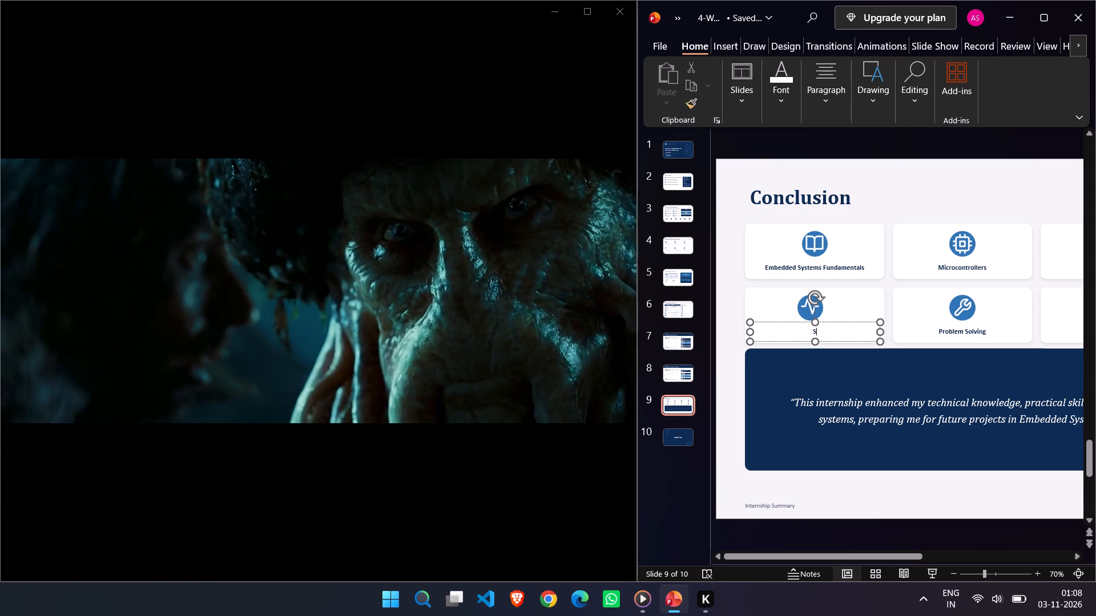
{"action": "key", "text": "BackSpace"}
{"action": "key", "text": "shift+s"}
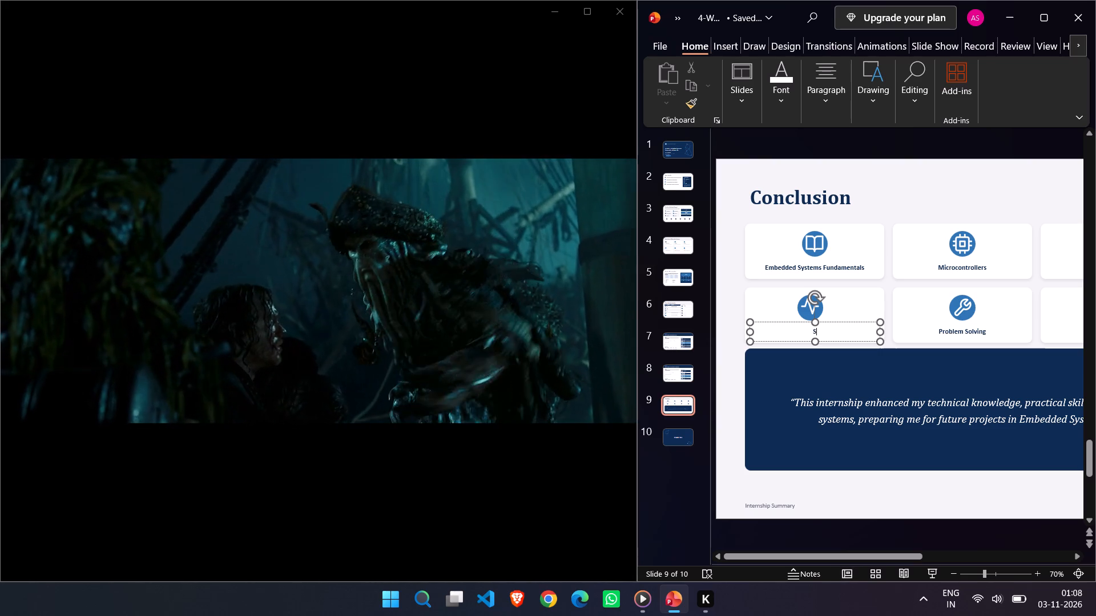
{"action": "key", "text": "e"}
{"action": "type", "text": "nsor"}
{"action": "type", "text": "s"}
{"action": "key", "text": "space"}
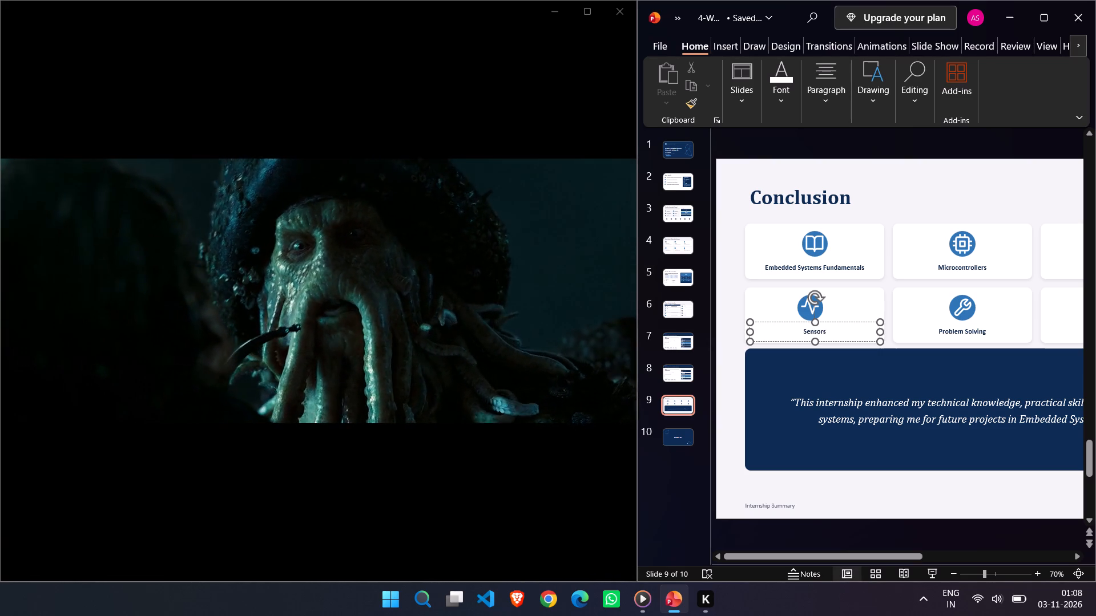
{"action": "type", "text": "and A"}
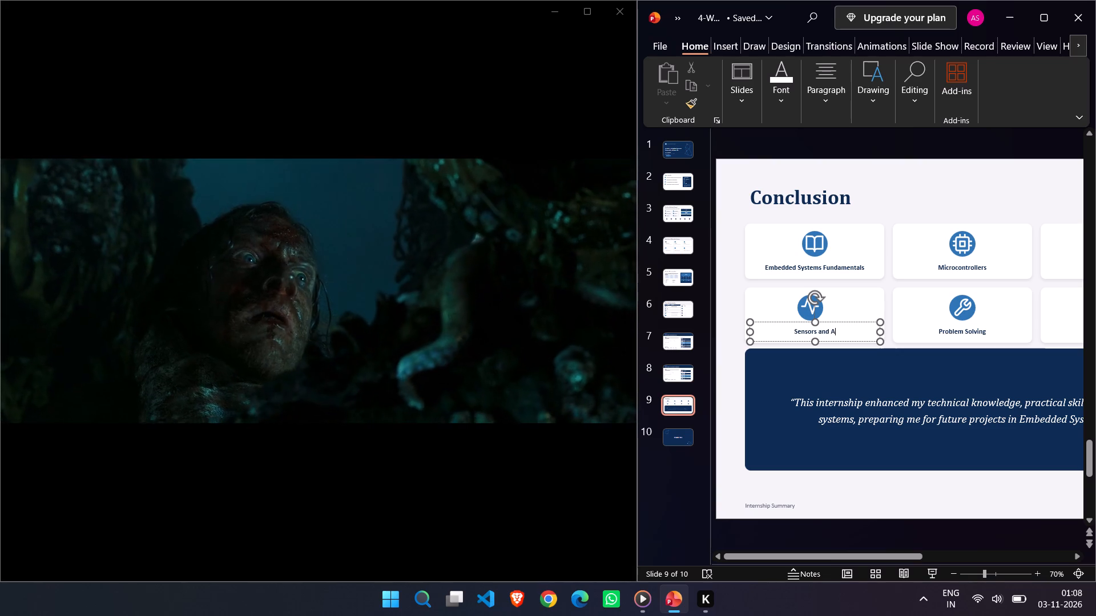
{"action": "type", "text": "ctuators"}
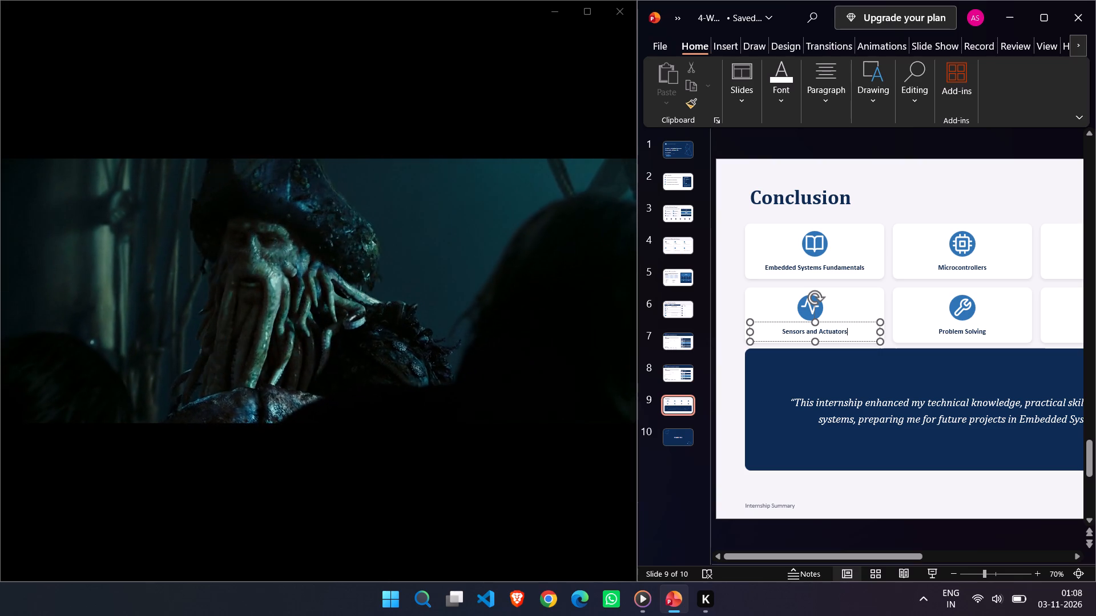
Clear the label under the wrench icon on the Conclusion slide and retype it as "Problem Solving".
{"action": "left_click", "coordinate": [968, 304]}
{"action": "left_click", "coordinate": [968, 304]}
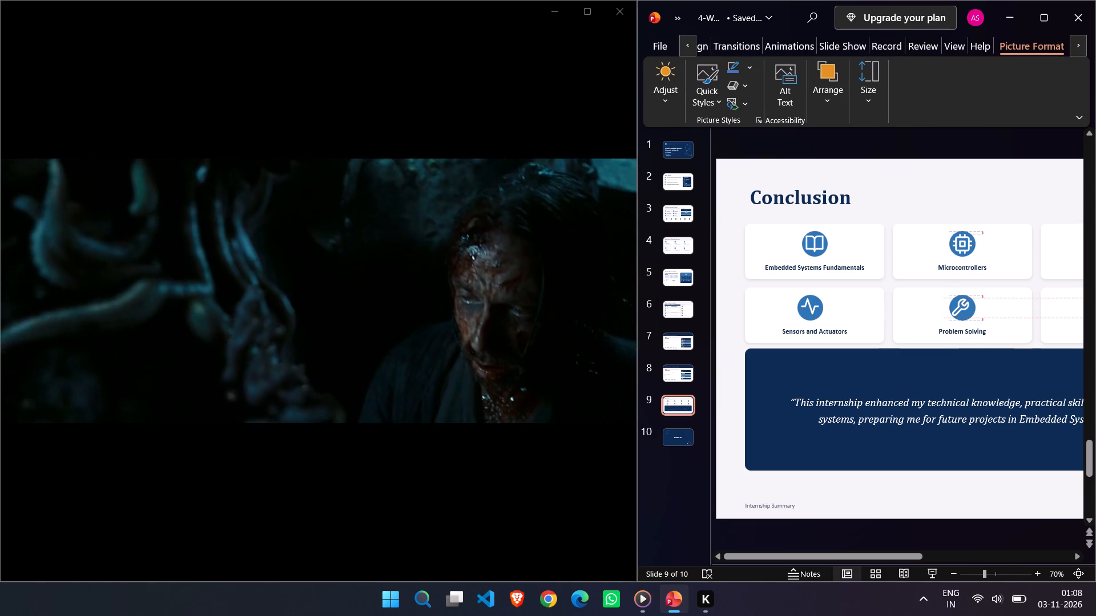
{"action": "left_click", "coordinate": [964, 331]}
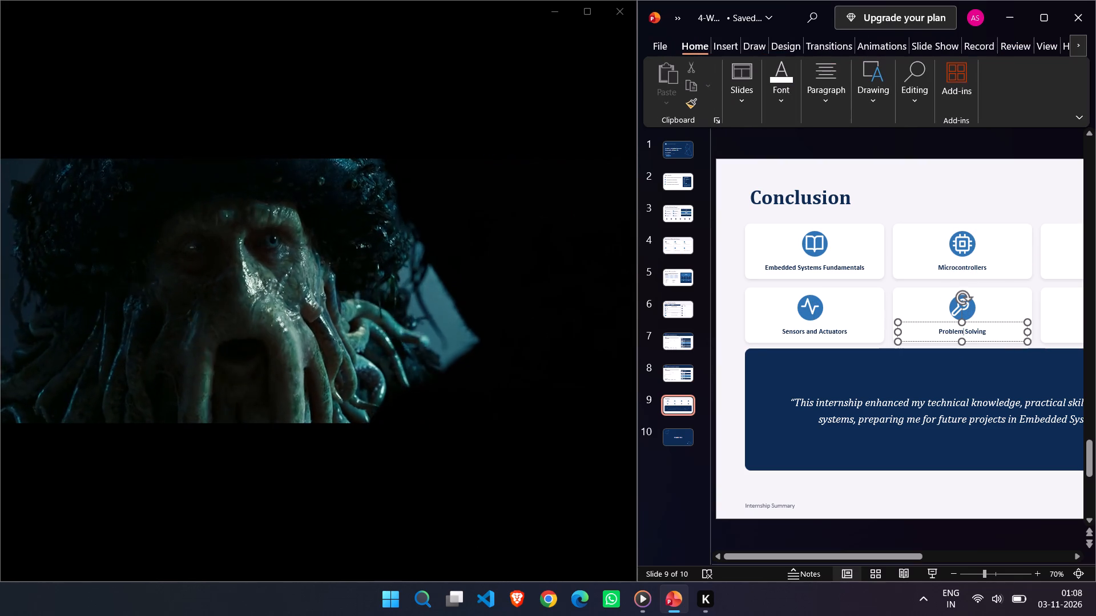
{"action": "key", "text": "Right"}
{"action": "key", "text": "Right"}
{"action": "key", "text": "Right"}
{"action": "key", "text": "Right"}
{"action": "key", "text": "Right"}
{"action": "key", "text": "Right"}
{"action": "key", "text": "Right"}
{"action": "key", "text": "Right"}
{"action": "key", "text": "Right"}
{"action": "key", "text": "Right"}
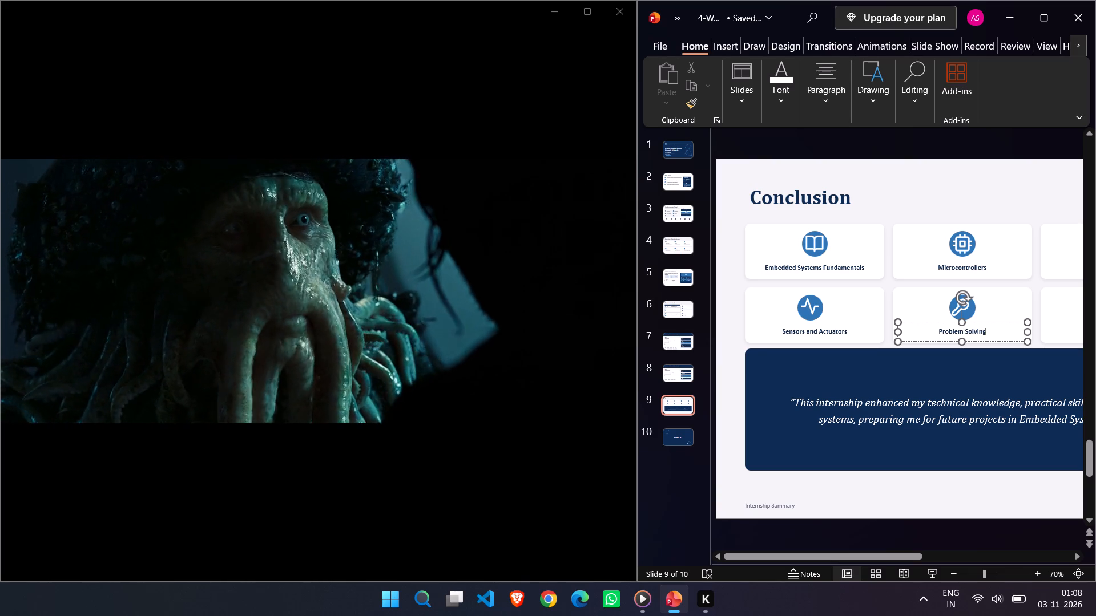
{"action": "key", "text": "BackSpace"}
{"action": "key", "text": "BackSpace"}
{"action": "key", "text": "BackSpace"}
{"action": "key", "text": "BackSpace"}
{"action": "key", "text": "BackSpace"}
{"action": "key", "text": "BackSpace"}
{"action": "key", "text": "BackSpace"}
{"action": "key", "text": "BackSpace"}
{"action": "key", "text": "BackSpace"}
{"action": "key", "text": "BackSpace"}
{"action": "key", "text": "BackSpace"}
{"action": "key", "text": "BackSpace"}
{"action": "key", "text": "BackSpace"}
{"action": "key", "text": "BackSpace"}
{"action": "key", "text": "BackSpace"}
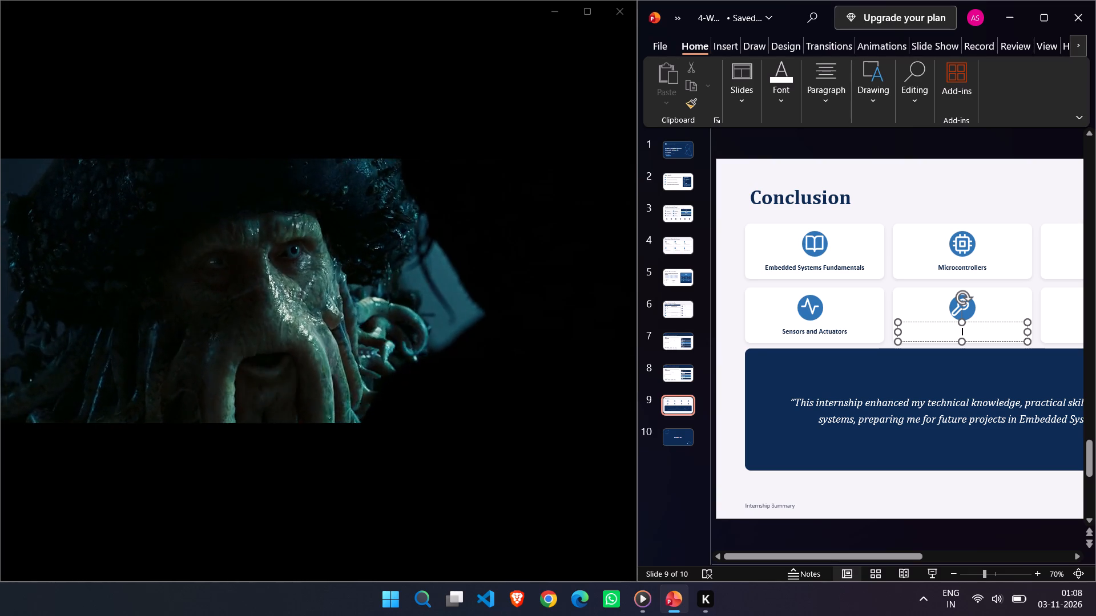
{"action": "type", "text": "Problem Solving"}
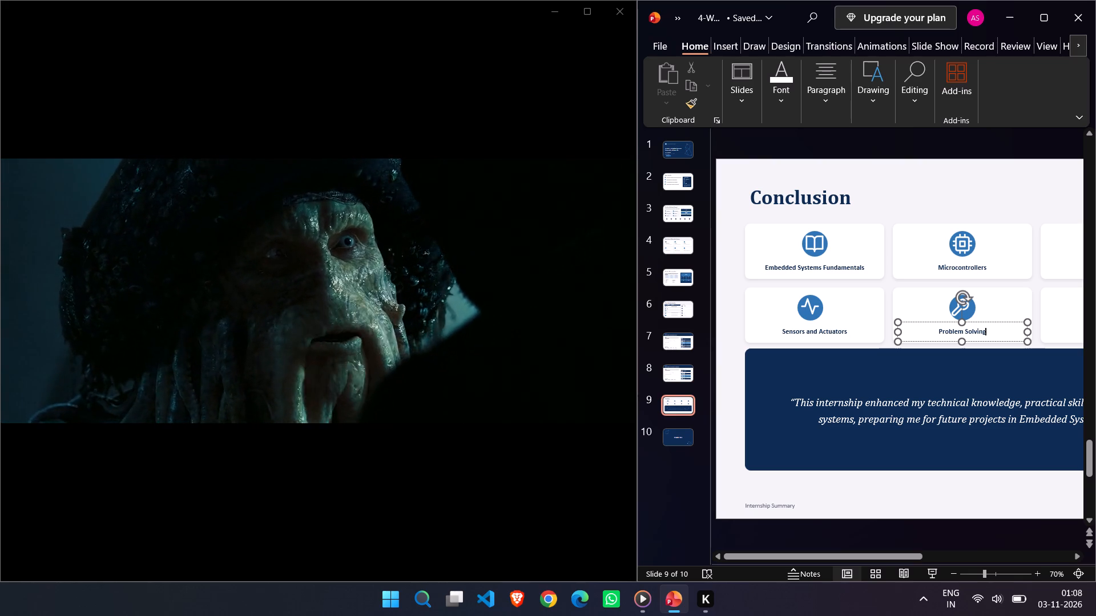
Clear the Conclusion slide's title and retype it as "COnclusion".
{"action": "left_click", "coordinate": [829, 191]}
{"action": "left_click", "coordinate": [844, 200]}
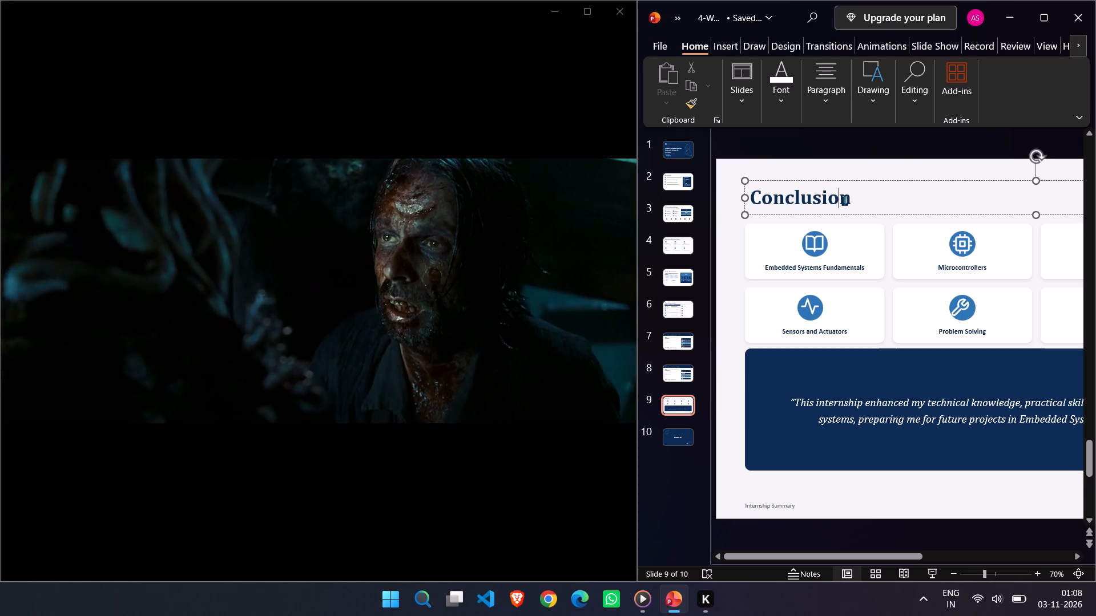
{"action": "left_click", "coordinate": [846, 200]}
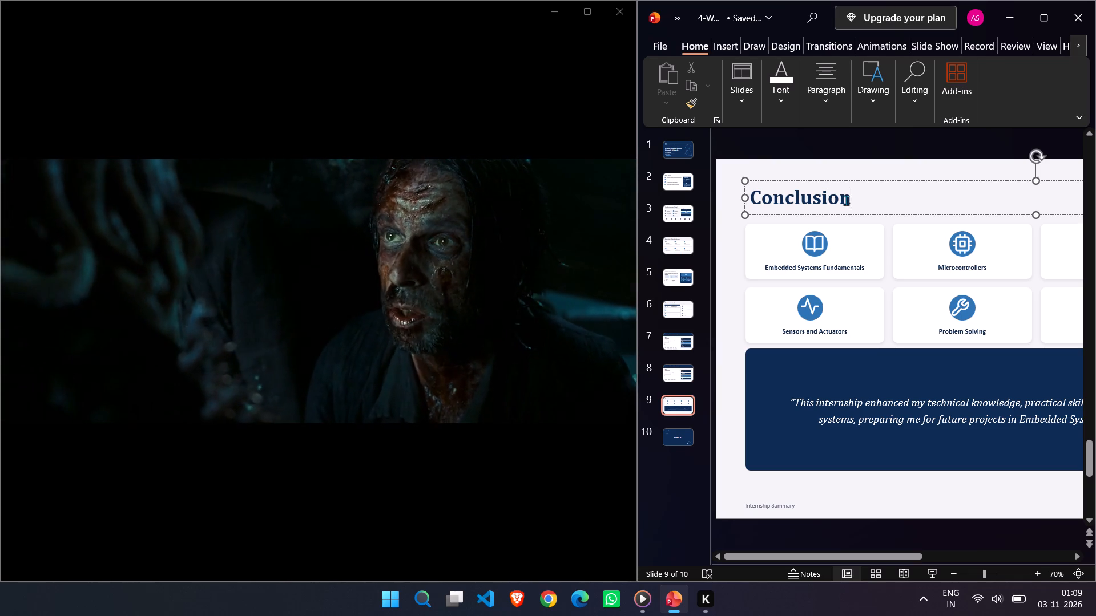
{"action": "key", "text": "BackSpace"}
{"action": "key", "text": "BackSpace"}
{"action": "key", "text": "BackSpace"}
{"action": "key", "text": "BackSpace"}
{"action": "key", "text": "BackSpace"}
{"action": "key", "text": "BackSpace"}
{"action": "key", "text": "BackSpace"}
{"action": "key", "text": "BackSpace"}
{"action": "key", "text": "BackSpace"}
{"action": "key", "text": "BackSpace"}
{"action": "key", "text": "BackSpace"}
{"action": "key", "text": "BackSpace"}
{"action": "key", "text": "BackSpace"}
{"action": "key", "text": "BackSpace"}
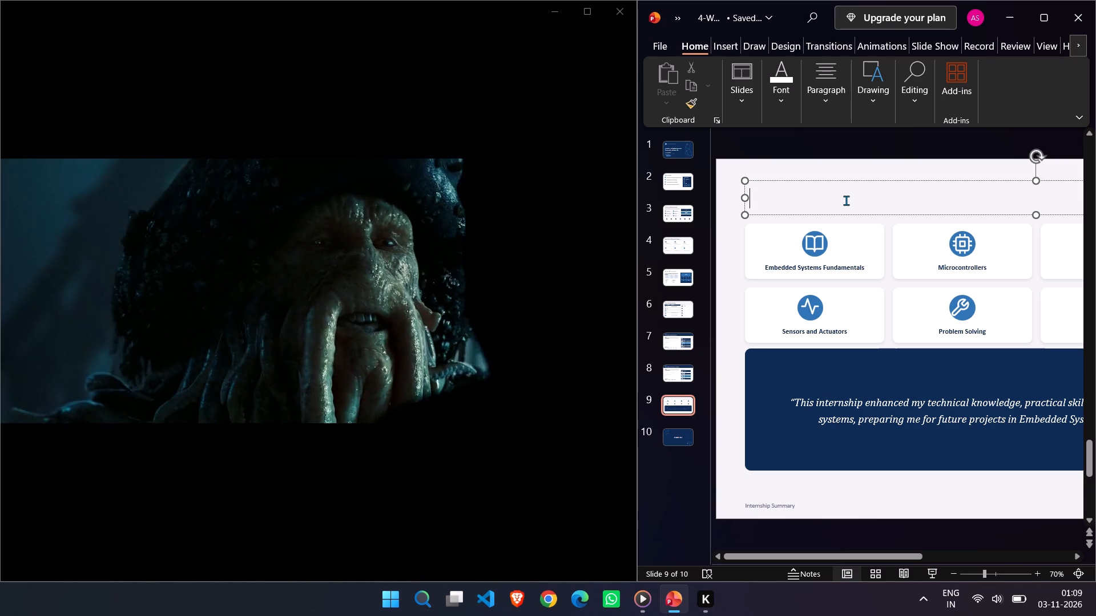
{"action": "type", "text": "COnclusion"}
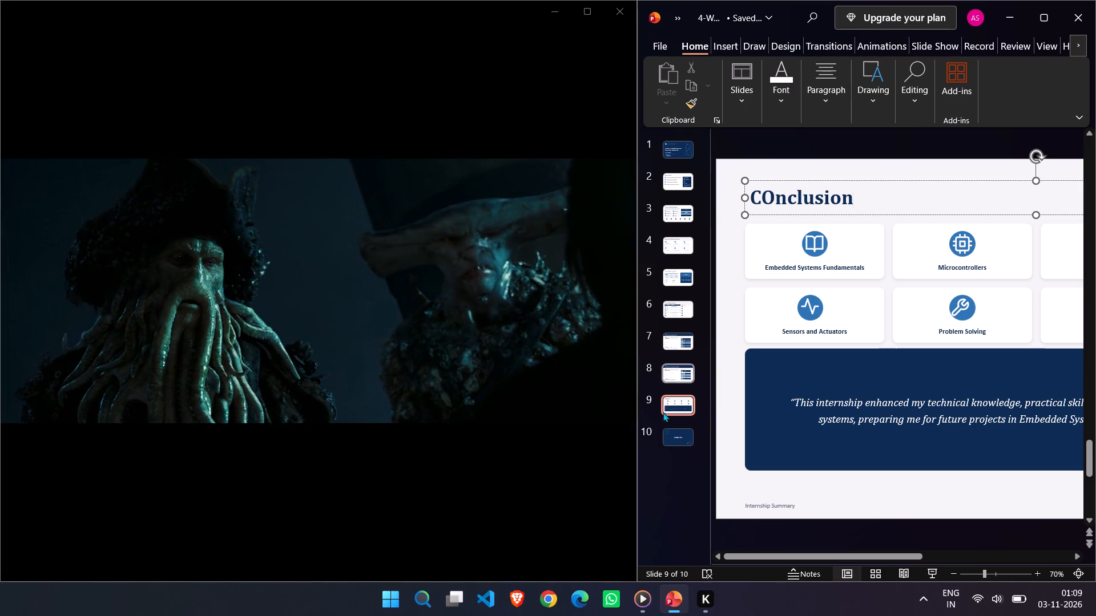
On the Project 1 slide, move the leftmost empty pill shape up behind the ESP32 label under Components Used.
{"action": "left_click", "coordinate": [674, 445]}
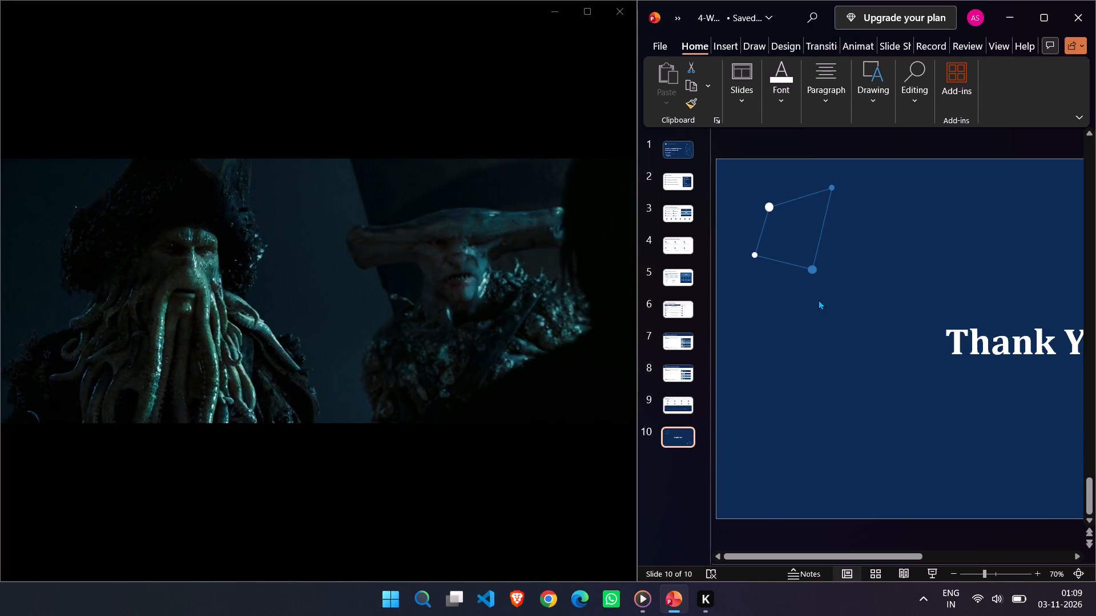
{"action": "left_click", "coordinate": [792, 220]}
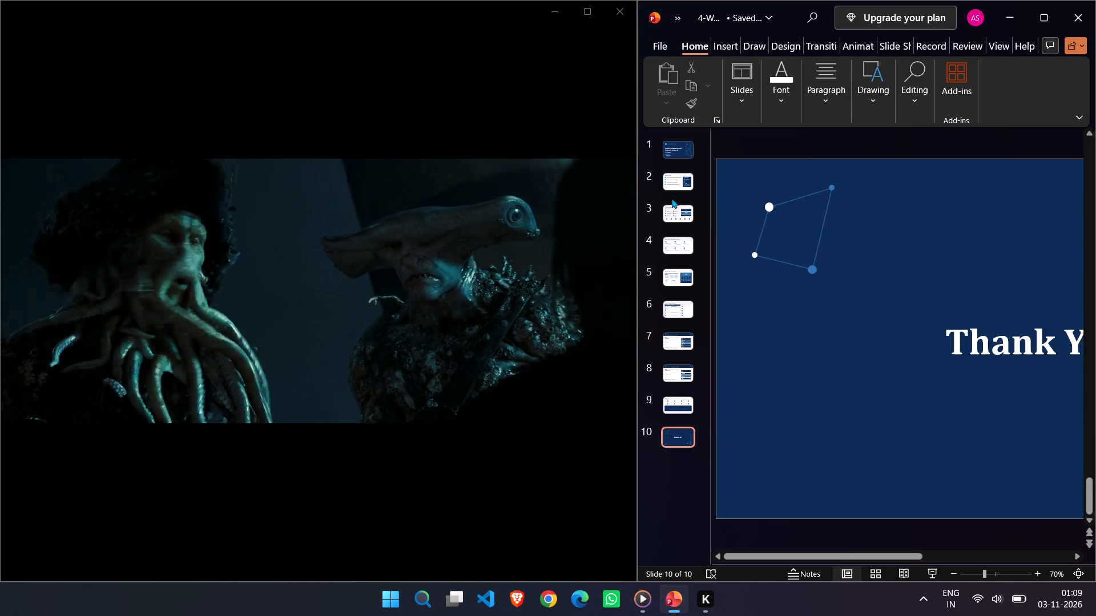
{"action": "left_click", "coordinate": [678, 274]}
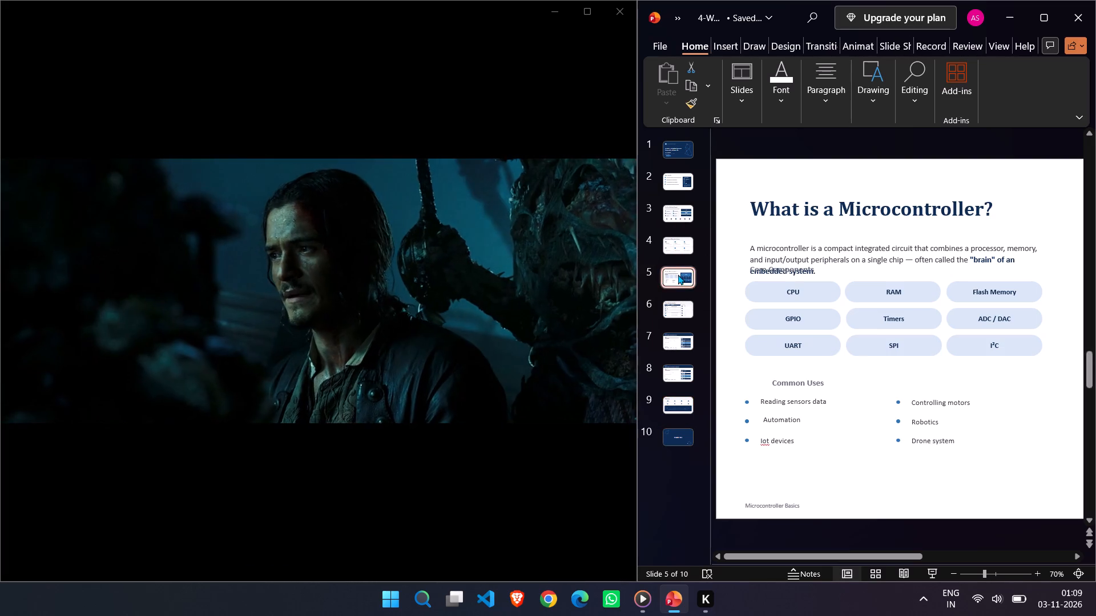
{"action": "left_click", "coordinate": [673, 315]}
{"action": "left_click", "coordinate": [675, 343]}
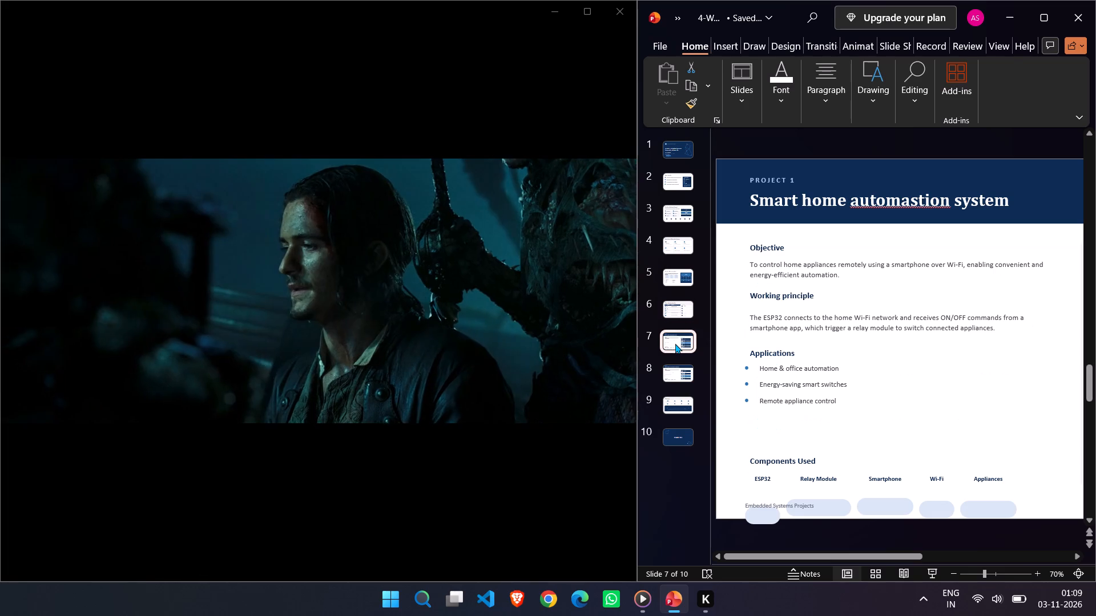
{"action": "left_click", "coordinate": [765, 520]}
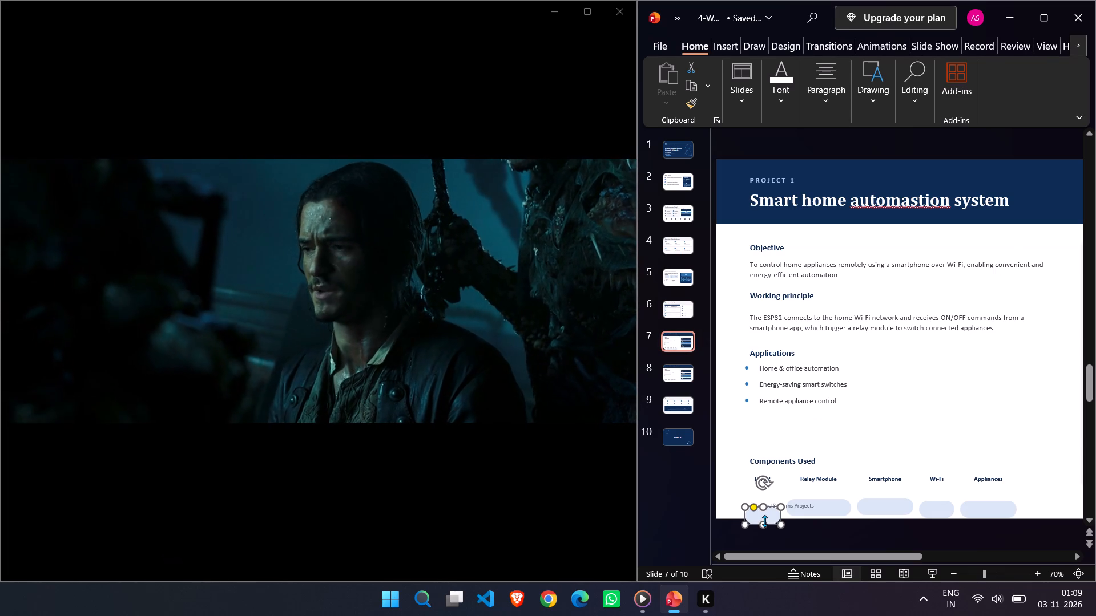
{"action": "key", "text": "Up"}
{"action": "key", "text": "Up"}
{"action": "key", "text": "Up"}
{"action": "key", "text": "Up"}
{"action": "key", "text": "Up"}
{"action": "key", "text": "Up"}
{"action": "key", "text": "Up"}
{"action": "key", "text": "Up"}
{"action": "key", "text": "Up"}
{"action": "key", "text": "Up"}
{"action": "key", "text": "Up"}
{"action": "key", "text": "Up"}
{"action": "key", "text": "Up"}
{"action": "key", "text": "Up"}
{"action": "key", "text": "Up"}
{"action": "key", "text": "Up"}
{"action": "key", "text": "Up"}
{"action": "key", "text": "Up"}
{"action": "key", "text": "Up"}
{"action": "key", "text": "Up"}
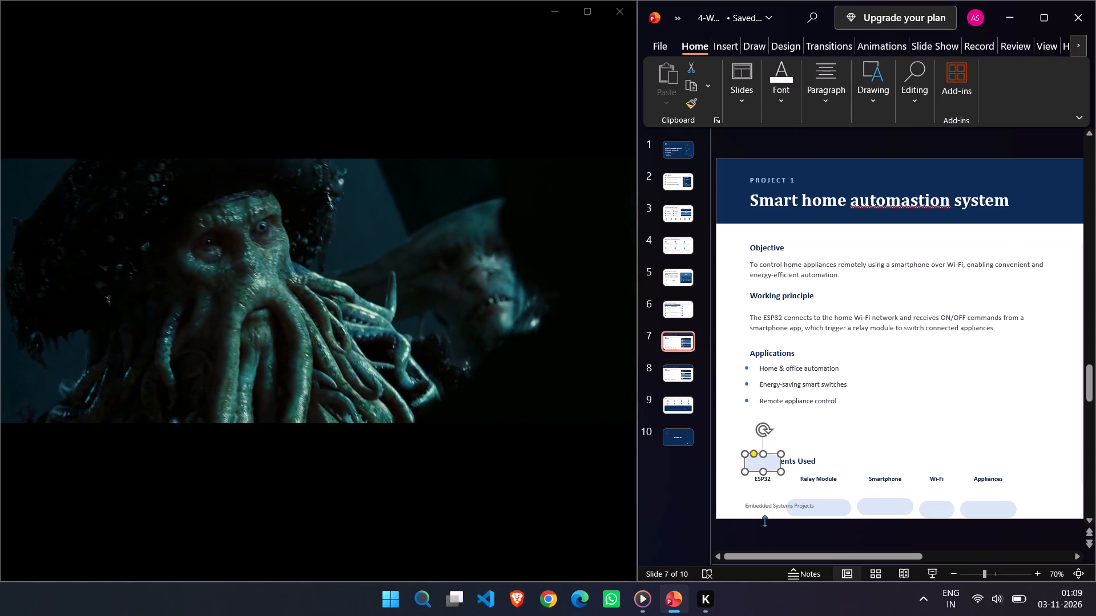
{"action": "key", "text": "Down"}
{"action": "key", "text": "Down"}
{"action": "key", "text": "Down"}
{"action": "key", "text": "Down"}
{"action": "key", "text": "Down"}
{"action": "key", "text": "Down"}
{"action": "key", "text": "Down"}
{"action": "key", "text": "Down"}
{"action": "key", "text": "Down"}
{"action": "key", "text": "Down"}
{"action": "key", "text": "Down"}
{"action": "key", "text": "Down"}
{"action": "key", "text": "Down"}
{"action": "key", "text": "Down"}
{"action": "key", "text": "Down"}
{"action": "key", "text": "Down"}
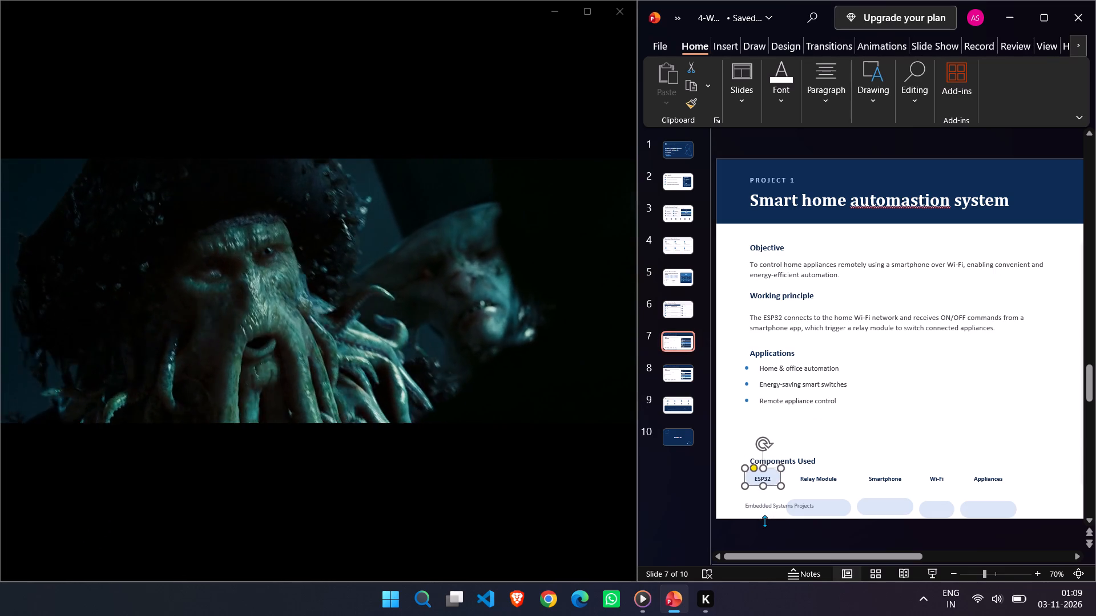
{"action": "key", "text": "Down"}
{"action": "key", "text": "Down"}
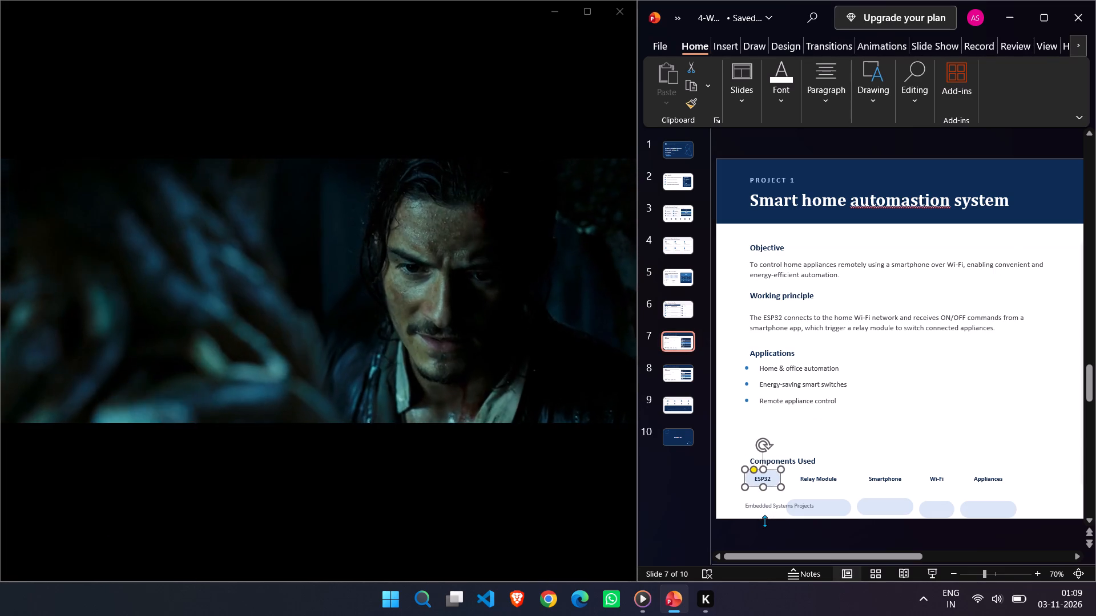
Move the empty pill shape below Relay Module up behind that label, level with the ESP32 pill.
{"action": "left_click", "coordinate": [831, 514]}
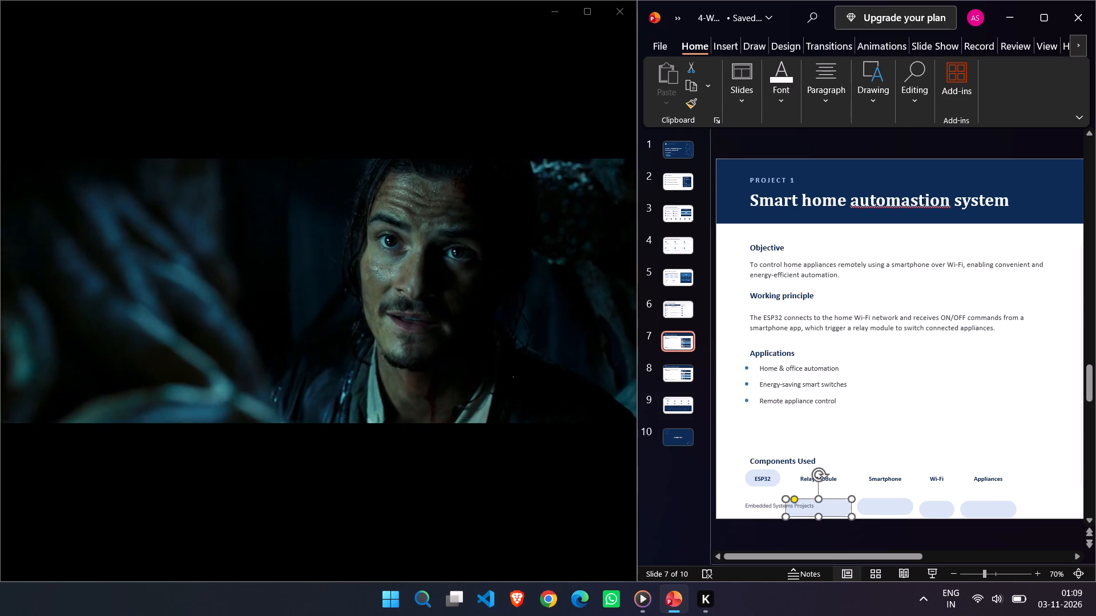
{"action": "key", "text": "Up"}
{"action": "key", "text": "Up"}
{"action": "key", "text": "Up"}
{"action": "key", "text": "Up"}
{"action": "key", "text": "Up"}
{"action": "key", "text": "Up"}
{"action": "key", "text": "Up"}
{"action": "key", "text": "Up"}
{"action": "key", "text": "Up"}
{"action": "key", "text": "Up"}
{"action": "key", "text": "Up"}
{"action": "key", "text": "Up"}
{"action": "key", "text": "Up"}
{"action": "key", "text": "Up"}
{"action": "key", "text": "Up"}
{"action": "key", "text": "Up"}
{"action": "key", "text": "Up"}
{"action": "key", "text": "Up"}
{"action": "key", "text": "Up"}
{"action": "key", "text": "Down"}
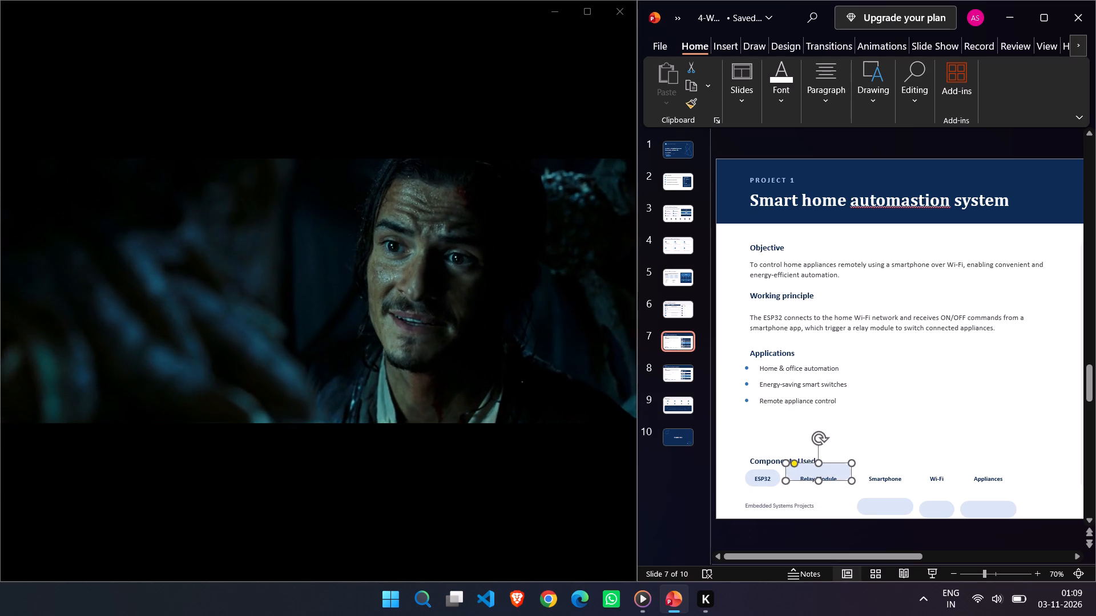
{"action": "key", "text": "Down"}
{"action": "key", "text": "Down"}
{"action": "key", "text": "Down"}
{"action": "key", "text": "Down"}
{"action": "key", "text": "Down"}
{"action": "key", "text": "Down"}
{"action": "key", "text": "Down"}
{"action": "key", "text": "Down"}
{"action": "key", "text": "Down"}
{"action": "key", "text": "Down"}
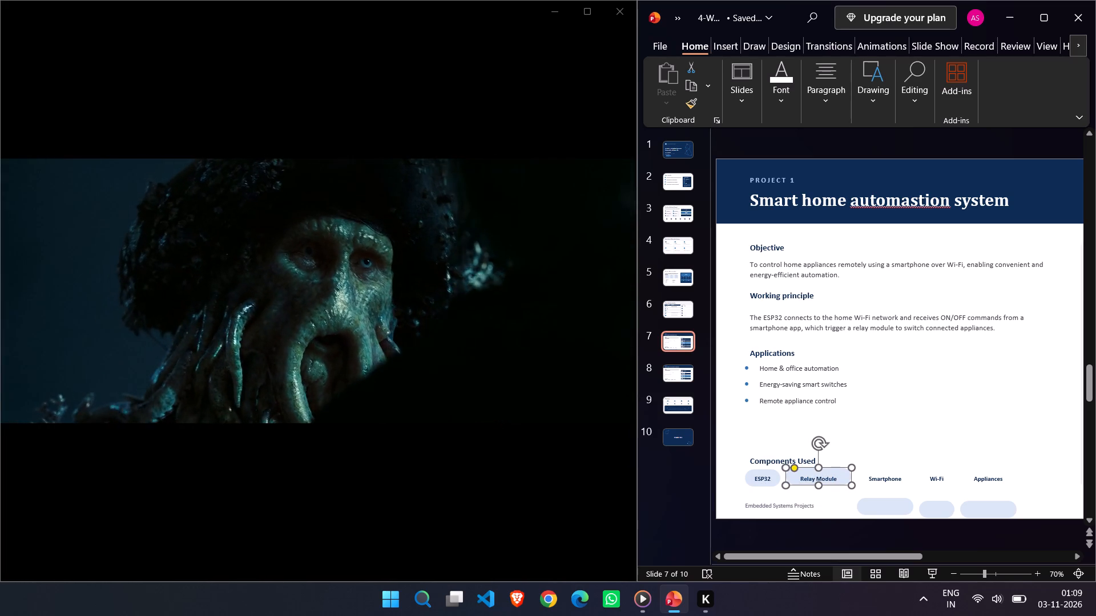
{"action": "key", "text": "Down"}
{"action": "key", "text": "Down"}
{"action": "key", "text": "Down"}
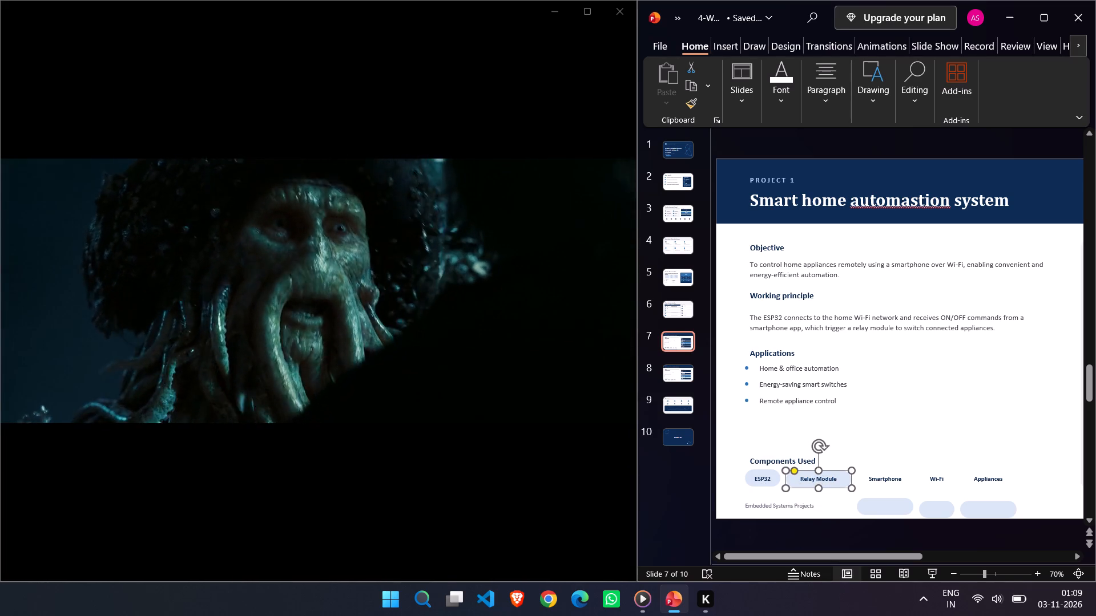
Move the empty pill shape below Smartphone up behind that label, in line with the Relay Module pill.
{"action": "left_click", "coordinate": [901, 509]}
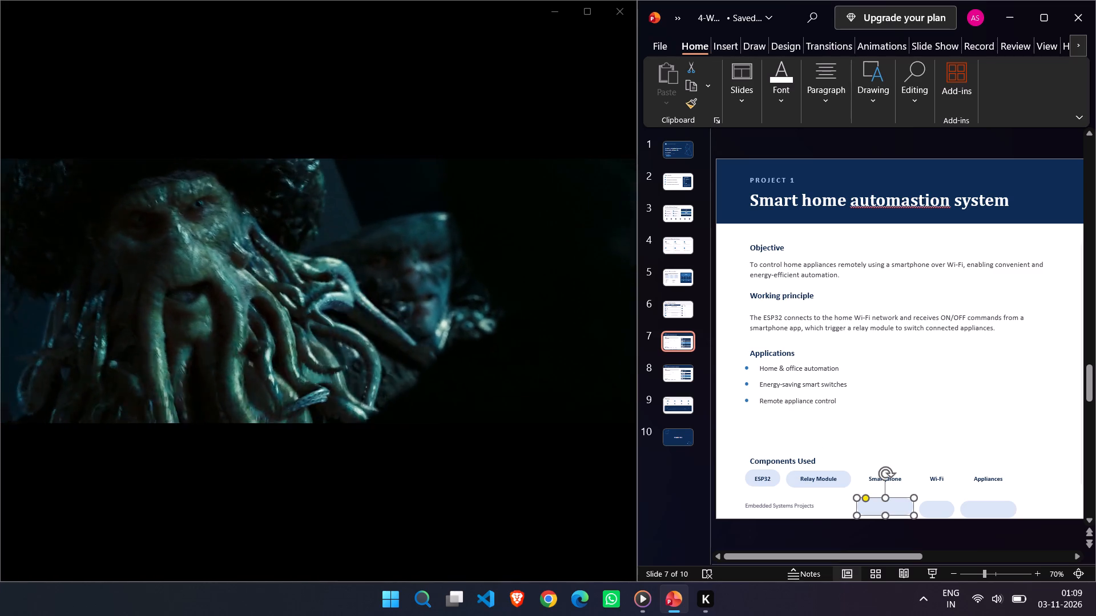
{"action": "key", "text": "Up"}
{"action": "key", "text": "Up"}
{"action": "key", "text": "Up"}
{"action": "key", "text": "Up"}
{"action": "key", "text": "Up"}
{"action": "key", "text": "Up"}
{"action": "key", "text": "Up"}
{"action": "key", "text": "Up"}
{"action": "key", "text": "Up"}
{"action": "key", "text": "Up"}
{"action": "key", "text": "Up"}
{"action": "key", "text": "Up"}
{"action": "key", "text": "Up"}
{"action": "key", "text": "Up"}
{"action": "key", "text": "Up"}
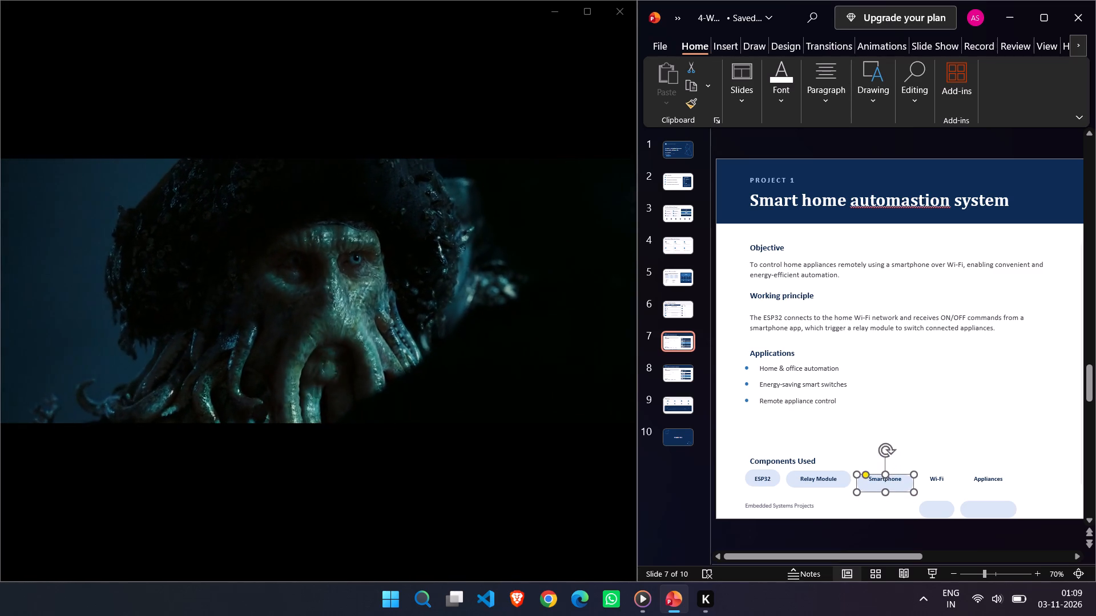
{"action": "key", "text": "Up"}
{"action": "key", "text": "Up"}
{"action": "key", "text": "Up"}
{"action": "key", "text": "Up"}
{"action": "key", "text": "Up"}
{"action": "key", "text": "Up"}
{"action": "key", "text": "Up"}
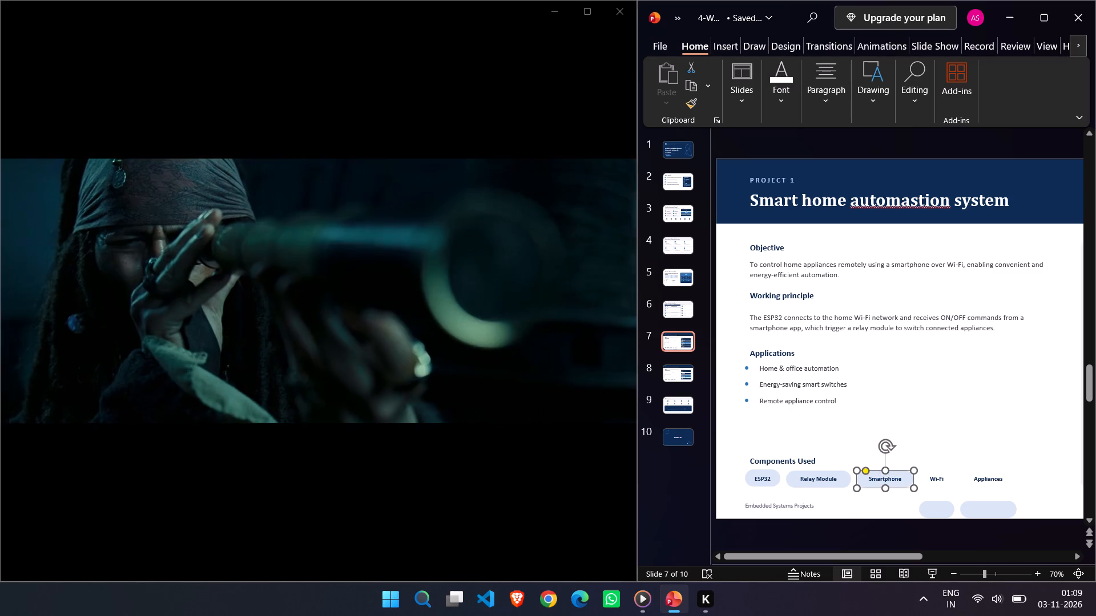
Move the empty pill shape below Wi-Fi up behind that label, in line with the Smartphone pill.
{"action": "left_click", "coordinate": [934, 505]}
{"action": "key", "text": "Up"}
{"action": "key", "text": "Up"}
{"action": "key", "text": "Up"}
{"action": "key", "text": "Up"}
{"action": "key", "text": "Up"}
{"action": "key", "text": "Up"}
{"action": "key", "text": "Up"}
{"action": "key", "text": "Up"}
{"action": "key", "text": "Up"}
{"action": "key", "text": "Up"}
{"action": "key", "text": "Up"}
{"action": "key", "text": "Up"}
{"action": "key", "text": "Up"}
{"action": "key", "text": "Up"}
{"action": "key", "text": "Up"}
{"action": "key", "text": "Up"}
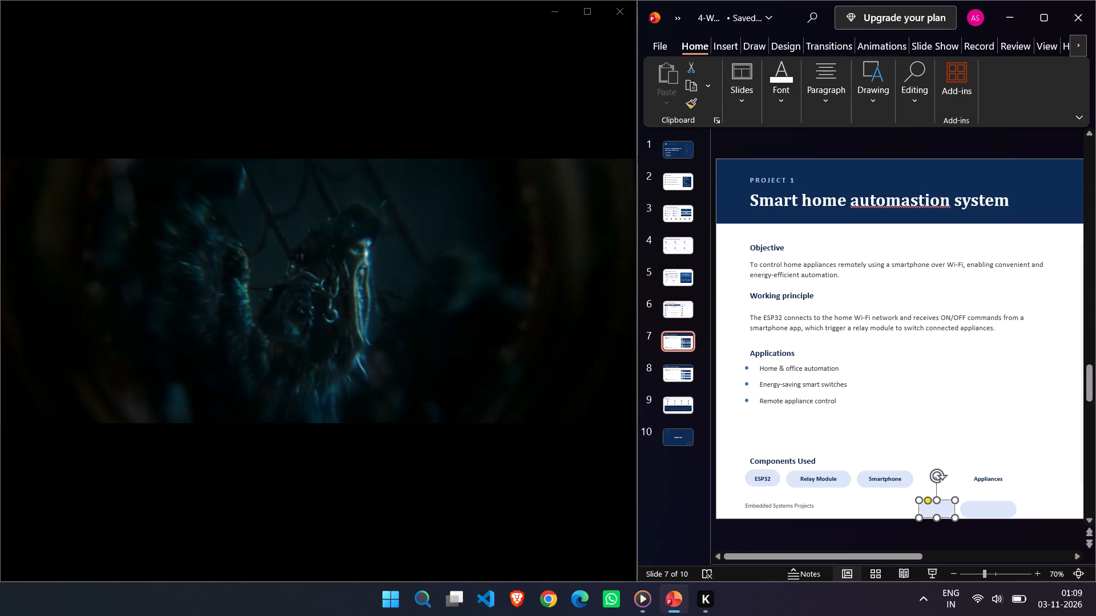
{"action": "key", "text": "Up"}
{"action": "key", "text": "Up"}
{"action": "key", "text": "Up"}
{"action": "key", "text": "Up"}
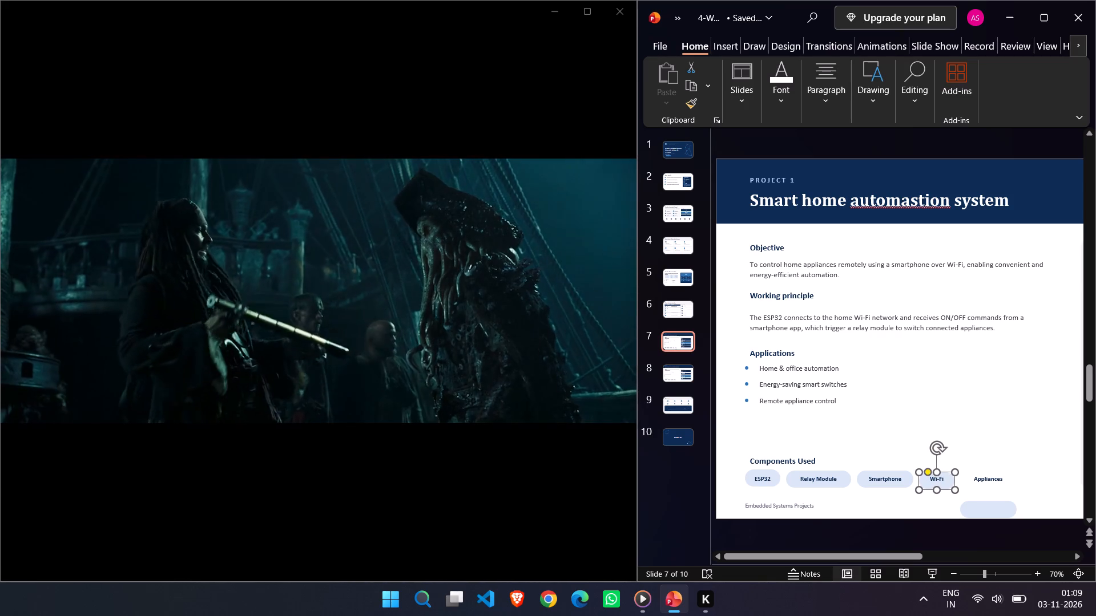
{"action": "key", "text": "Up"}
{"action": "key", "text": "Up"}
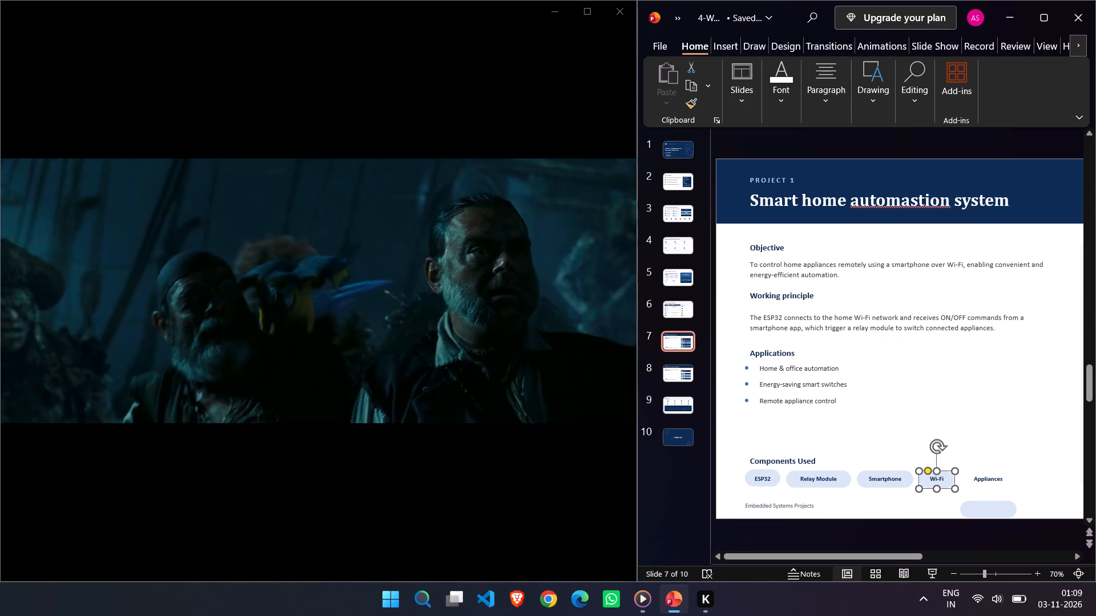
{"action": "key", "text": "Up"}
{"action": "key", "text": "Up"}
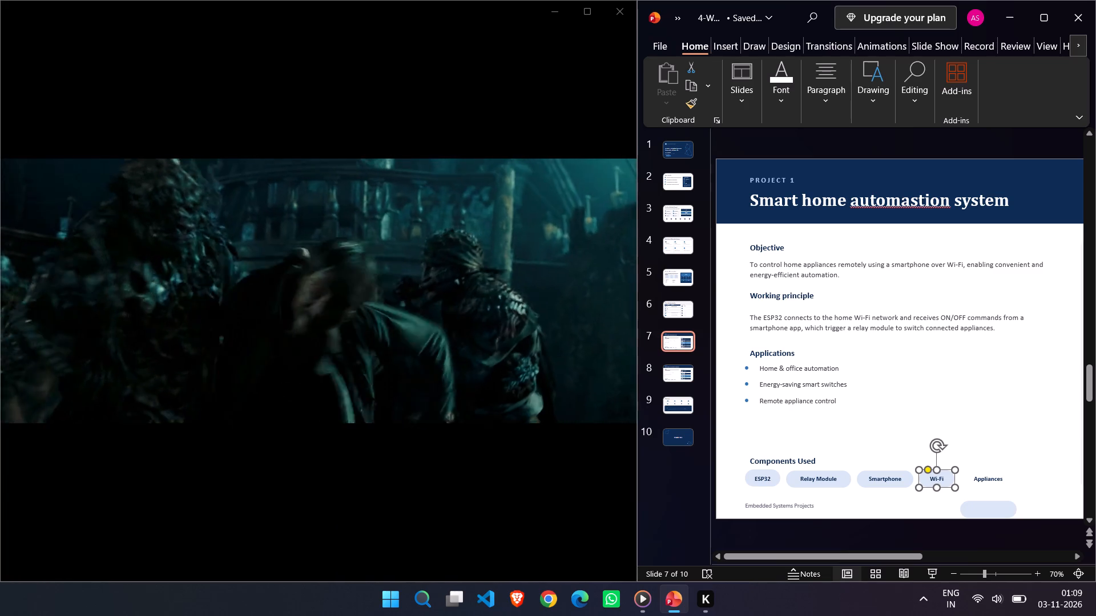
Move the last empty pill shape up behind the Appliances label, in line with the other component pills.
{"action": "left_click", "coordinate": [986, 503]}
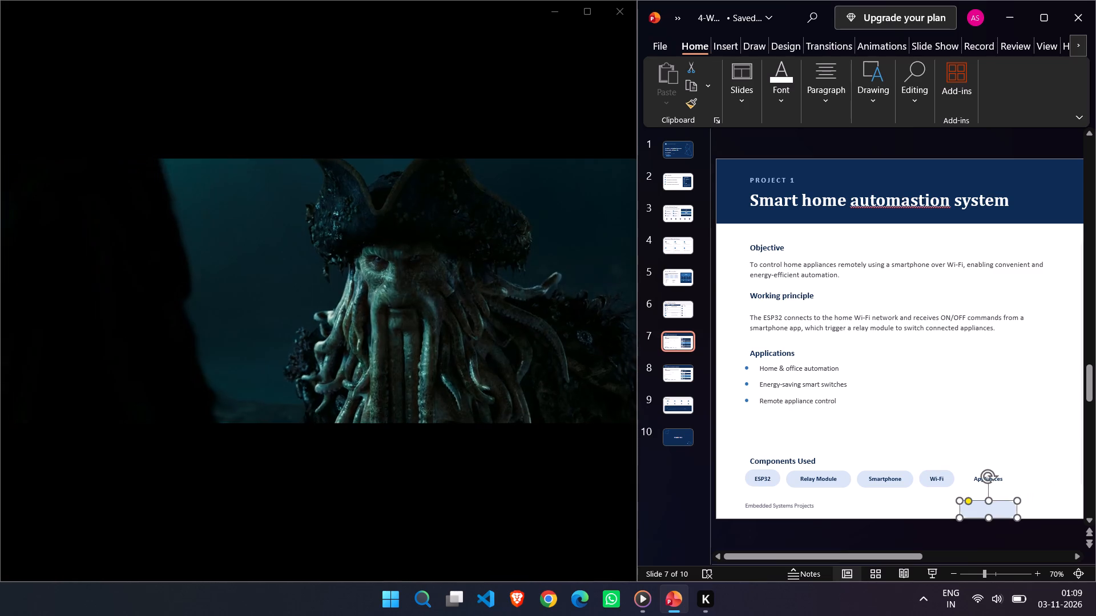
{"action": "key", "text": "Up"}
{"action": "key", "text": "Up"}
{"action": "key", "text": "Up"}
{"action": "key", "text": "Up"}
{"action": "key", "text": "Up"}
{"action": "key", "text": "Up"}
{"action": "key", "text": "Up"}
{"action": "key", "text": "Up"}
{"action": "key", "text": "Up"}
{"action": "key", "text": "Up"}
{"action": "key", "text": "Up"}
{"action": "key", "text": "Up"}
{"action": "key", "text": "Up"}
{"action": "key", "text": "Up"}
{"action": "key", "text": "Up"}
{"action": "key", "text": "Up"}
{"action": "key", "text": "Up"}
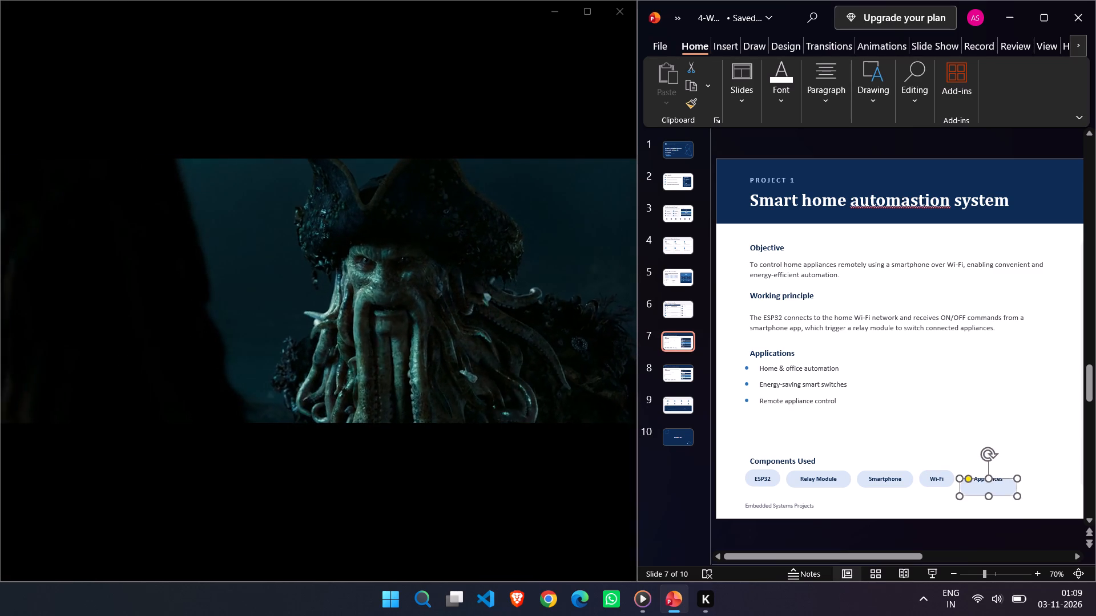
{"action": "key", "text": "Up"}
{"action": "key", "text": "Up"}
{"action": "key", "text": "Up"}
{"action": "key", "text": "Up"}
{"action": "key", "text": "Up"}
{"action": "key", "text": "Up"}
{"action": "key", "text": "Up"}
{"action": "key", "text": "Up"}
{"action": "key", "text": "Up"}
{"action": "key", "text": "Up"}
{"action": "key", "text": "Up"}
{"action": "key", "text": "Up"}
{"action": "key", "text": "Up"}
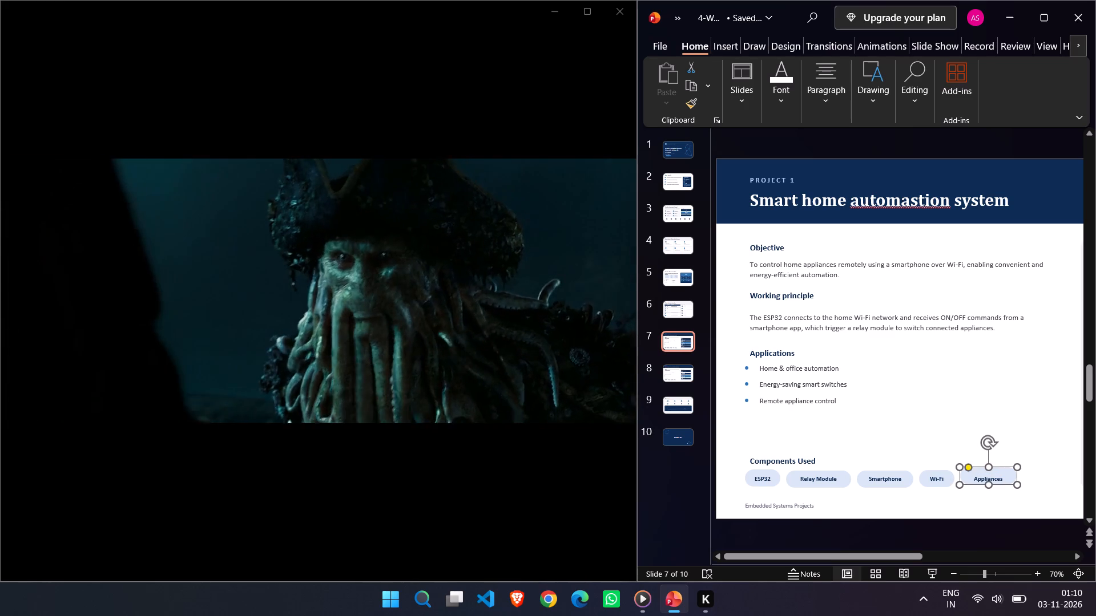
{"action": "key", "text": "Down"}
{"action": "key", "text": "Down"}
{"action": "key", "text": "Down"}
{"action": "key", "text": "Down"}
{"action": "key", "text": "Down"}
{"action": "key", "text": "Down"}
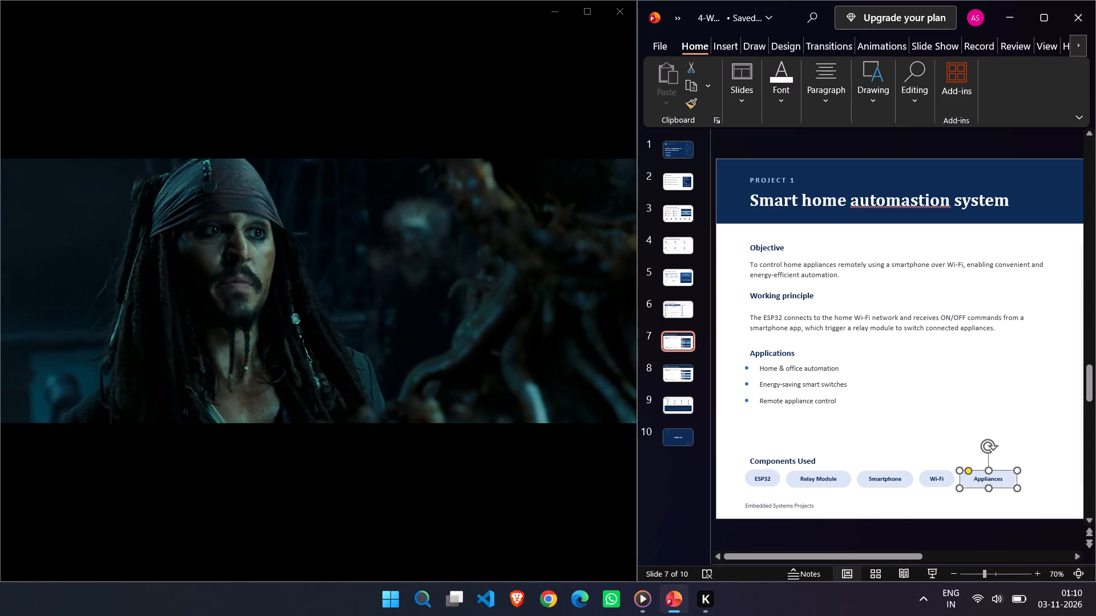
On the "What is a Microcontroller?" slide, clear the UART component label and retype it as "UART".
{"action": "left_click", "coordinate": [673, 368]}
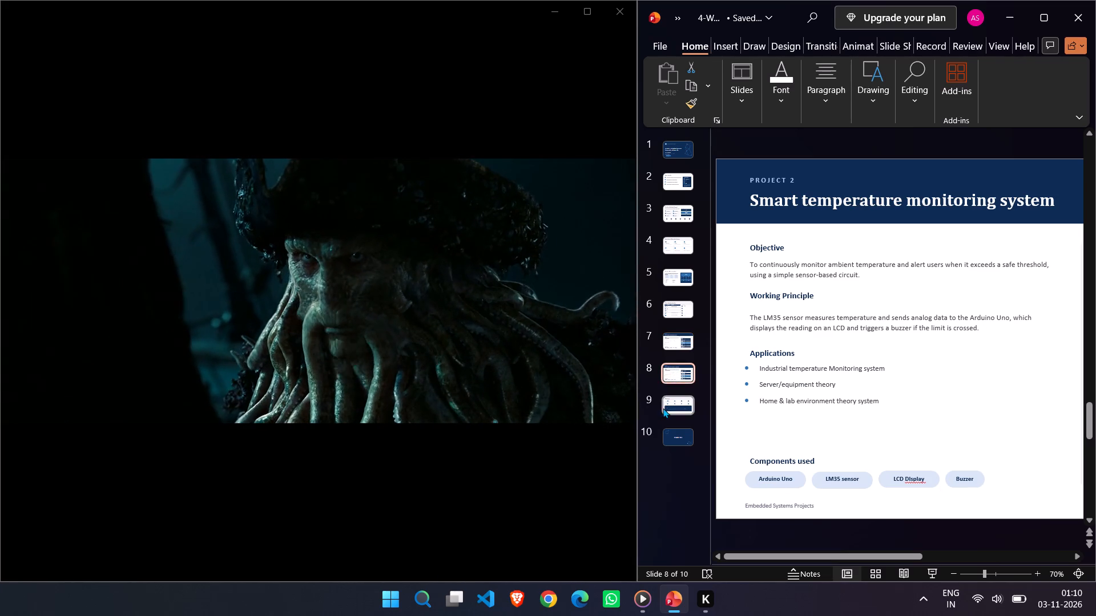
{"action": "left_click", "coordinate": [663, 408]}
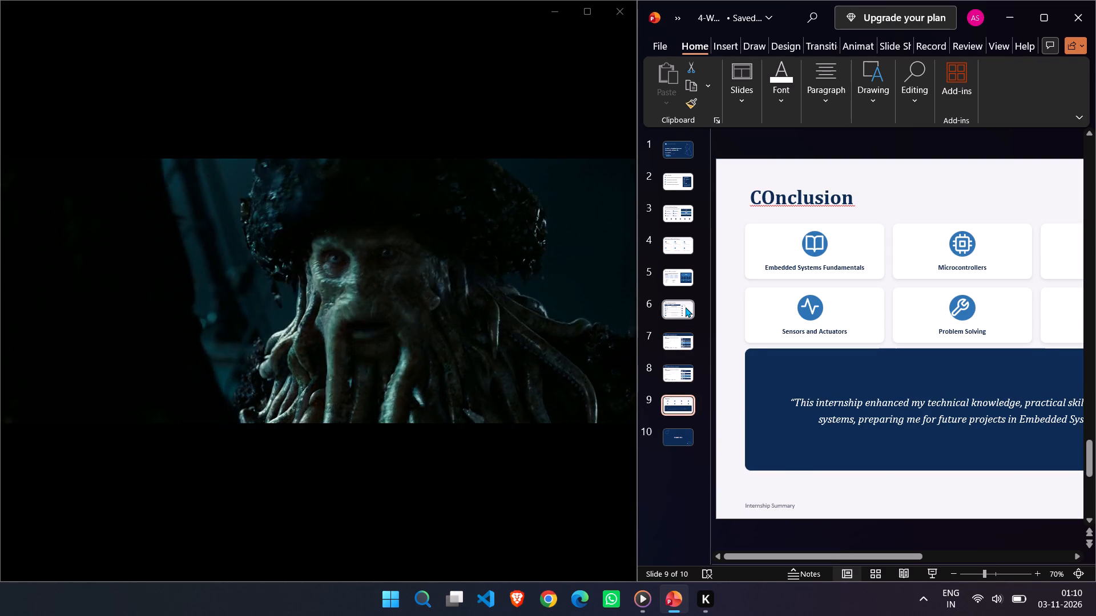
{"action": "left_click", "coordinate": [686, 307]}
{"action": "left_click", "coordinate": [674, 278]}
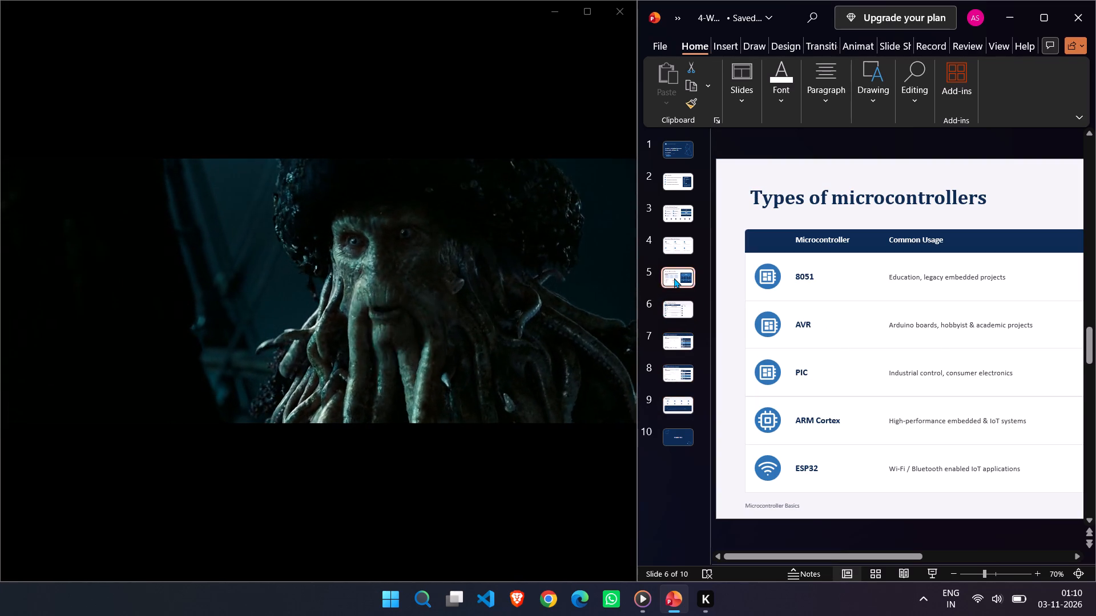
{"action": "left_click", "coordinate": [793, 347]}
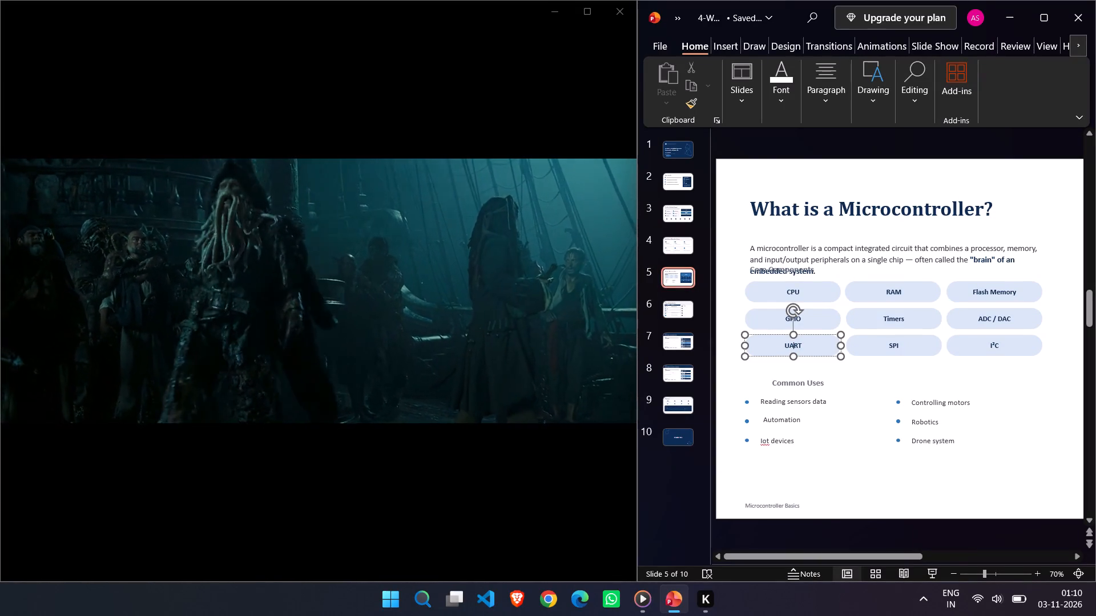
{"action": "key", "text": "Right"}
{"action": "key", "text": "Right"}
{"action": "key", "text": "BackSpace"}
{"action": "key", "text": "BackSpace"}
{"action": "key", "text": "BackSpace"}
{"action": "key", "text": "BackSpace"}
{"action": "key", "text": "BackSpace"}
{"action": "key", "text": "BackSpace"}
{"action": "key", "text": "BackSpace"}
{"action": "key", "text": "BackSpace"}
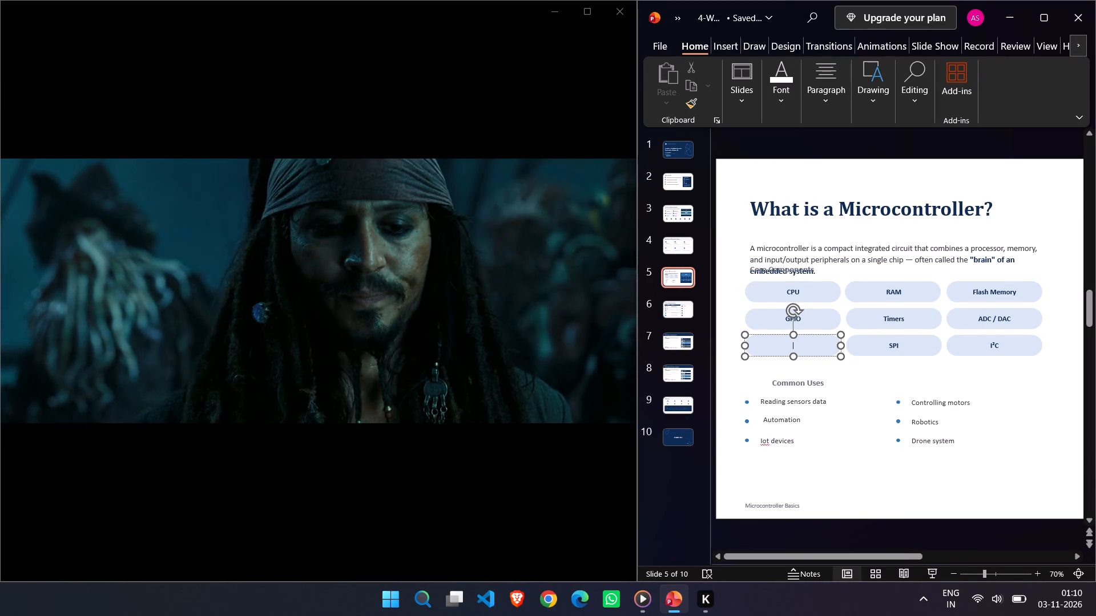
{"action": "type", "text": "UART"}
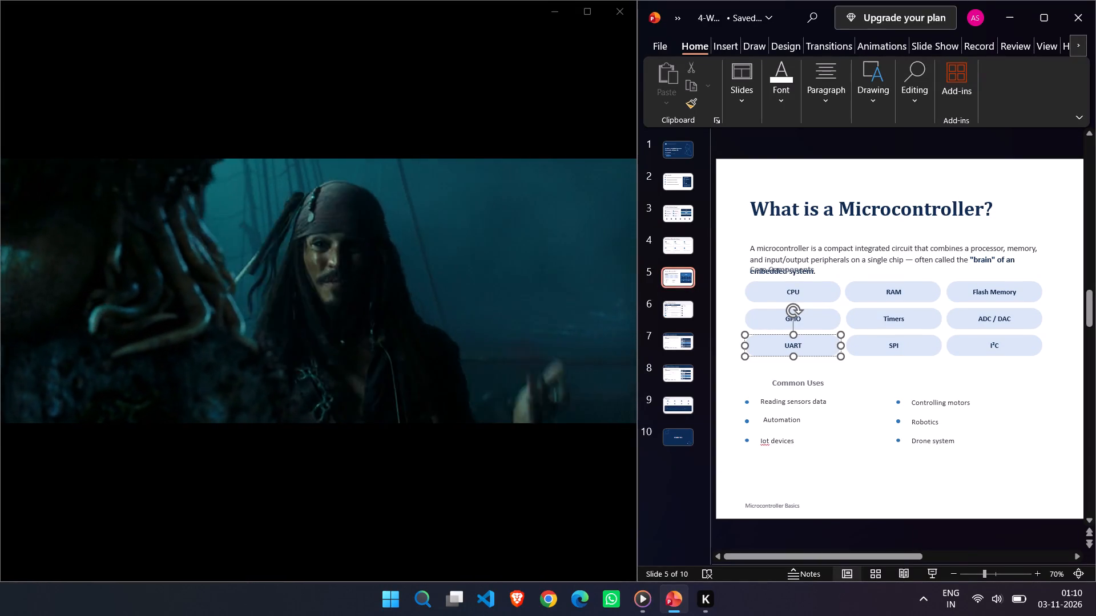
Clear the SPI component label and retype it as "SPI".
{"action": "left_click", "coordinate": [894, 351]}
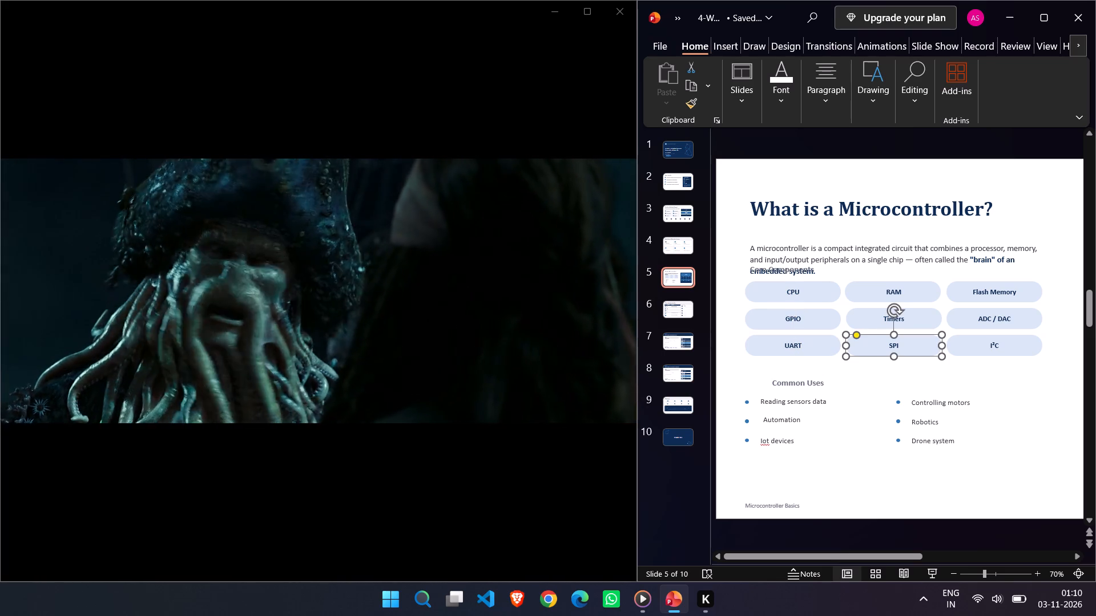
{"action": "left_click", "coordinate": [898, 343]}
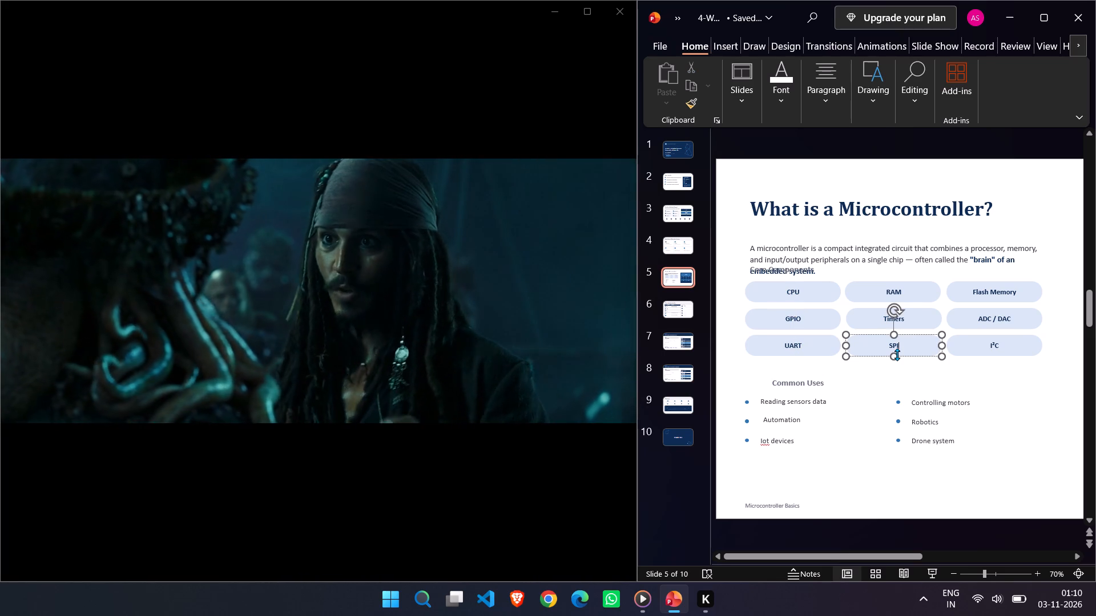
{"action": "key", "text": "BackSpace"}
{"action": "key", "text": "BackSpace"}
{"action": "key", "text": "BackSpace"}
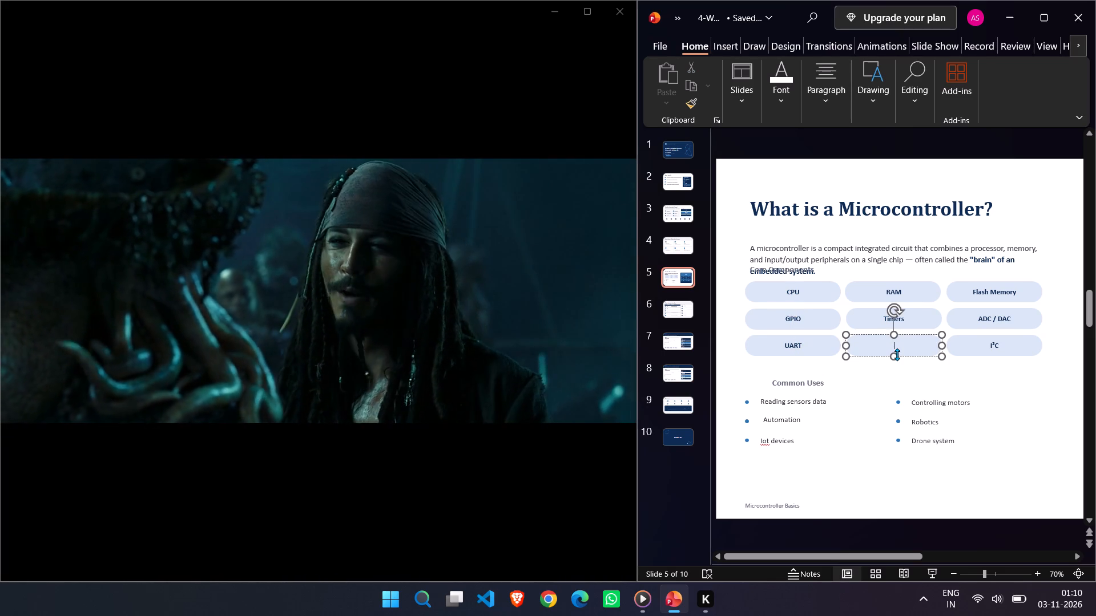
{"action": "type", "text": "SPI"}
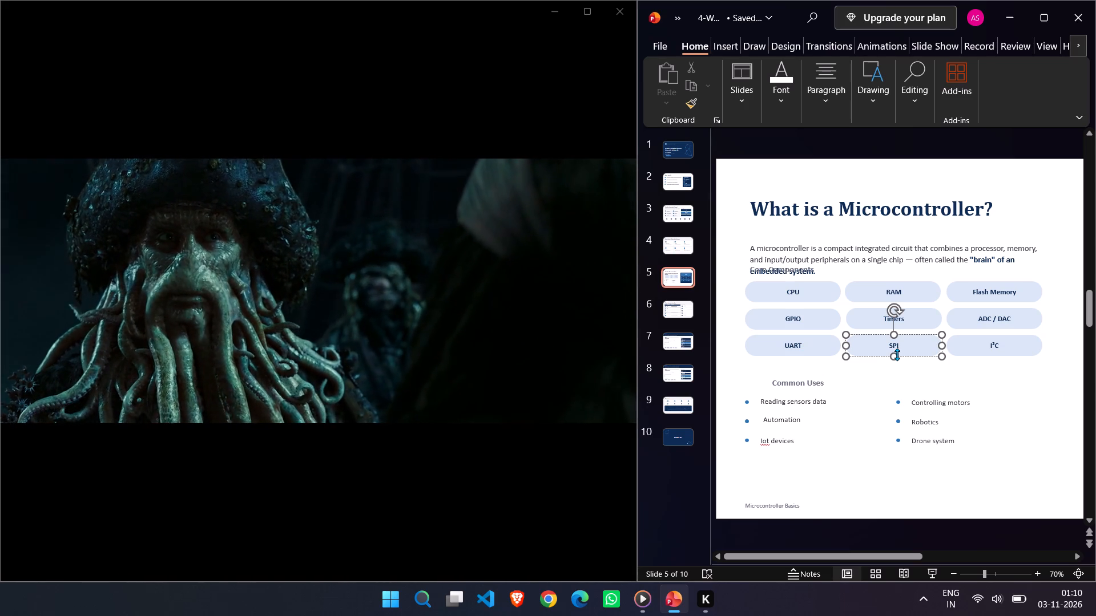
Clear the Flash Memory component label and retype it as "Flash Memory".
{"action": "left_click", "coordinate": [995, 283]}
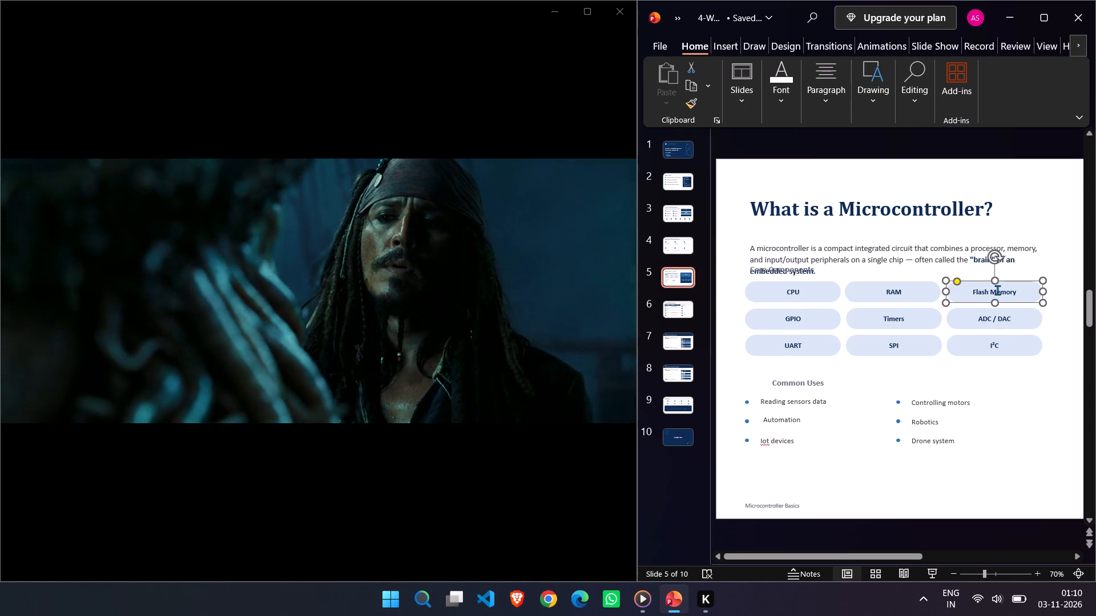
{"action": "left_click_drag", "start_coordinate": [998, 296], "coordinate": [1007, 296]}
{"action": "left_click", "coordinate": [1011, 296]}
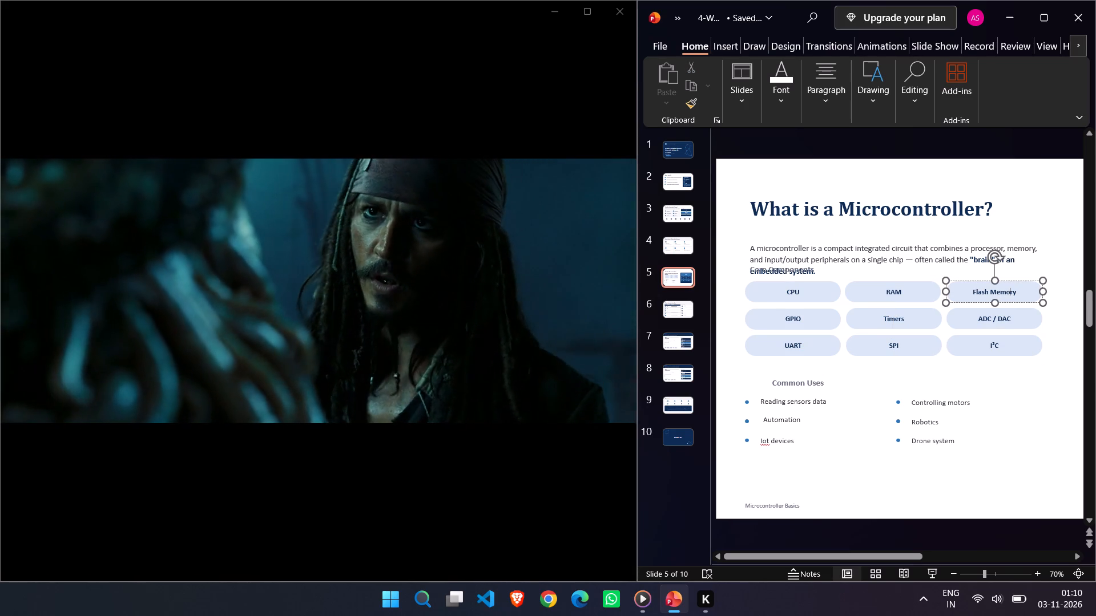
{"action": "key", "text": "Right"}
{"action": "key", "text": "Right"}
{"action": "key", "text": "BackSpace"}
{"action": "key", "text": "BackSpace"}
{"action": "key", "text": "BackSpace"}
{"action": "key", "text": "BackSpace"}
{"action": "key", "text": "BackSpace"}
{"action": "key", "text": "BackSpace"}
{"action": "key", "text": "BackSpace"}
{"action": "key", "text": "BackSpace"}
{"action": "key", "text": "BackSpace"}
{"action": "key", "text": "BackSpace"}
{"action": "key", "text": "BackSpace"}
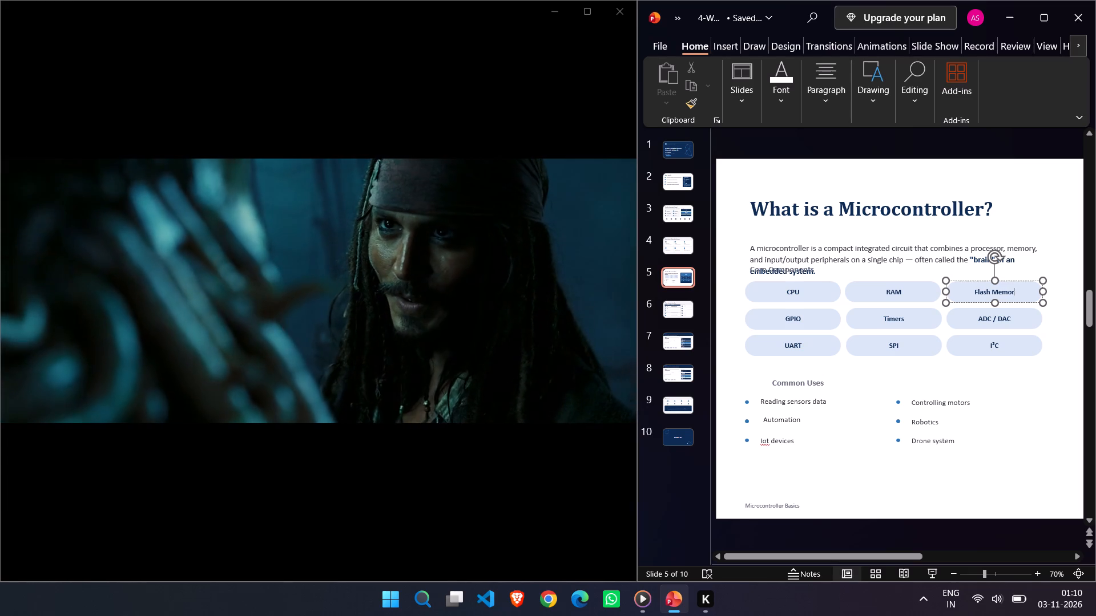
{"action": "key", "text": "BackSpace"}
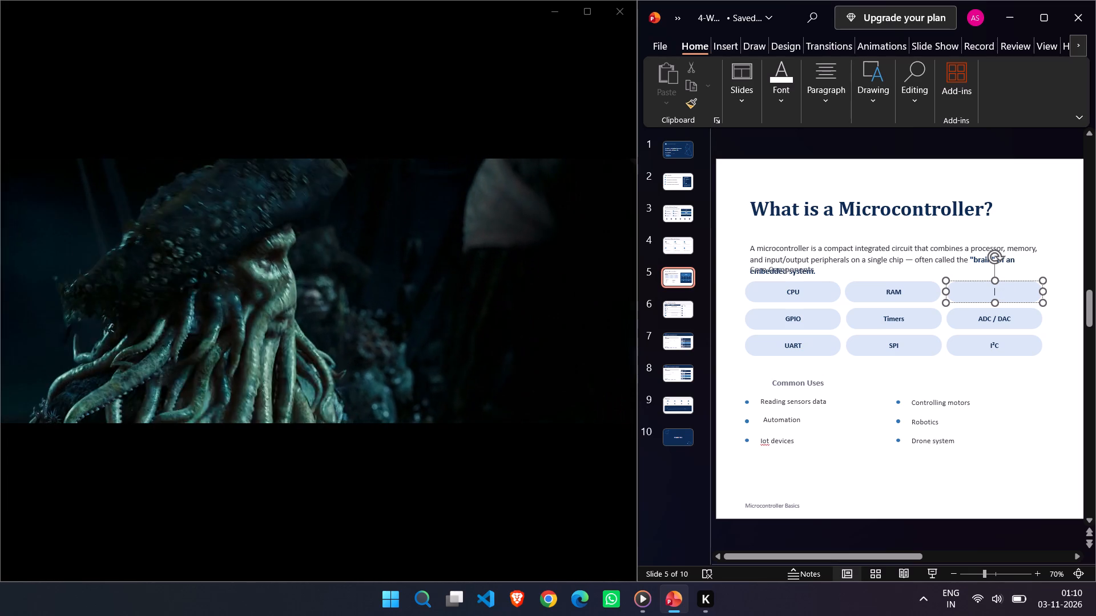
{"action": "type", "text": "Flash M"}
{"action": "key", "text": "e"}
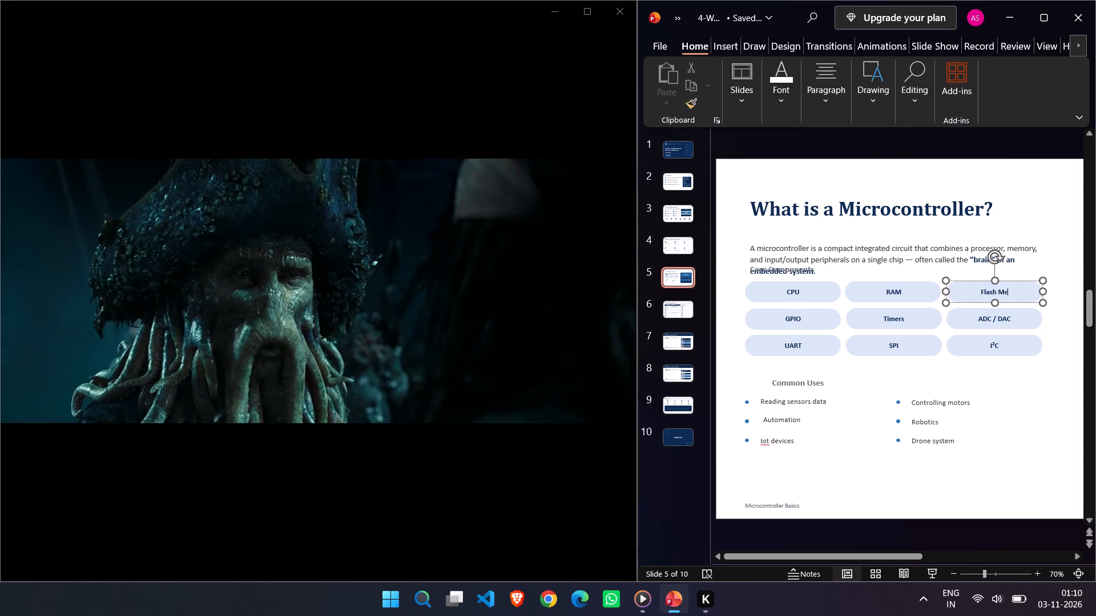
{"action": "type", "text": "mory"}
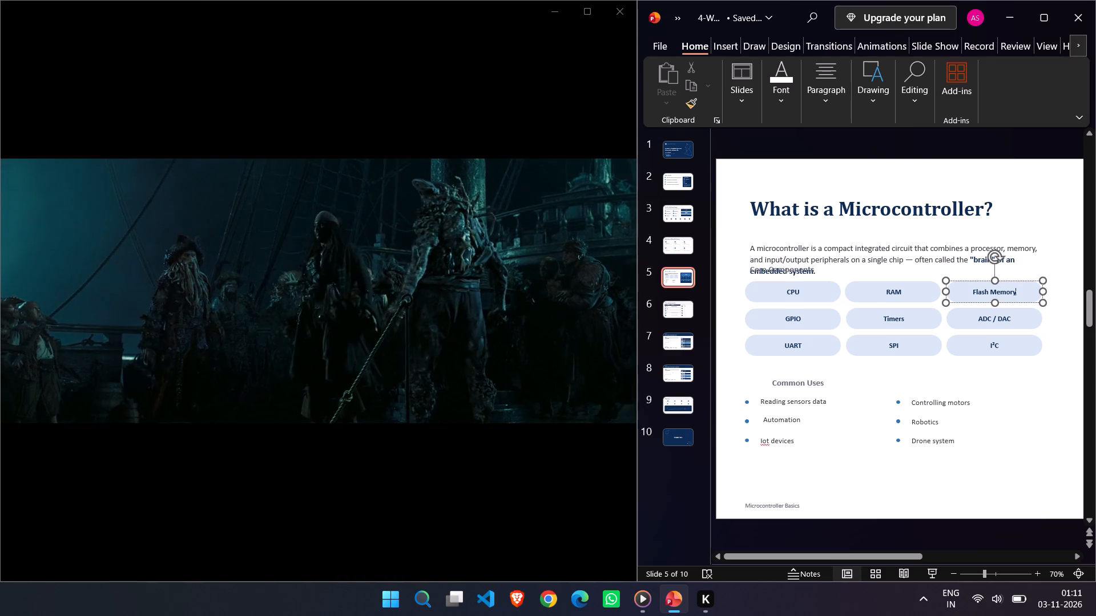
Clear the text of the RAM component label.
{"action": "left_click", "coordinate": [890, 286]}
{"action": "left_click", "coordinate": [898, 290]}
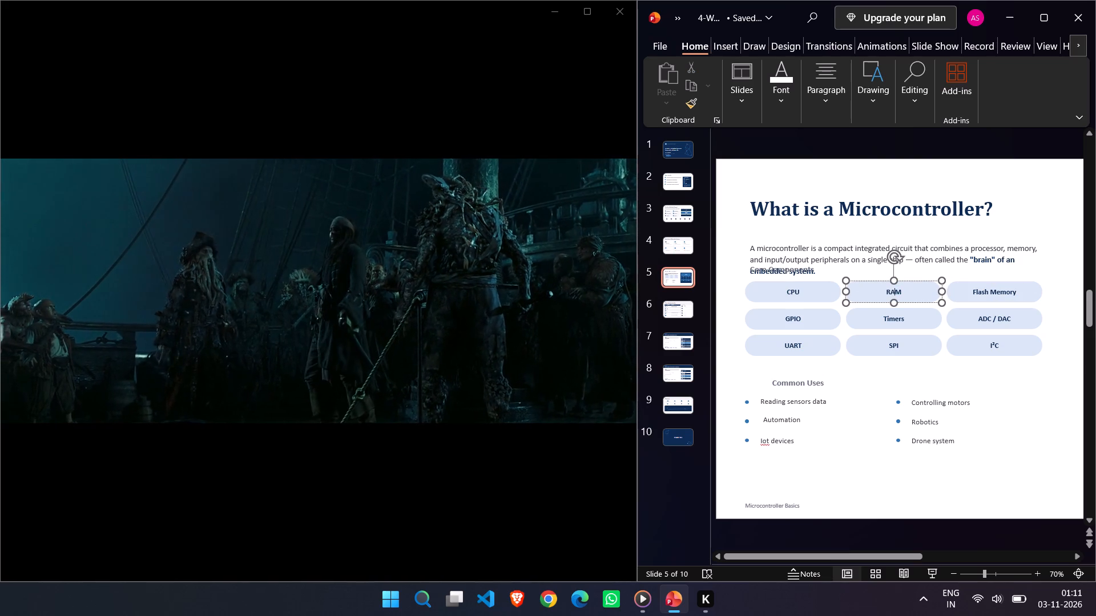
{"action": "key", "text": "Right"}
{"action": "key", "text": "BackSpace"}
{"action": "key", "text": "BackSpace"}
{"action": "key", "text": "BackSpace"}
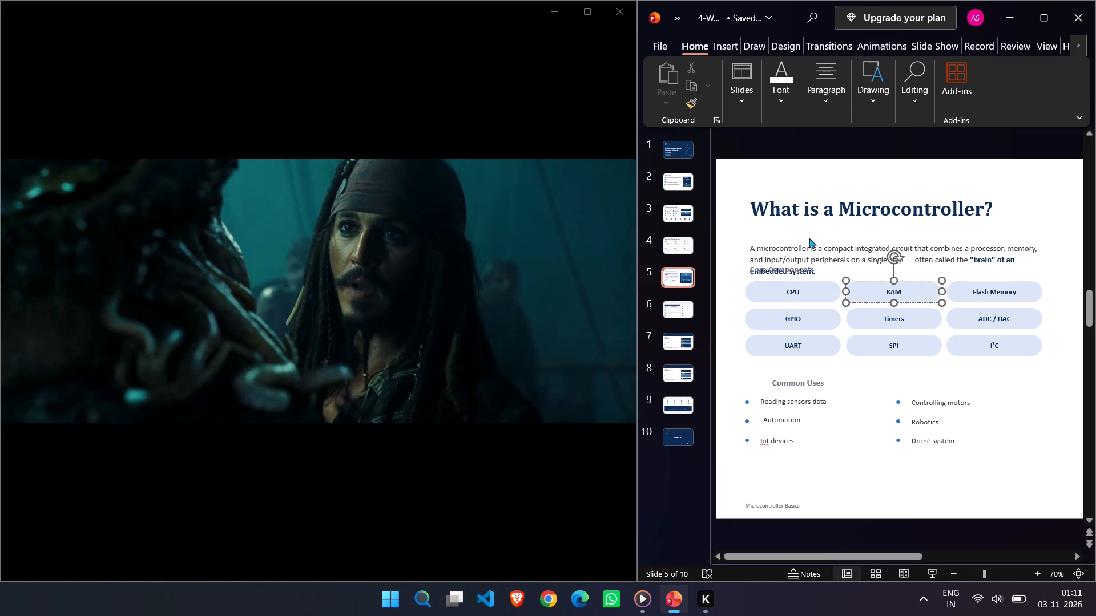
On the "What is an Embedded System?" slide, move the Sensors / Input block down over the two blocks below it.
{"action": "left_click", "coordinate": [674, 202]}
{"action": "left_click", "coordinate": [674, 204]}
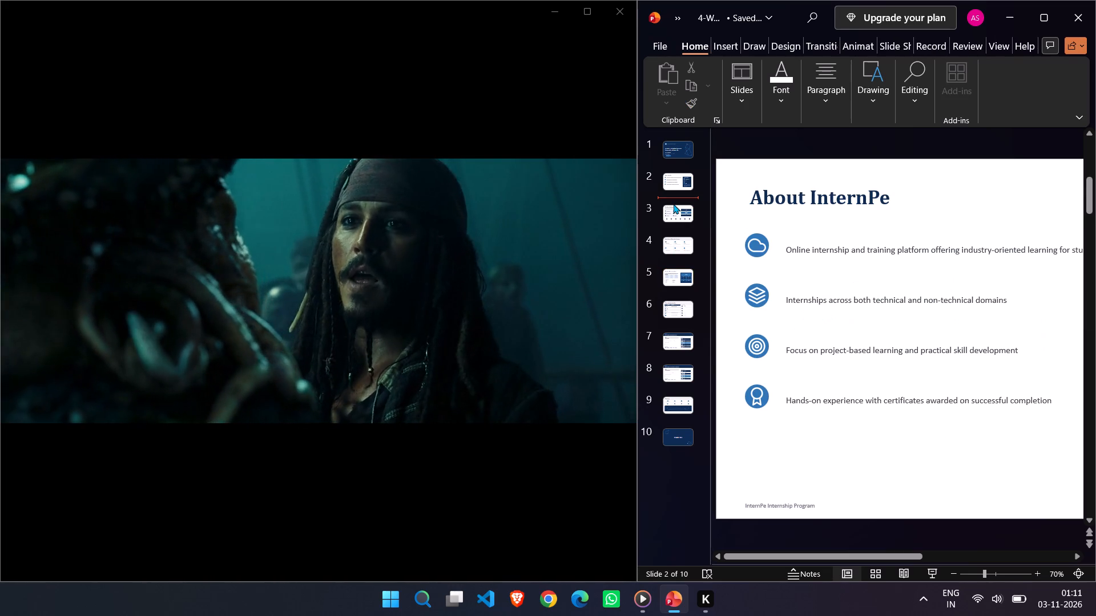
{"action": "left_click", "coordinate": [673, 205]}
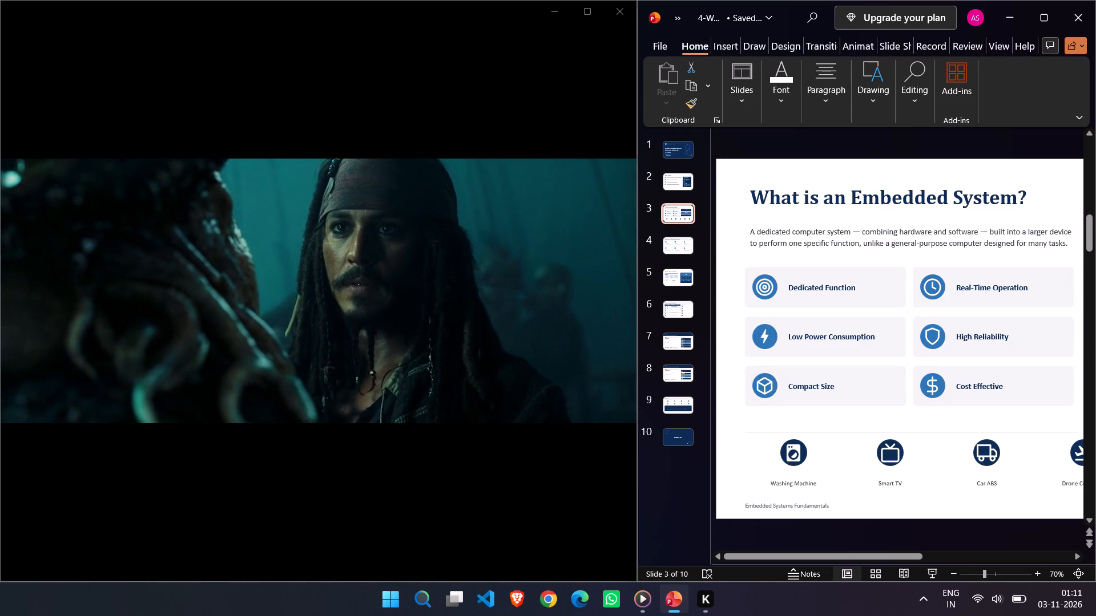
{"action": "left_click", "coordinate": [878, 555]}
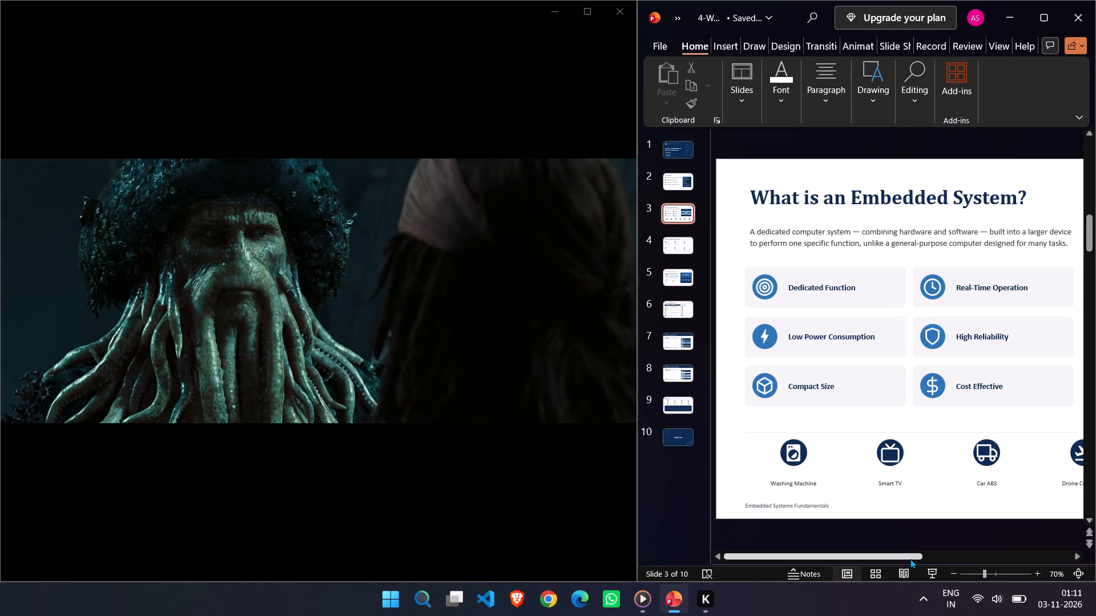
{"action": "left_click", "coordinate": [910, 558]}
{"action": "left_click_drag", "start_coordinate": [913, 558], "coordinate": [1095, 558]}
{"action": "left_click", "coordinate": [982, 273]}
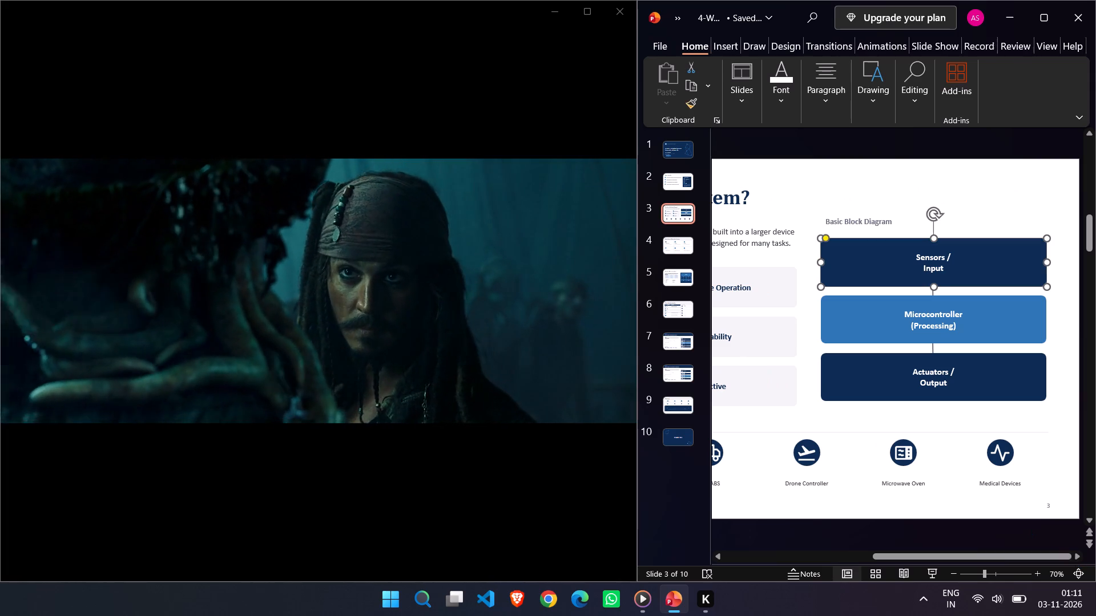
{"action": "key", "text": "Down"}
{"action": "key", "text": "Down"}
{"action": "key", "text": "Down"}
{"action": "key", "text": "Down"}
{"action": "key", "text": "Down"}
{"action": "key", "text": "Down"}
{"action": "key", "text": "Down"}
{"action": "key", "text": "Down"}
{"action": "key", "text": "Down"}
{"action": "key", "text": "Down"}
{"action": "key", "text": "Down"}
{"action": "key", "text": "Down"}
{"action": "key", "text": "Down"}
{"action": "key", "text": "Down"}
{"action": "key", "text": "Down"}
{"action": "key", "text": "Down"}
{"action": "key", "text": "Down"}
{"action": "key", "text": "Down"}
{"action": "key", "text": "Down"}
{"action": "key", "text": "Down"}
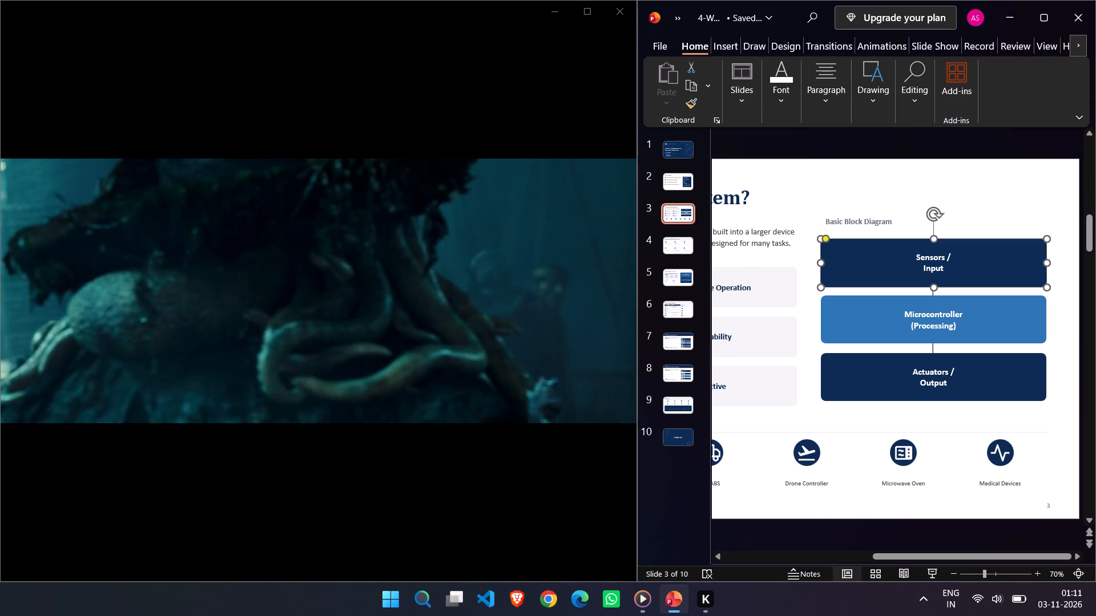
Move the Sensors / Input block back up to just above the Microcontroller block, beneath the Basic Block Diagram heading.
{"action": "key", "text": "Up"}
{"action": "key", "text": "Up"}
{"action": "key", "text": "Up"}
{"action": "key", "text": "Up"}
{"action": "key", "text": "Up"}
{"action": "key", "text": "Up"}
{"action": "key", "text": "Up"}
{"action": "key", "text": "Up"}
{"action": "key", "text": "Up"}
{"action": "key", "text": "Up"}
{"action": "key", "text": "Up"}
{"action": "key", "text": "Up"}
{"action": "key", "text": "Up"}
{"action": "key", "text": "Up"}
{"action": "key", "text": "Up"}
{"action": "key", "text": "Up"}
{"action": "key", "text": "Up"}
{"action": "key", "text": "Up"}
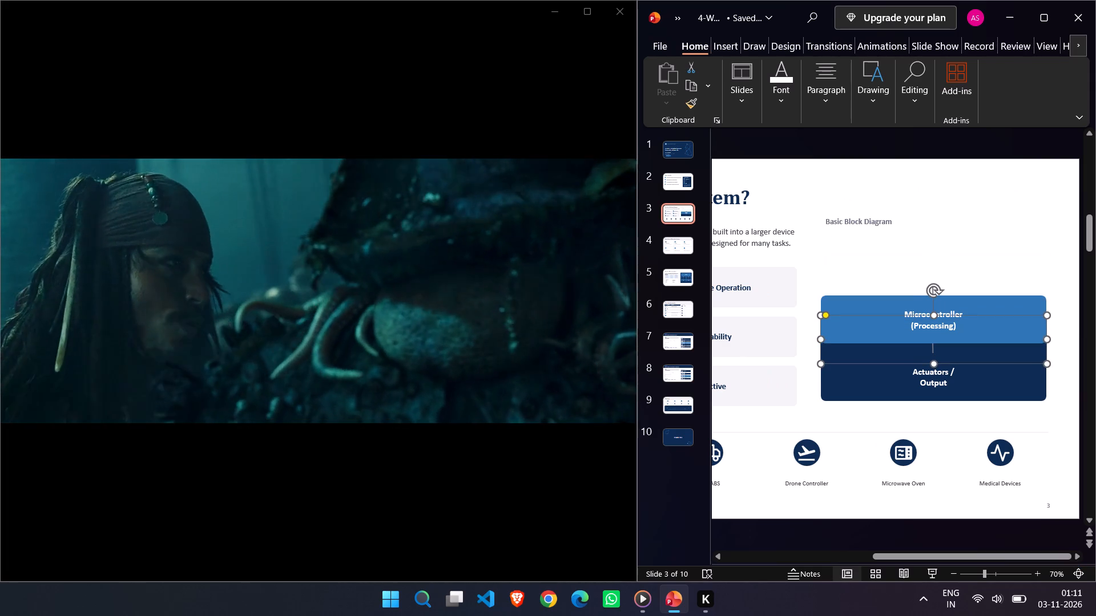
{"action": "key", "text": "Up"}
{"action": "key", "text": "Up"}
{"action": "key", "text": "Up"}
{"action": "key", "text": "Up"}
{"action": "key", "text": "Up"}
{"action": "key", "text": "Up"}
{"action": "key", "text": "Up"}
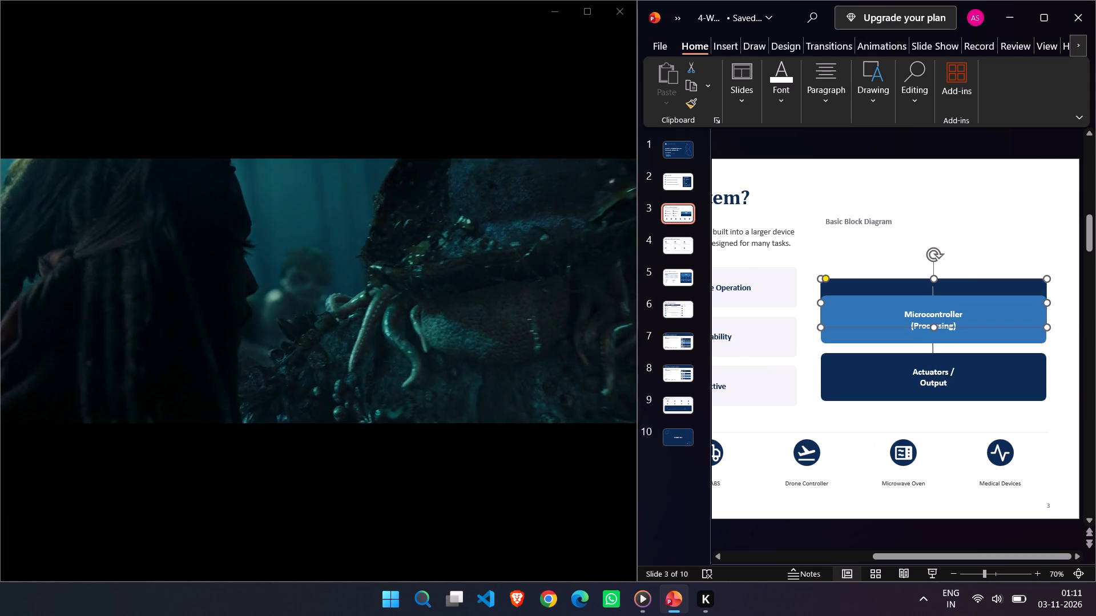
{"action": "key", "text": "Up"}
{"action": "key", "text": "Up"}
{"action": "key", "text": "Up"}
{"action": "key", "text": "Up"}
{"action": "key", "text": "Up"}
{"action": "key", "text": "Up"}
{"action": "key", "text": "Up"}
{"action": "key", "text": "Up"}
{"action": "key", "text": "Up"}
{"action": "key", "text": "Up"}
{"action": "key", "text": "Up"}
{"action": "key", "text": "Up"}
{"action": "key", "text": "Up"}
{"action": "key", "text": "Up"}
{"action": "key", "text": "Up"}
{"action": "key", "text": "Up"}
{"action": "key", "text": "Up"}
{"action": "key", "text": "Up"}
{"action": "key", "text": "Up"}
{"action": "key", "text": "Up"}
{"action": "key", "text": "Up"}
{"action": "key", "text": "Up"}
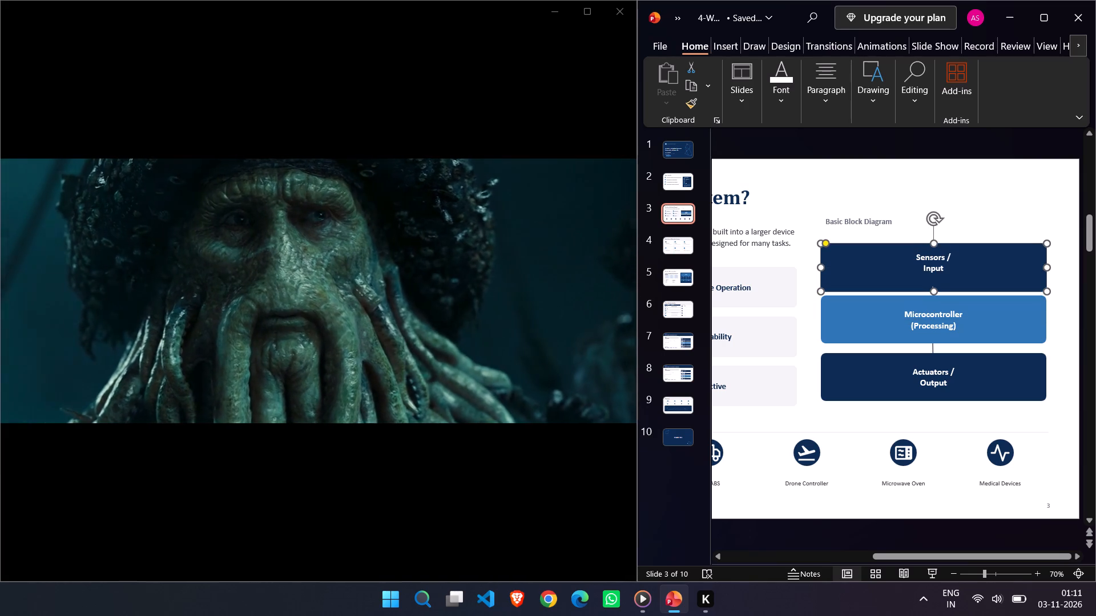
{"action": "key", "text": "Up"}
{"action": "key", "text": "Up"}
{"action": "key", "text": "Up"}
{"action": "key", "text": "Up"}
{"action": "key", "text": "Up"}
{"action": "key", "text": "Up"}
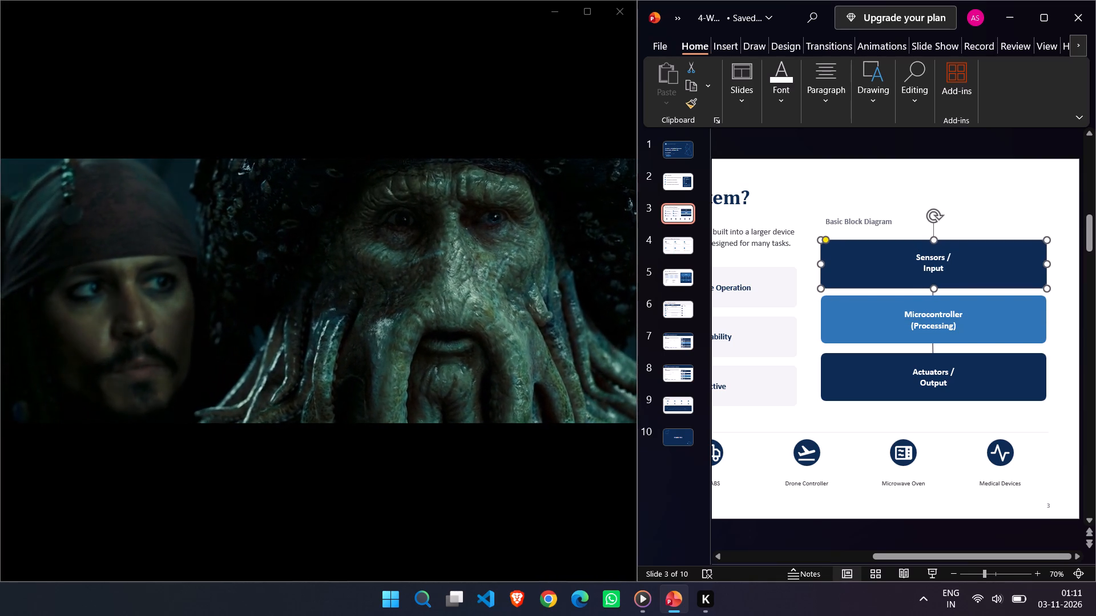
Clear the "Microcontroller (Processing)" block's text in the block diagram and retype it as "Microcontroller and sensor".
{"action": "left_click", "coordinate": [953, 319]}
{"action": "left_click", "coordinate": [956, 320]}
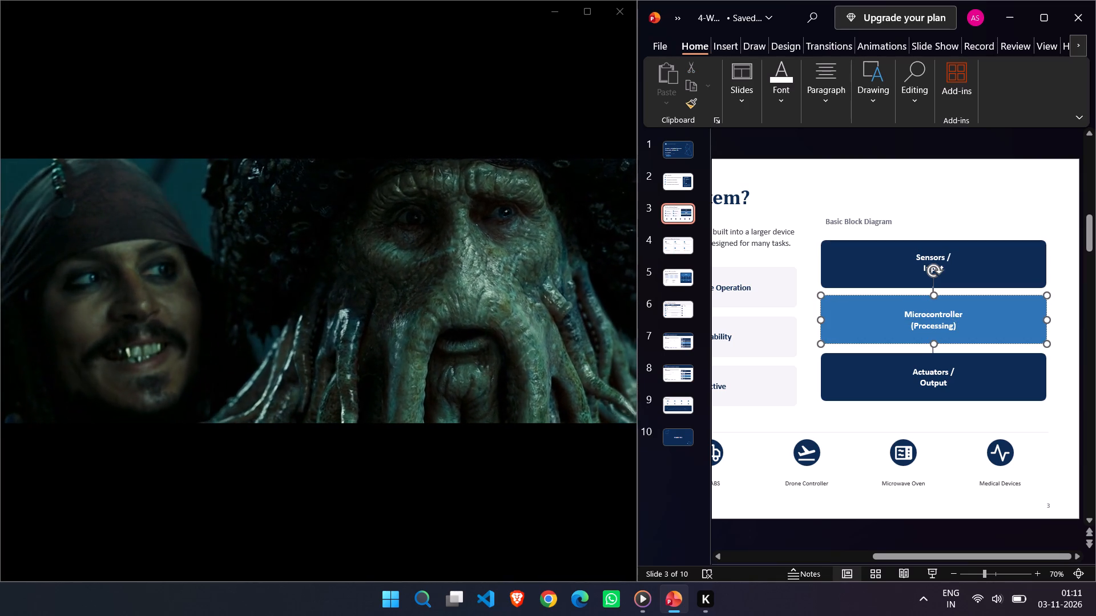
{"action": "key", "text": "BackSpace"}
{"action": "key", "text": "BackSpace"}
{"action": "key", "text": "BackSpace"}
{"action": "key", "text": "BackSpace"}
{"action": "key", "text": "BackSpace"}
{"action": "key", "text": "BackSpace"}
{"action": "key", "text": "BackSpace"}
{"action": "key", "text": "BackSpace"}
{"action": "key", "text": "BackSpace"}
{"action": "key", "text": "BackSpace"}
{"action": "key", "text": "BackSpace"}
{"action": "key", "text": "BackSpace"}
{"action": "key", "text": "BackSpace"}
{"action": "key", "text": "BackSpace"}
{"action": "key", "text": "BackSpace"}
{"action": "key", "text": "BackSpace"}
{"action": "key", "text": "BackSpace"}
{"action": "key", "text": "BackSpace"}
{"action": "key", "text": "BackSpace"}
{"action": "key", "text": "BackSpace"}
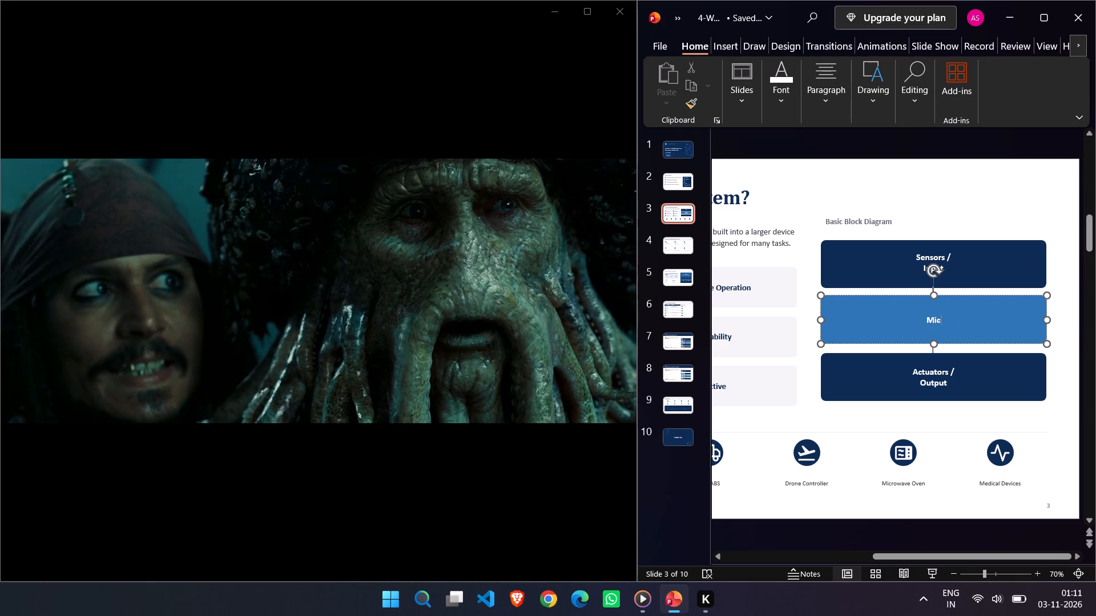
{"action": "type", "text": "MIcrocontroll"}
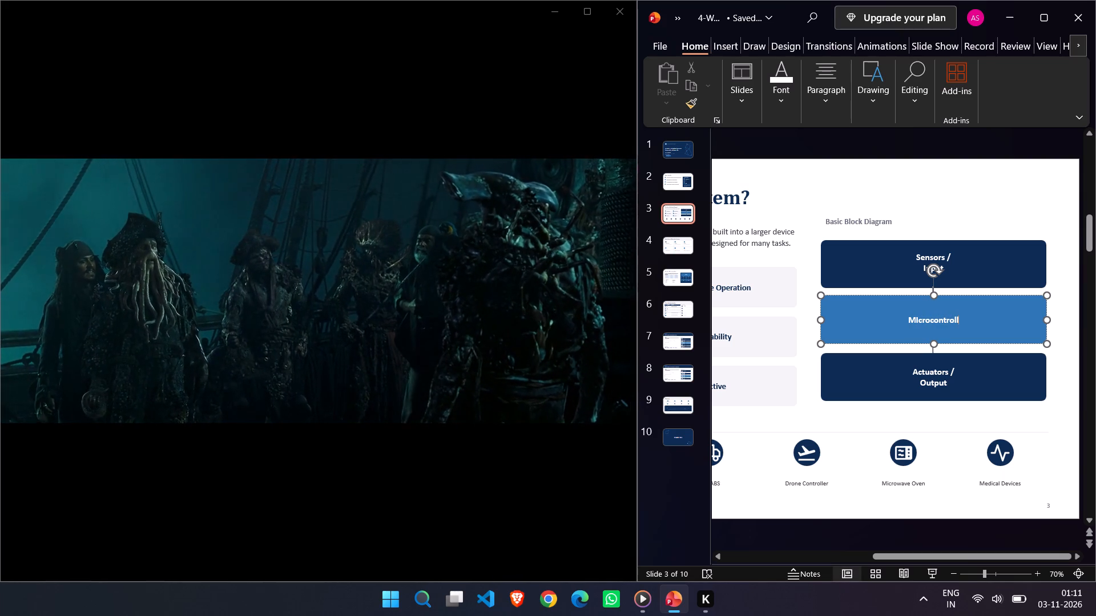
{"action": "type", "text": "er"}
{"action": "key", "text": "space"}
{"action": "type", "text": "and sens"}
{"action": "type", "text": "or"}
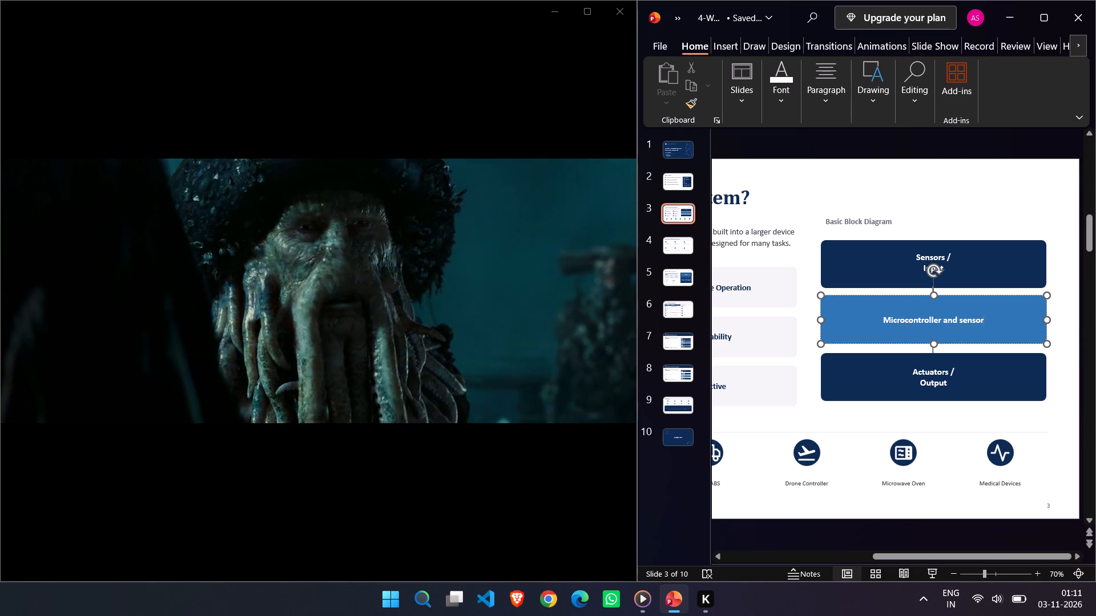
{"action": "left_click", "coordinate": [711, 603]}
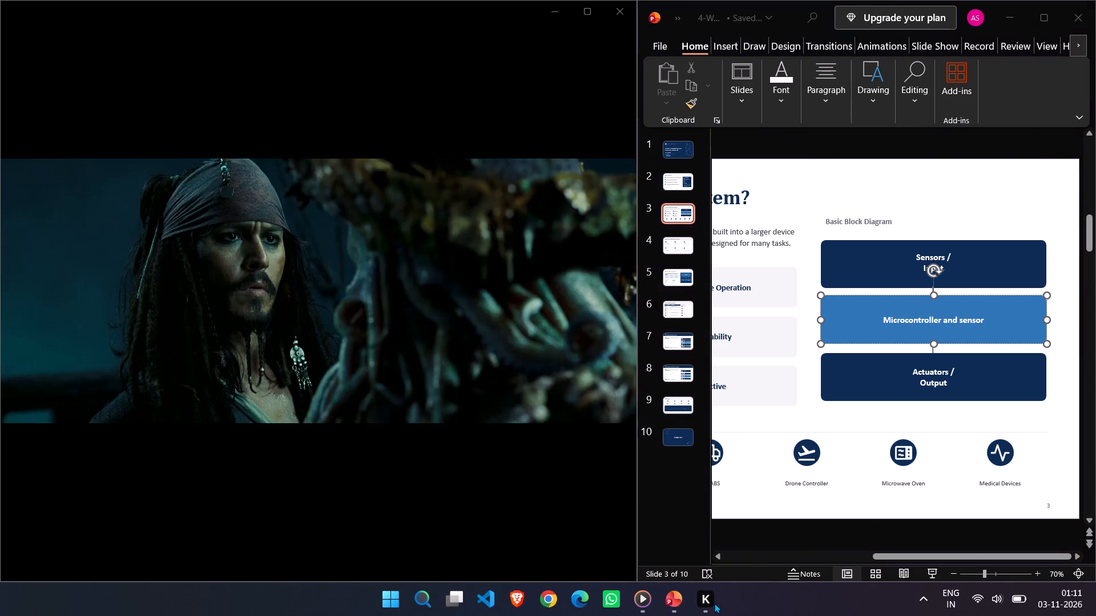